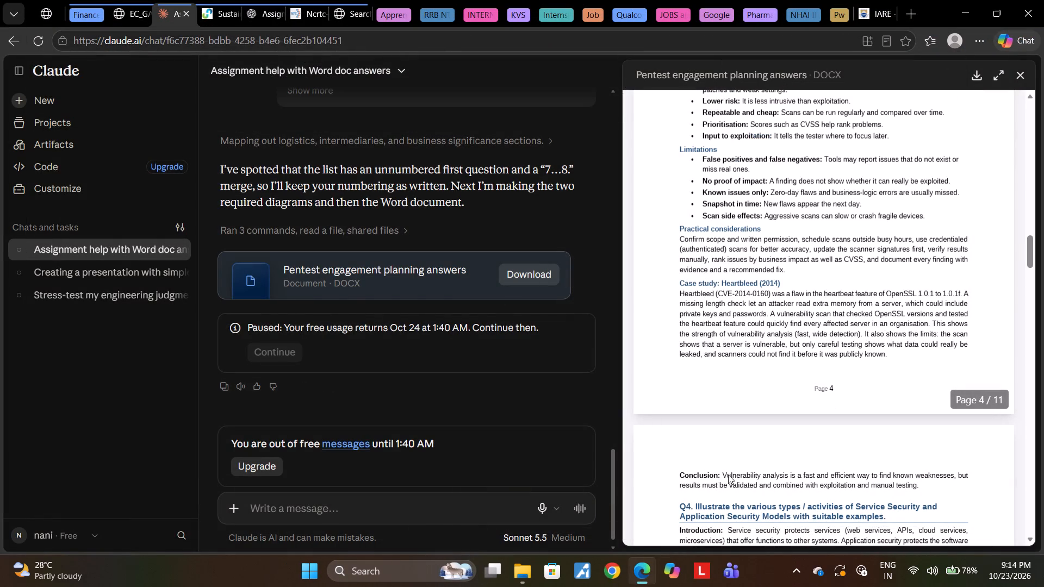
Open Cryptography_Network_Security_Answers from the Downloads folder in Word and enable editing.
{"action": "left_click", "coordinate": [521, 575]}
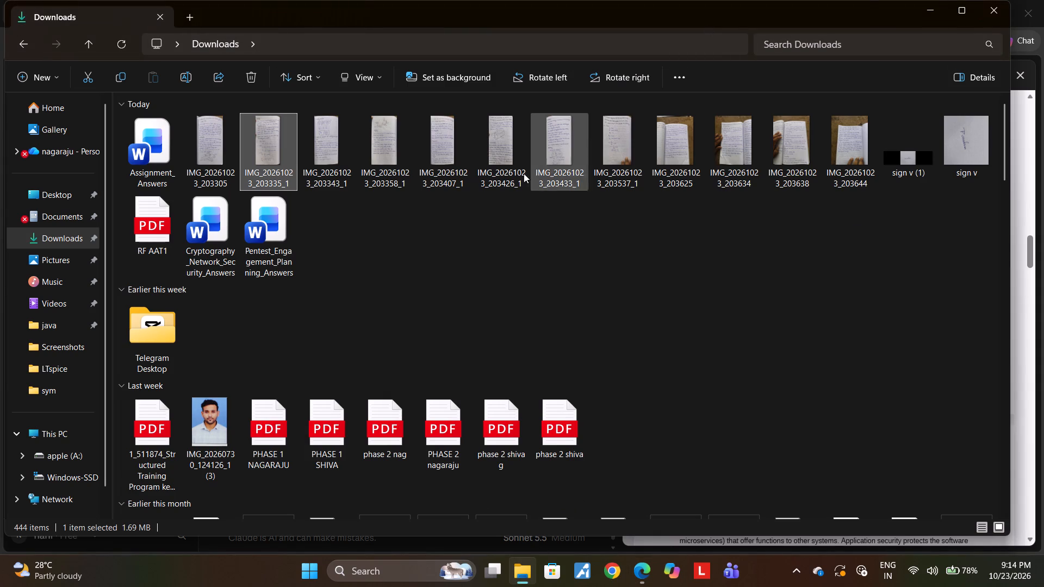
{"action": "scroll", "coordinate": [326, 241], "scroll_direction": "up", "scroll_amount": 2}
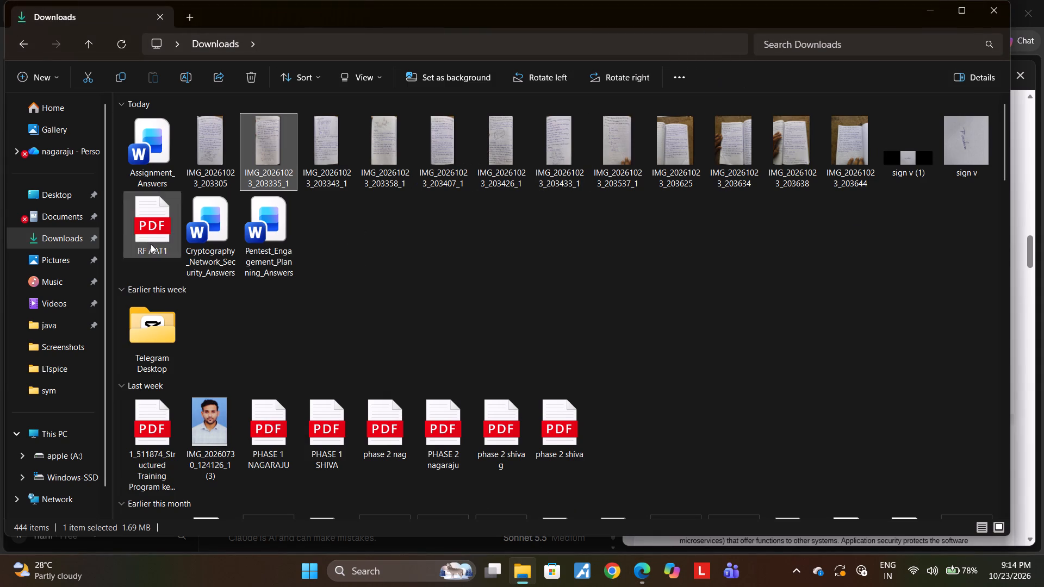
{"action": "double_click", "coordinate": [198, 241]}
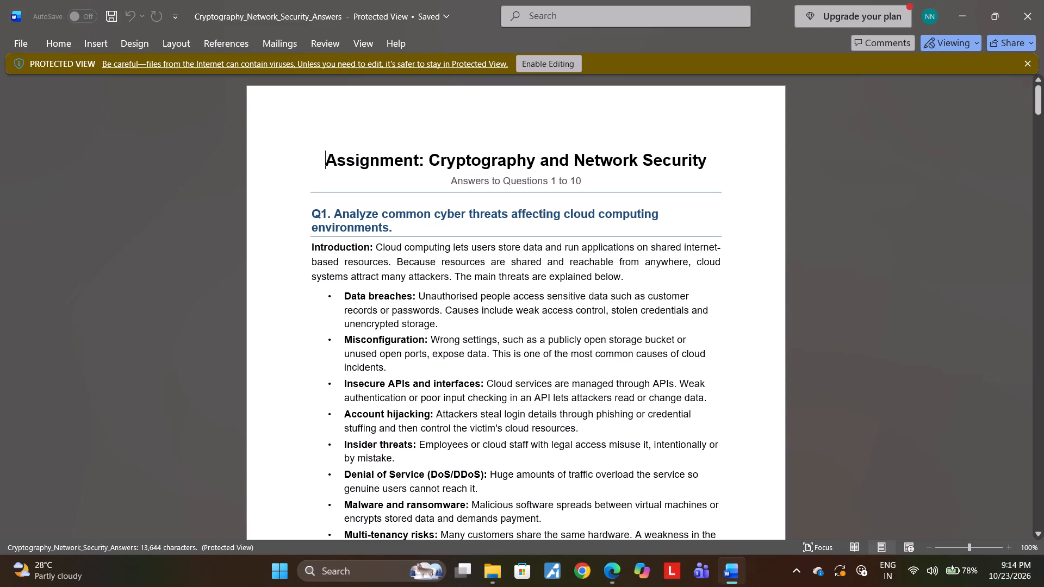
{"action": "left_click", "coordinate": [556, 62]}
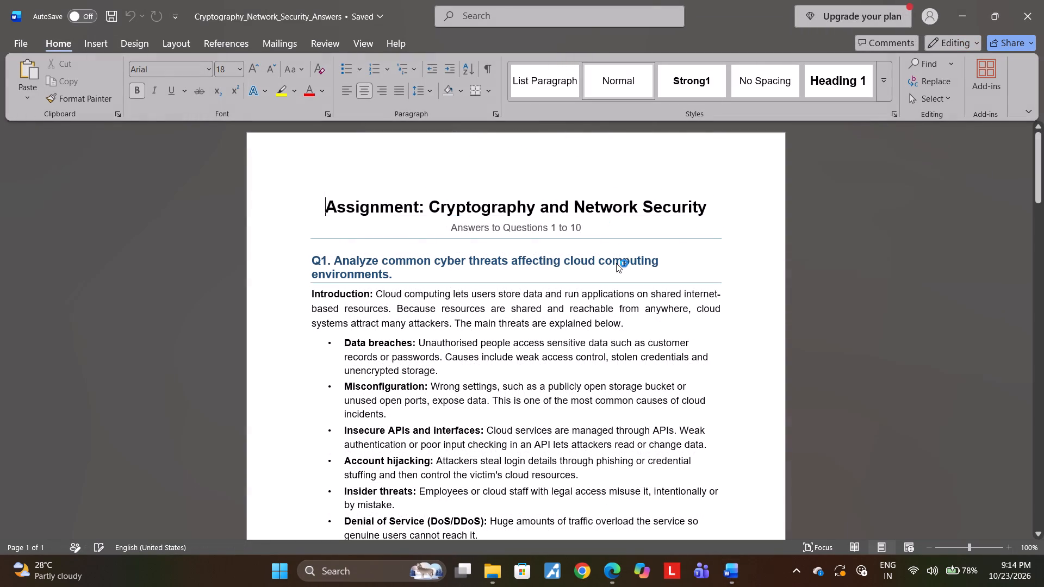
Delete the subtitle line "Answers to Questions 1 to 10" below the assignment title.
{"action": "left_click_drag", "start_coordinate": [593, 228], "coordinate": [448, 226]}
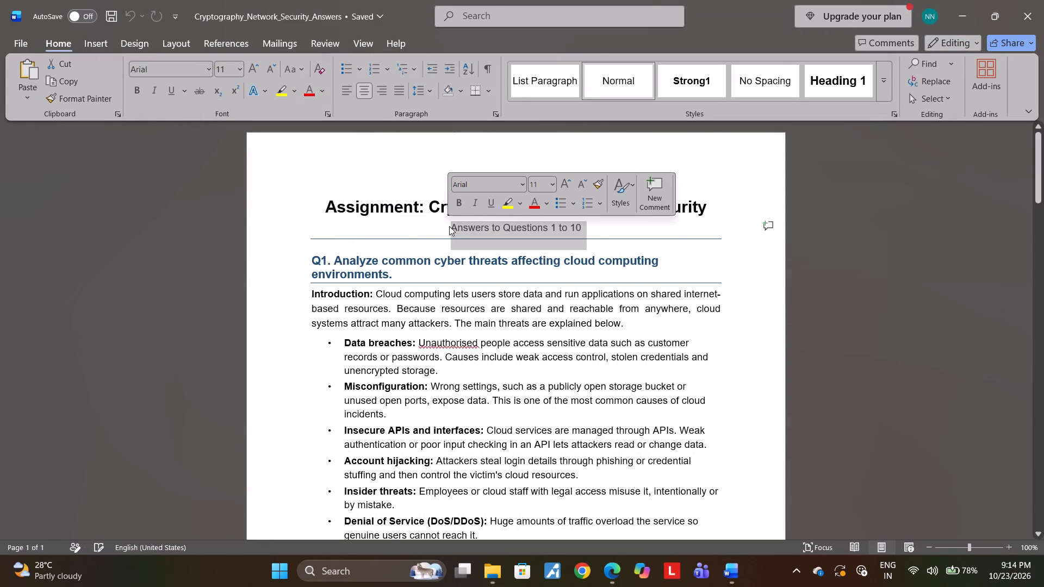
{"action": "key", "text": "BackSpace"}
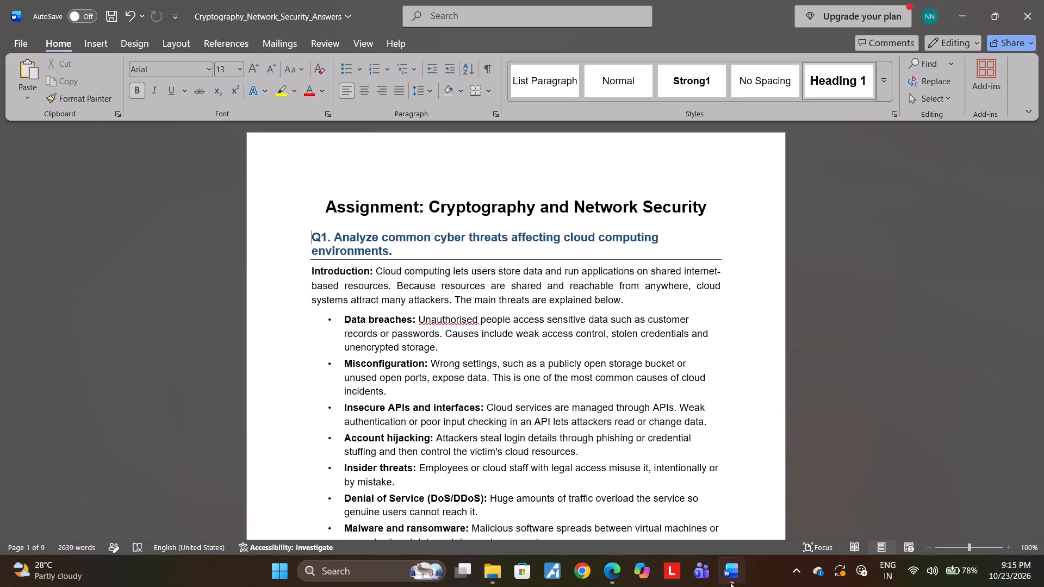
In the college portal in Edge, get the ASSIGNMENT-I questions for Network Security and Cryptography (AECD48).
{"action": "left_click", "coordinate": [619, 569]}
{"action": "left_click", "coordinate": [889, 12]}
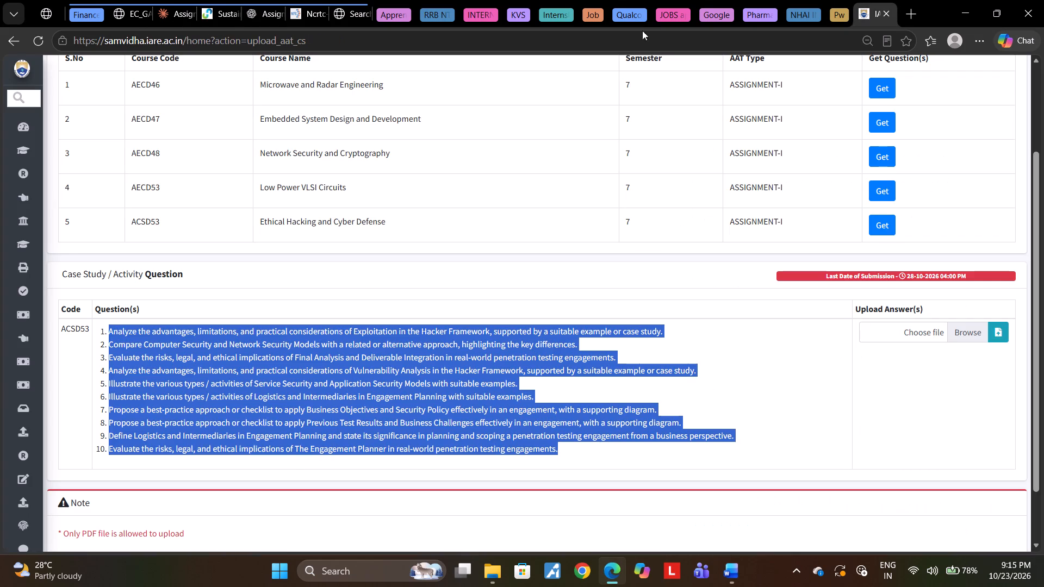
{"action": "left_click", "coordinate": [376, 312]}
{"action": "scroll", "coordinate": [542, 115], "scroll_direction": "up", "scroll_amount": 1}
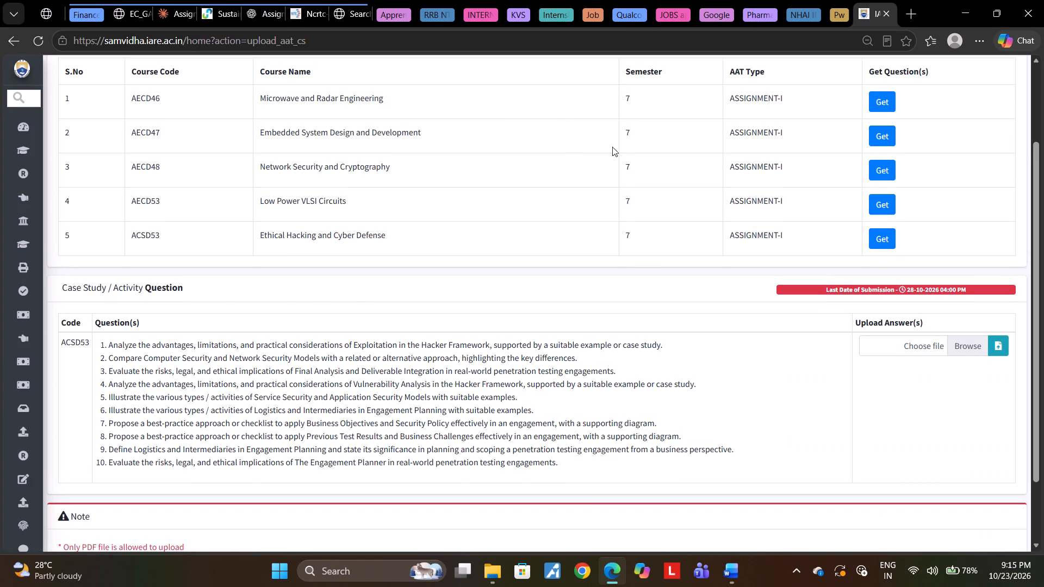
{"action": "scroll", "coordinate": [612, 147], "scroll_direction": "up", "scroll_amount": 1}
{"action": "left_click", "coordinate": [880, 169]}
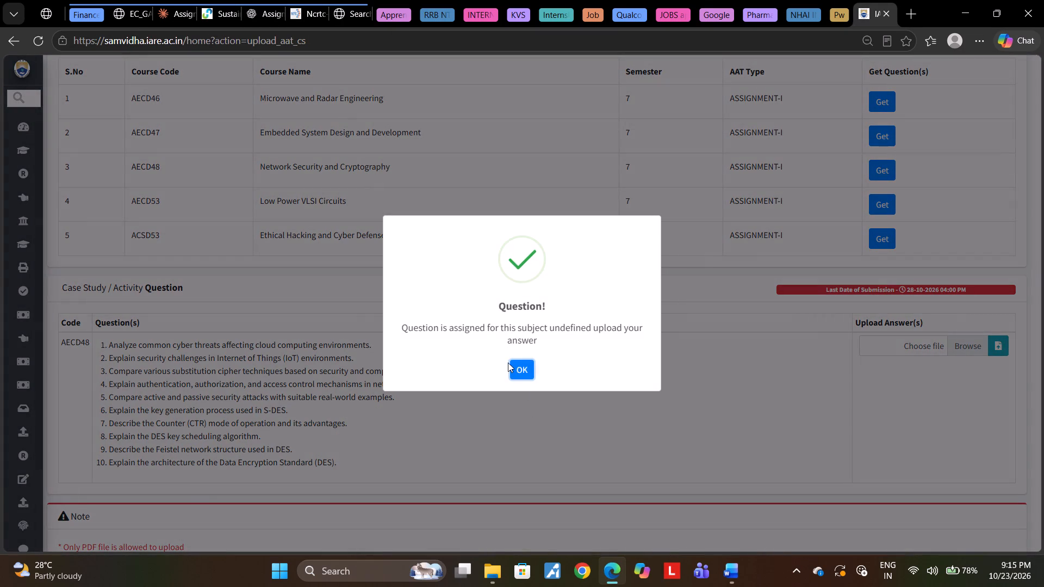
{"action": "left_click", "coordinate": [531, 364]}
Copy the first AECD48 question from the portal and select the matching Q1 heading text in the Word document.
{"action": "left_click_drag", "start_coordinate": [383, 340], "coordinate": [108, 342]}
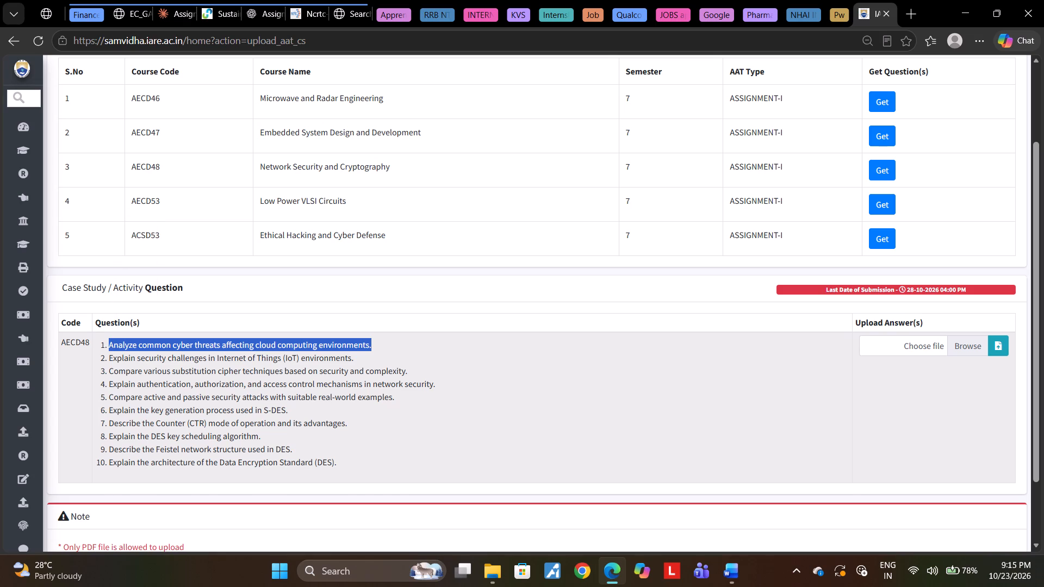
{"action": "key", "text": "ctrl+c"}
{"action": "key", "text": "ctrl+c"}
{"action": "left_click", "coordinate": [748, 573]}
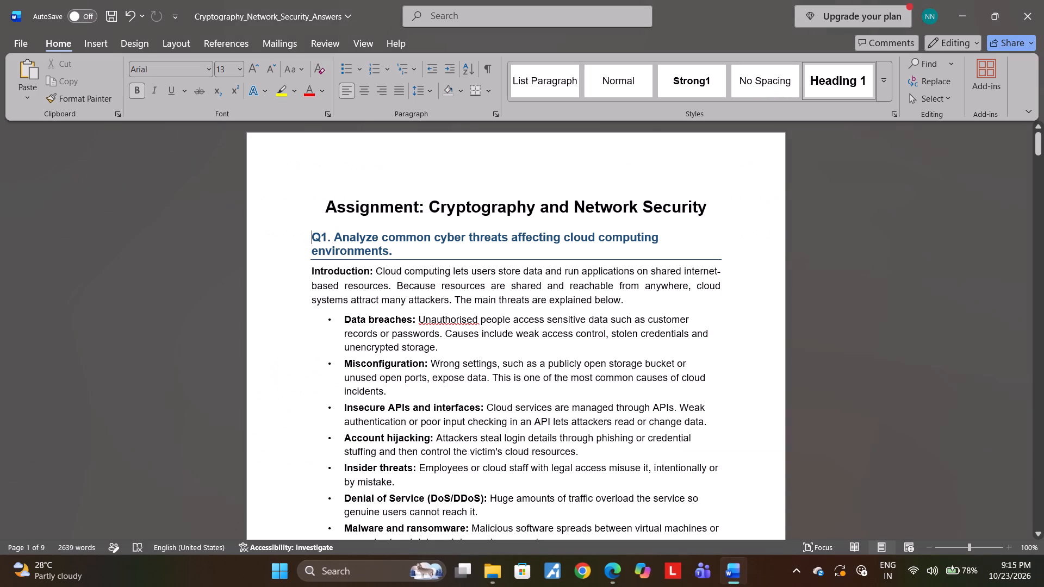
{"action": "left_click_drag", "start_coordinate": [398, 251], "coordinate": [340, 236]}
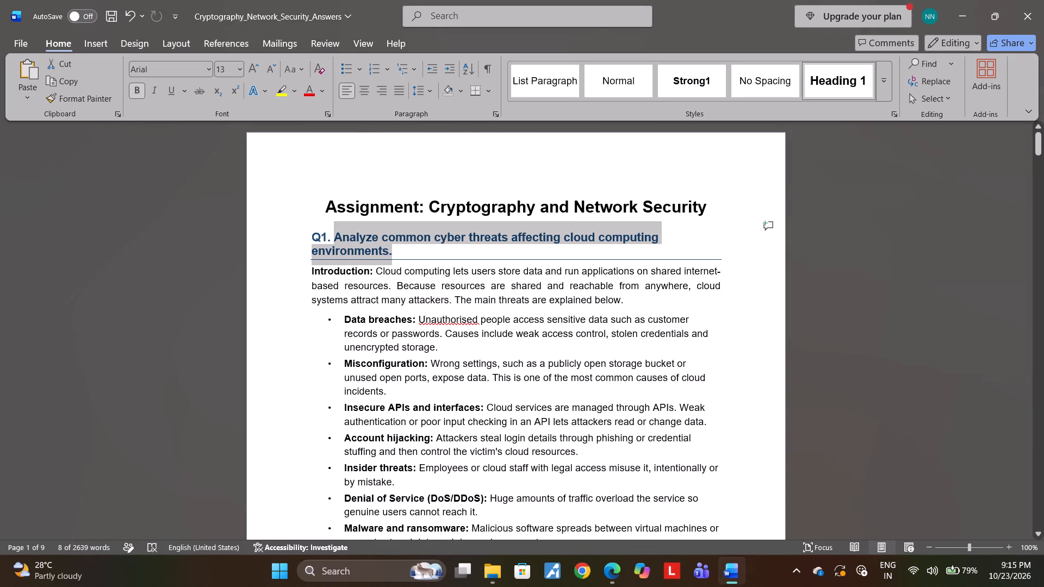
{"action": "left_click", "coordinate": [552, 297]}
Check the question headings in the Word document, from Q1 through Q6, against the AECD48 question list on the portal.
{"action": "left_click", "coordinate": [614, 573]}
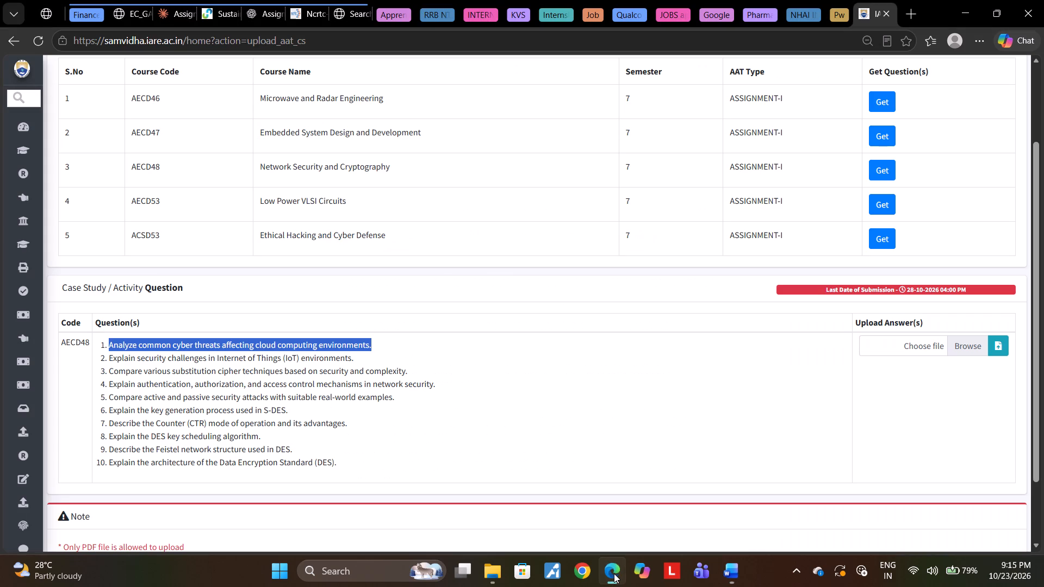
{"action": "left_click", "coordinate": [731, 580]}
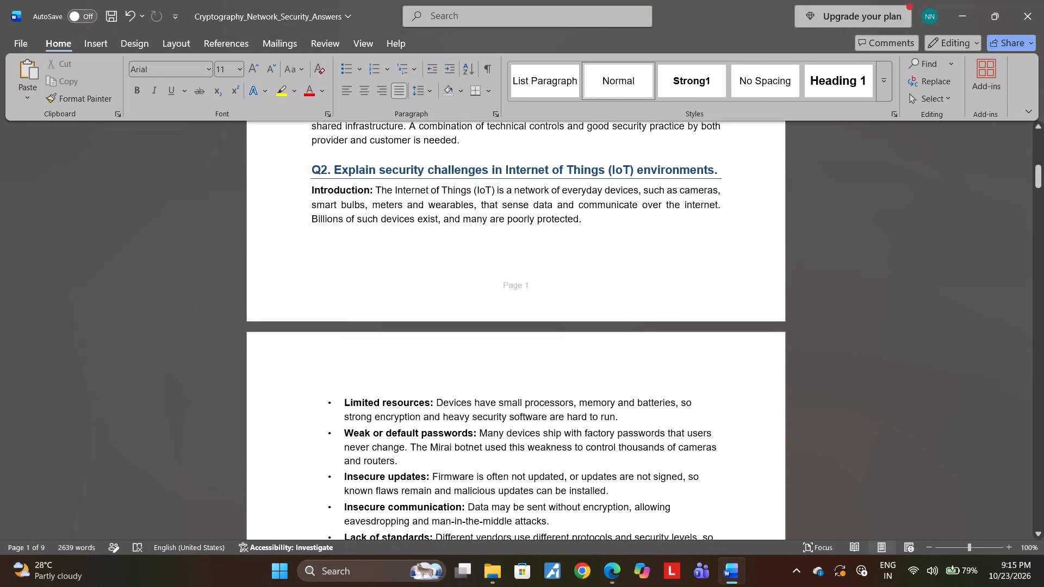
{"action": "left_click", "coordinate": [610, 564]}
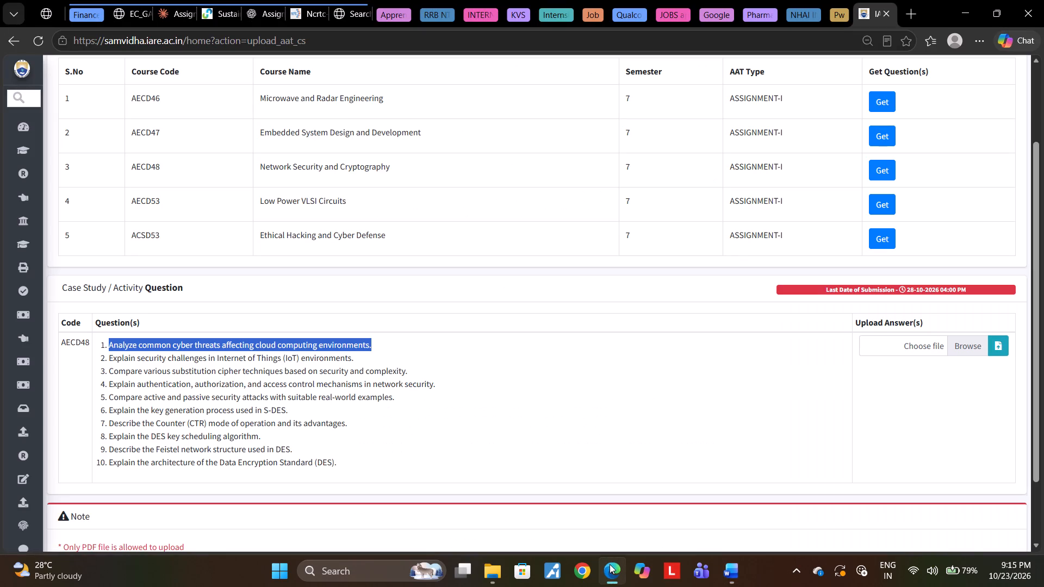
{"action": "left_click", "coordinate": [729, 570]}
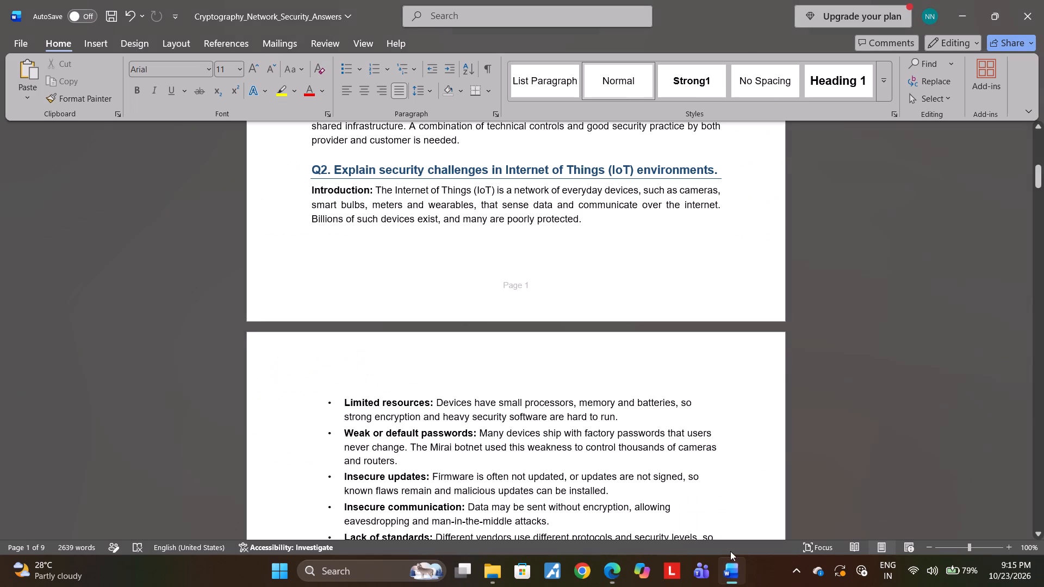
{"action": "scroll", "coordinate": [718, 531], "scroll_direction": "down", "scroll_amount": 1}
{"action": "scroll", "coordinate": [617, 435], "scroll_direction": "down", "scroll_amount": 1}
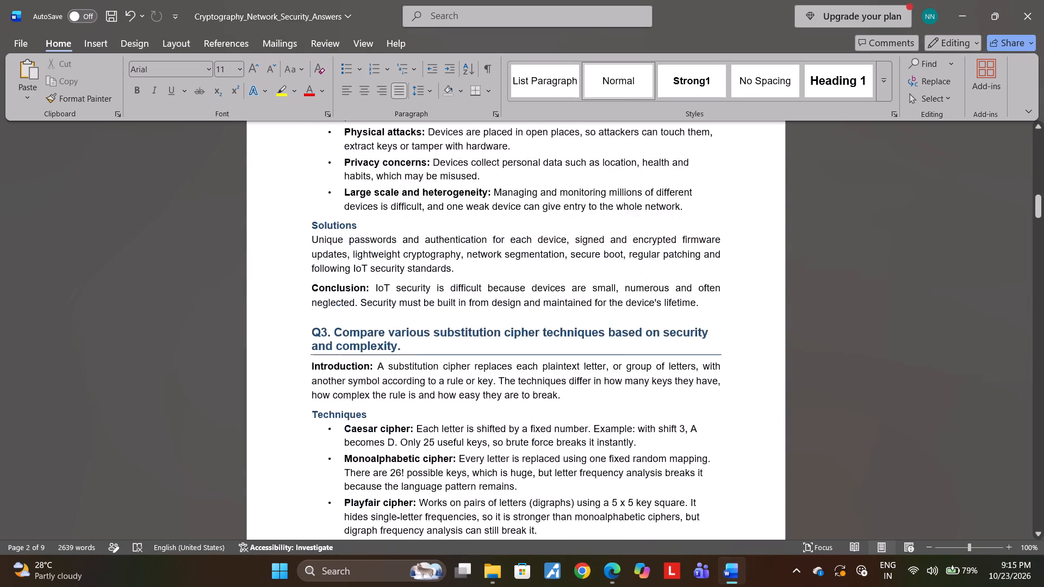
{"action": "scroll", "coordinate": [617, 435], "scroll_direction": "down", "scroll_amount": 1}
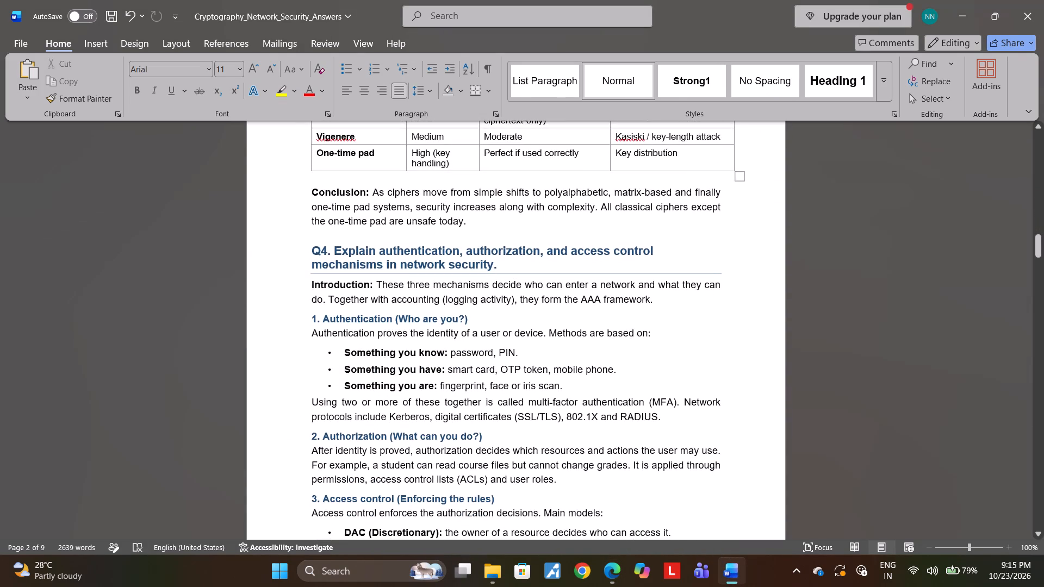
{"action": "scroll", "coordinate": [613, 448], "scroll_direction": "down", "scroll_amount": 1}
{"action": "left_click", "coordinate": [614, 564]}
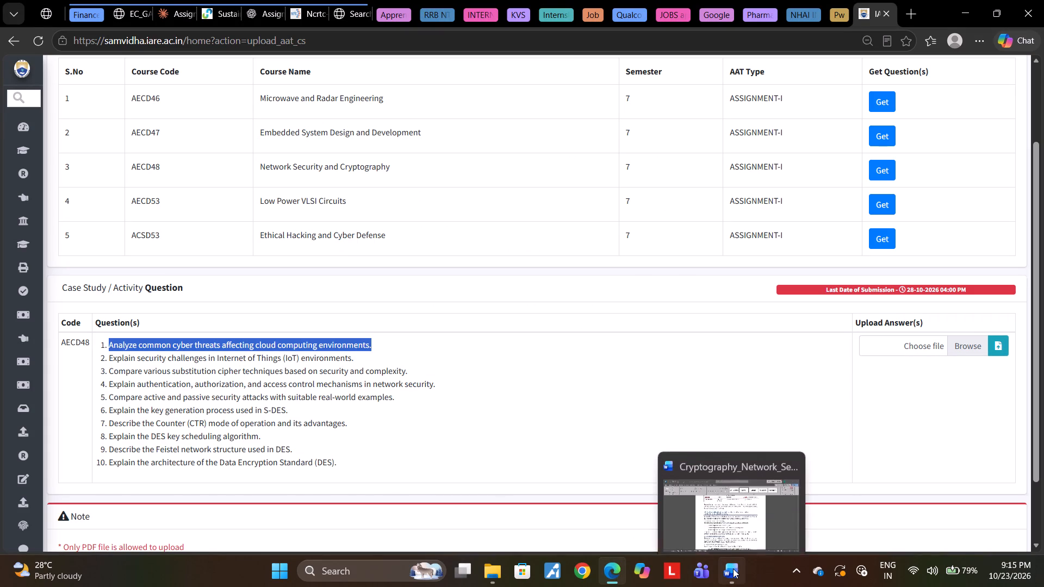
{"action": "left_click", "coordinate": [733, 569]}
{"action": "scroll", "coordinate": [585, 365], "scroll_direction": "down", "scroll_amount": 1}
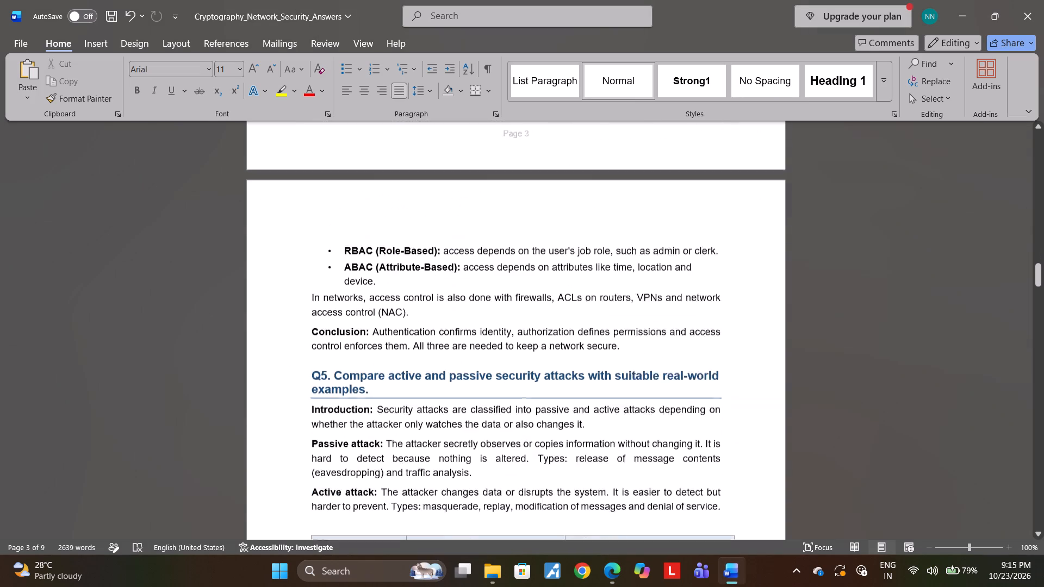
{"action": "scroll", "coordinate": [585, 365], "scroll_direction": "down", "scroll_amount": 3}
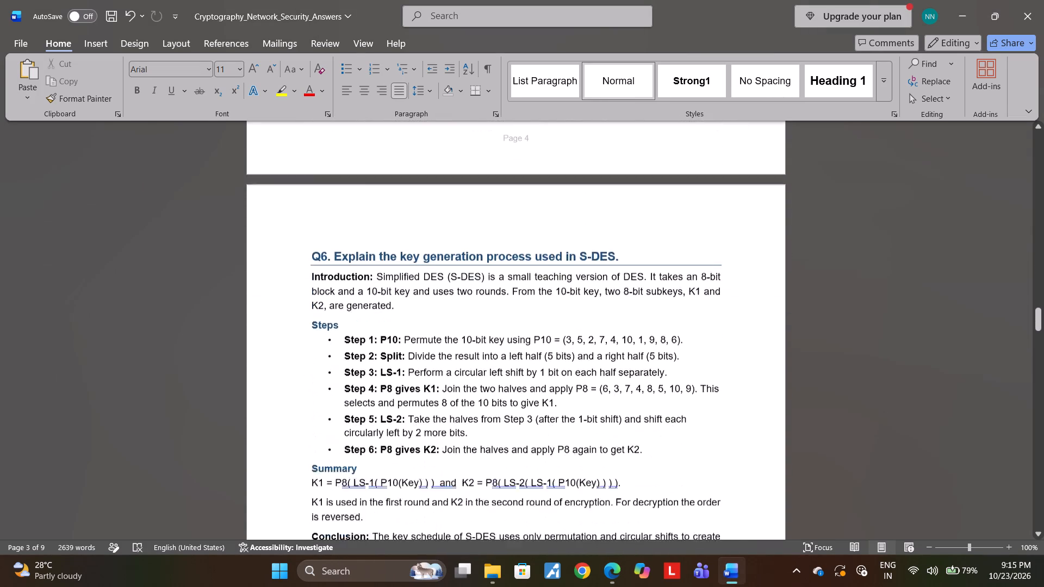
{"action": "scroll", "coordinate": [585, 365], "scroll_direction": "down", "scroll_amount": 1}
Change the font colour of the whole Q1 heading on cloud computing threats to black.
{"action": "scroll", "coordinate": [585, 365], "scroll_direction": "up", "scroll_amount": 3}
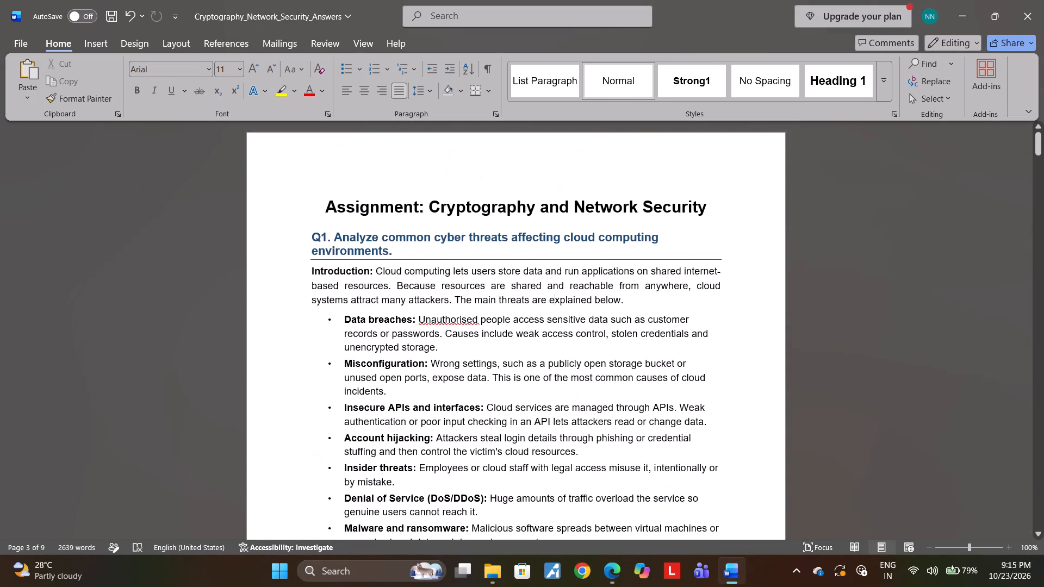
{"action": "scroll", "coordinate": [585, 365], "scroll_direction": "up", "scroll_amount": 1}
{"action": "left_click_drag", "start_coordinate": [397, 250], "coordinate": [316, 232]}
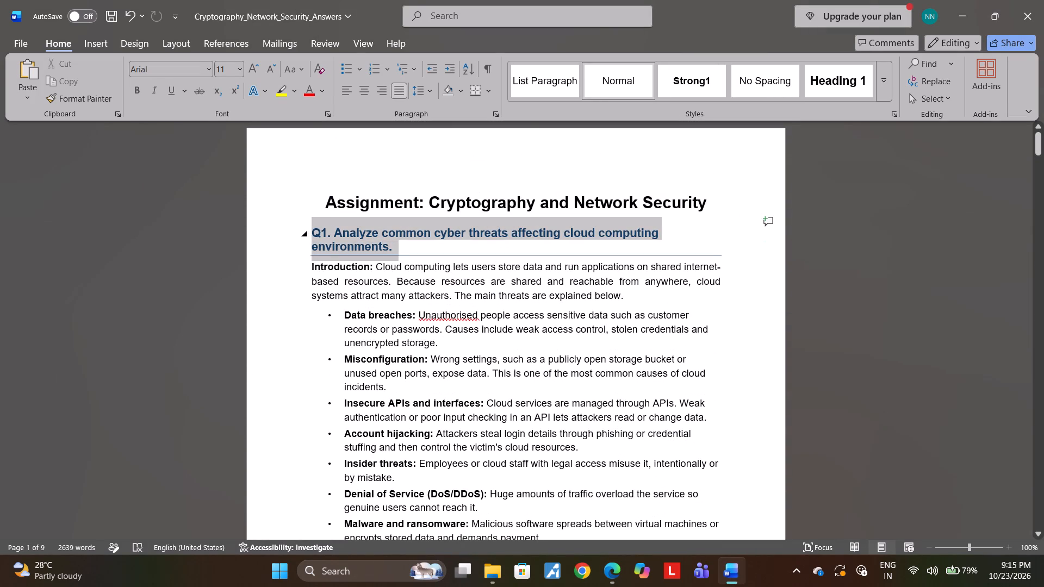
{"action": "left_click_drag", "start_coordinate": [316, 232], "coordinate": [307, 230]}
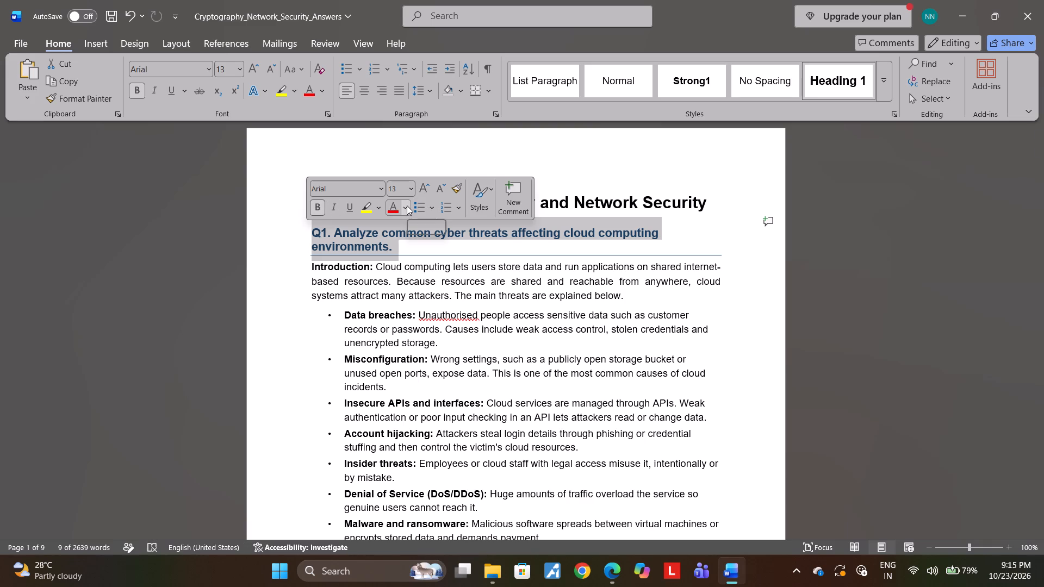
{"action": "left_click", "coordinate": [407, 205]}
{"action": "left_click", "coordinate": [408, 294]}
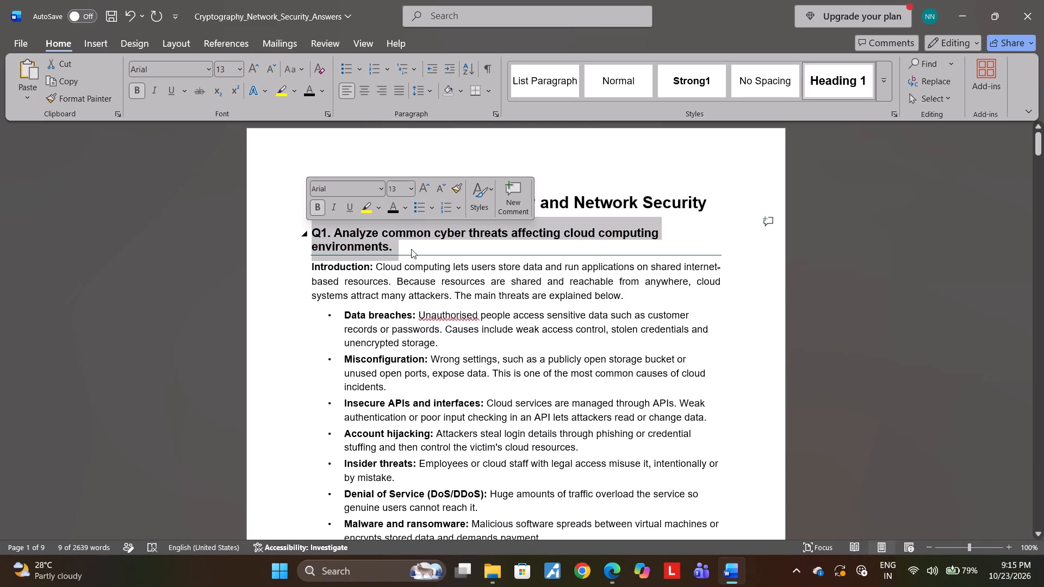
{"action": "left_click", "coordinate": [411, 245]}
Change the font colour of the Q2 heading on Internet of Things security challenges to black.
{"action": "scroll", "coordinate": [411, 245], "scroll_direction": "down", "scroll_amount": 1}
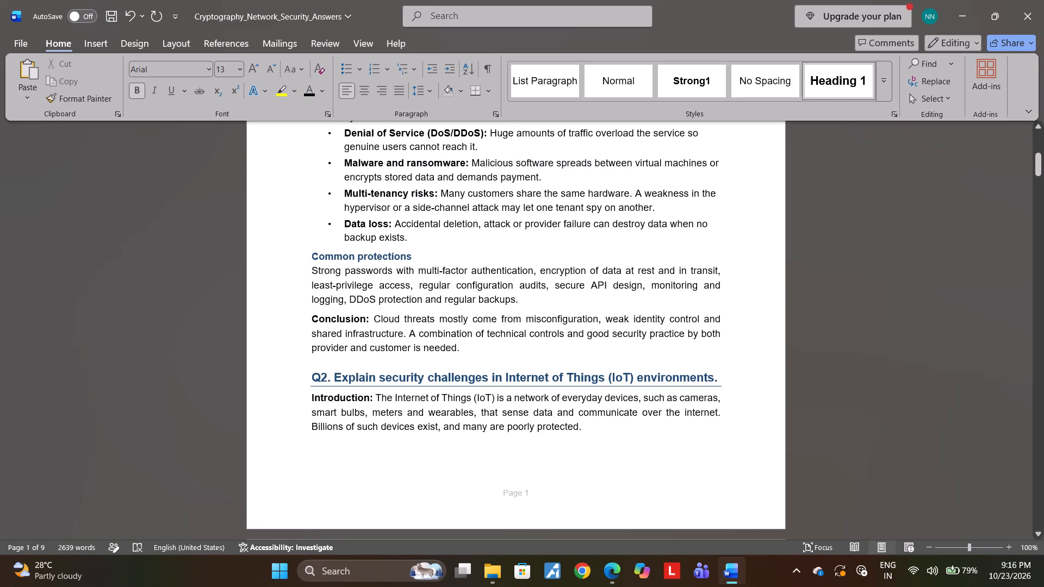
{"action": "left_click_drag", "start_coordinate": [719, 377], "coordinate": [311, 370]}
{"action": "scroll", "coordinate": [718, 377], "scroll_direction": "down", "scroll_amount": 1}
{"action": "left_click", "coordinate": [402, 347]}
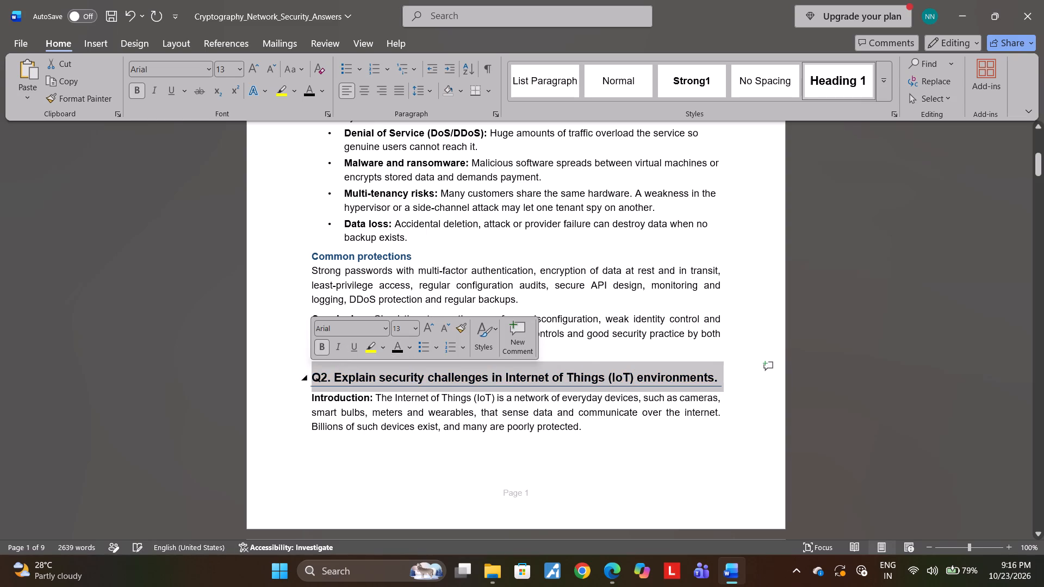
{"action": "left_click", "coordinate": [418, 450]}
{"action": "scroll", "coordinate": [429, 442], "scroll_direction": "up", "scroll_amount": 1}
{"action": "scroll", "coordinate": [403, 270], "scroll_direction": "up", "scroll_amount": 1}
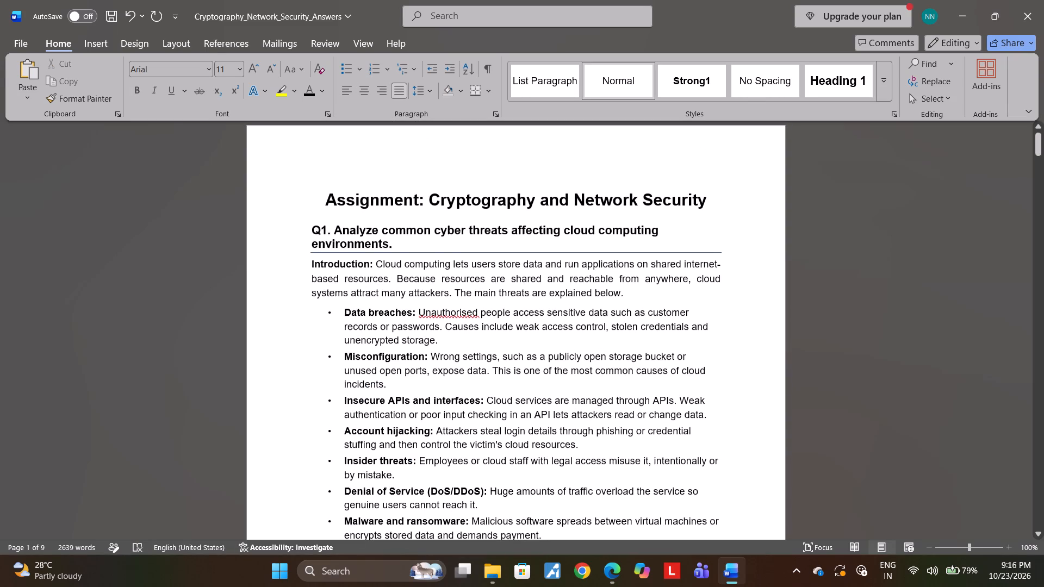
Change the font colour of the "Common protections" subheading under Q1 to black.
{"action": "left_click_drag", "start_coordinate": [726, 249], "coordinate": [662, 249]}
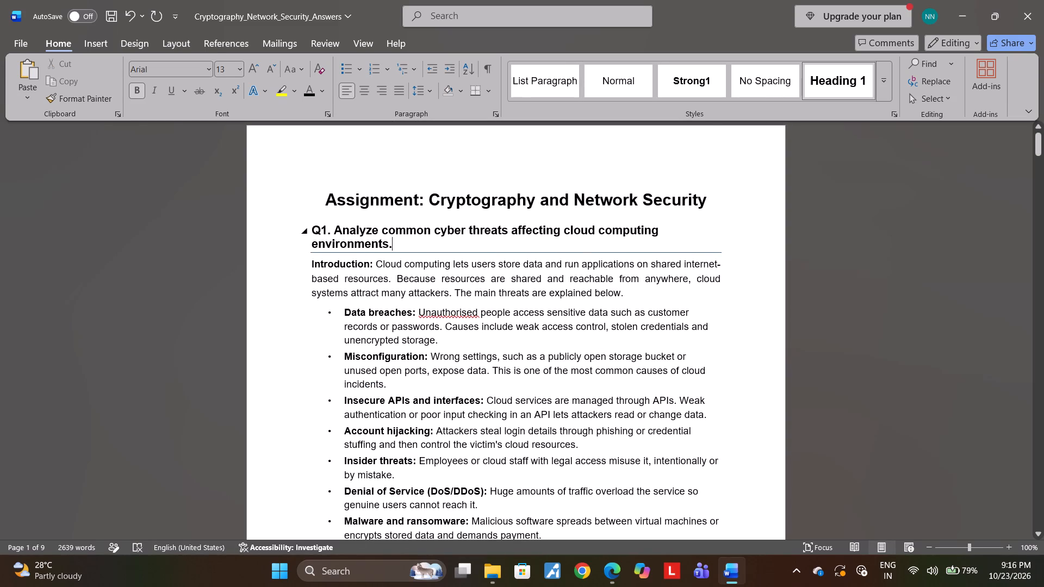
{"action": "scroll", "coordinate": [447, 273], "scroll_direction": "down", "scroll_amount": 1}
{"action": "left_click_drag", "start_coordinate": [422, 386], "coordinate": [348, 384]}
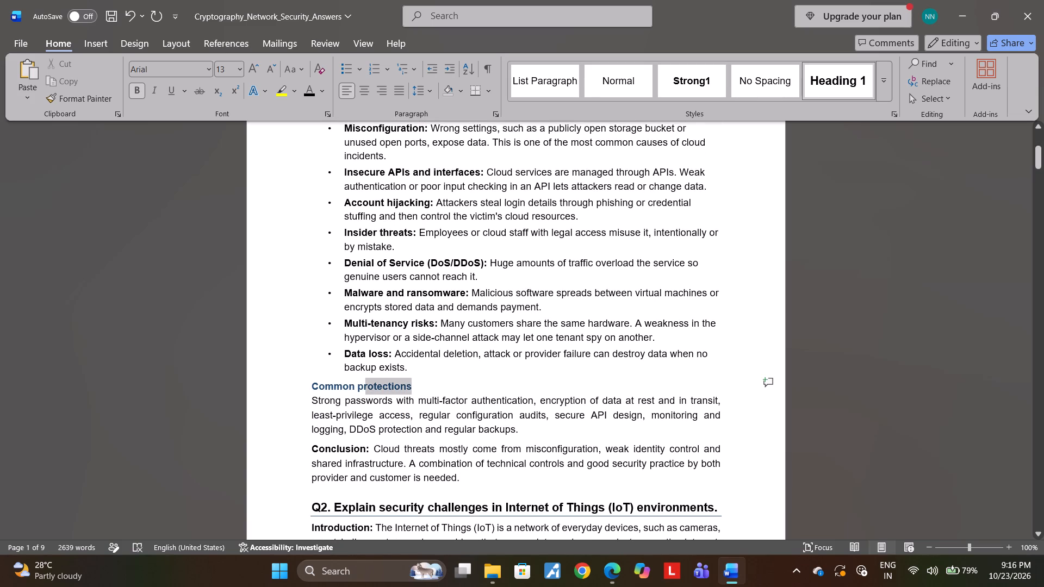
{"action": "left_click_drag", "start_coordinate": [348, 384], "coordinate": [310, 384]}
{"action": "left_click", "coordinate": [405, 360]}
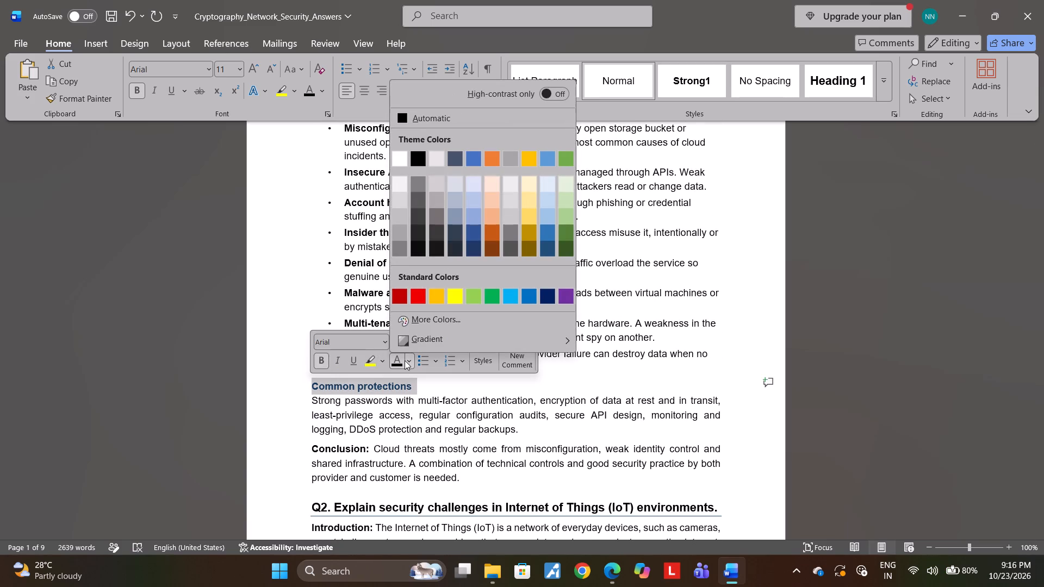
{"action": "left_click", "coordinate": [419, 156]}
{"action": "left_click", "coordinate": [371, 224]}
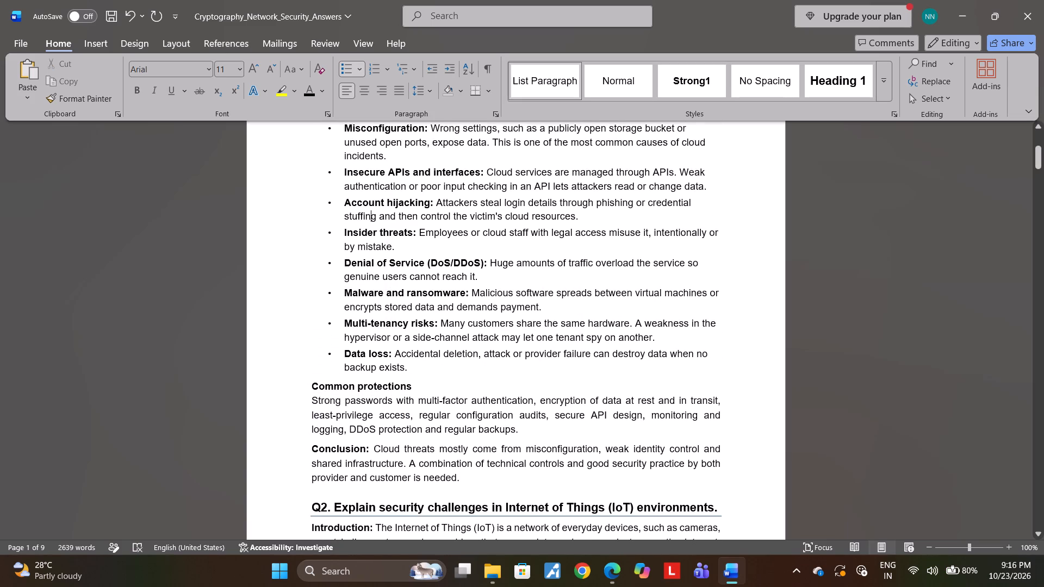
Change the font colour of all text in the cryptography document to black.
{"action": "key", "text": "ctrl+a"}
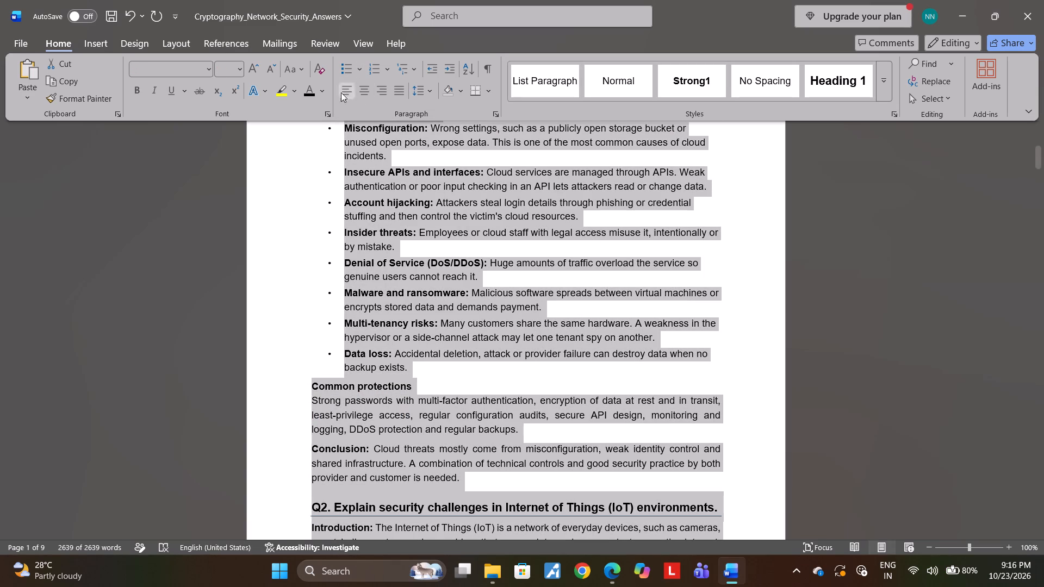
{"action": "left_click", "coordinate": [309, 94]}
{"action": "left_click", "coordinate": [281, 253]}
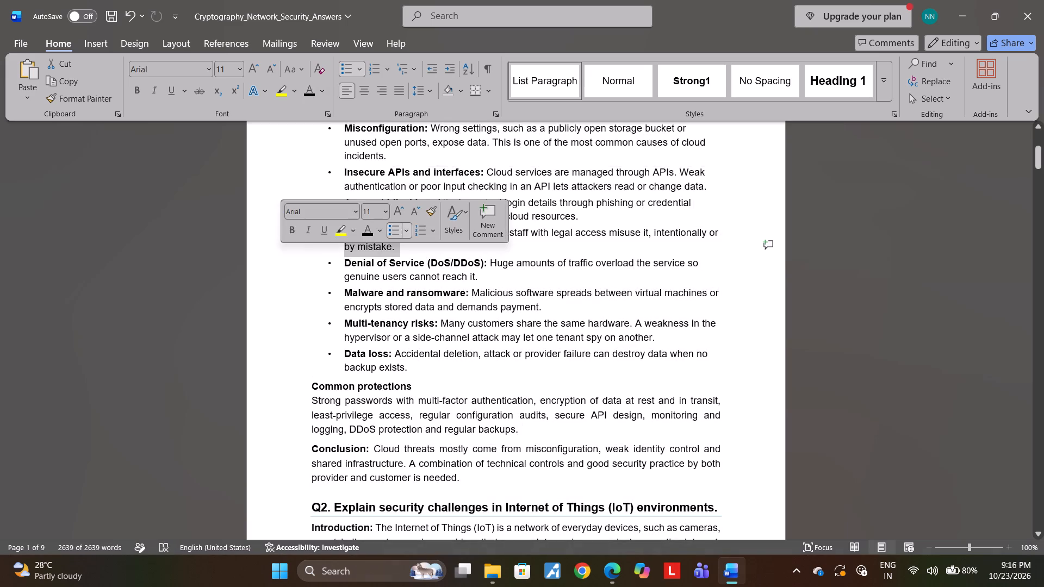
Accept the suggested correction "reason," in the DES "Strengths and weaknesses" paragraph on page 9.
{"action": "scroll", "coordinate": [318, 251], "scroll_direction": "down", "scroll_amount": 2}
{"action": "scroll", "coordinate": [443, 267], "scroll_direction": "down", "scroll_amount": 1}
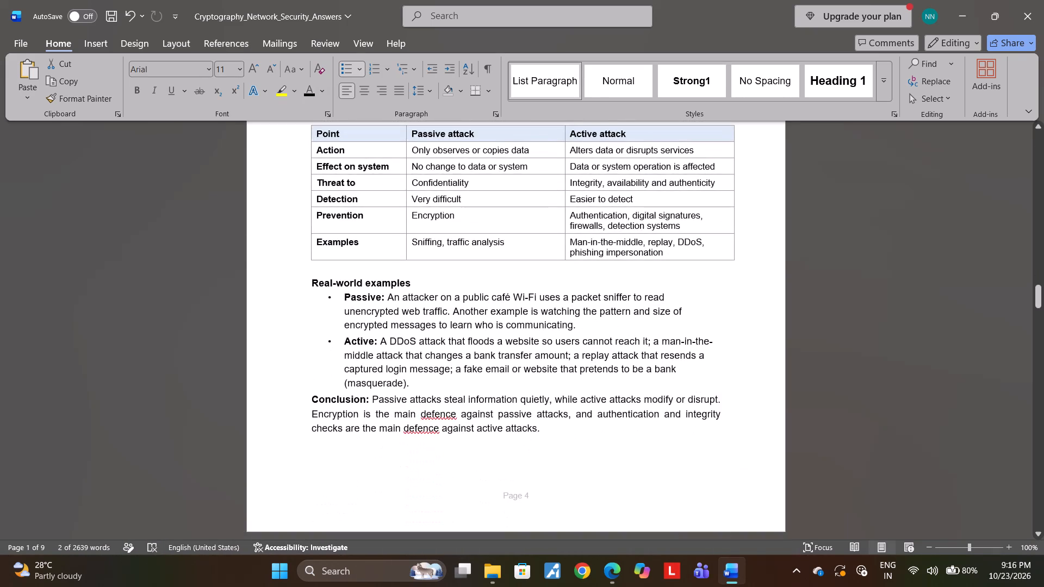
{"action": "scroll", "coordinate": [443, 267], "scroll_direction": "down", "scroll_amount": 4}
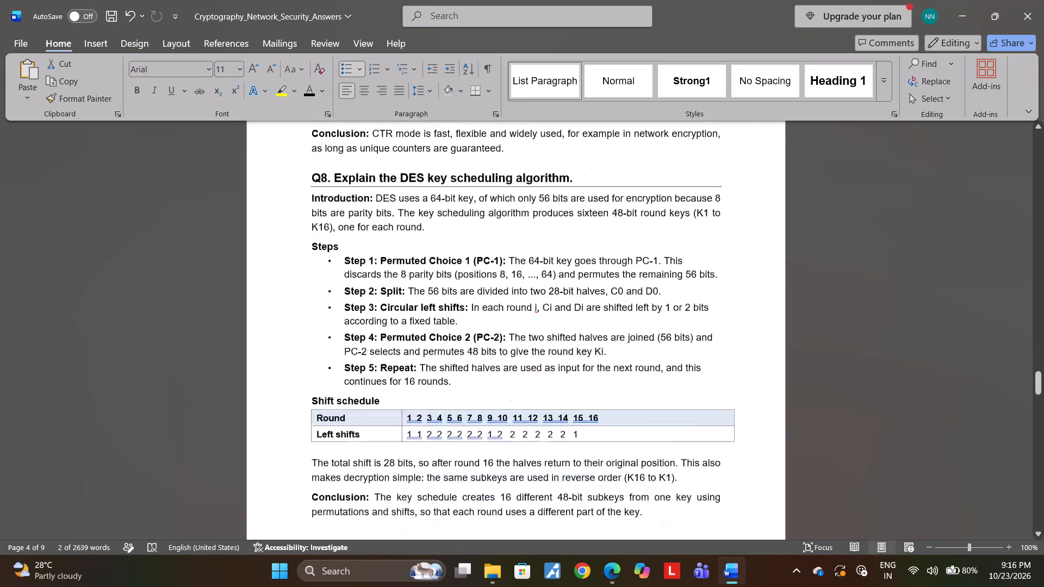
{"action": "scroll", "coordinate": [443, 267], "scroll_direction": "down", "scroll_amount": 5}
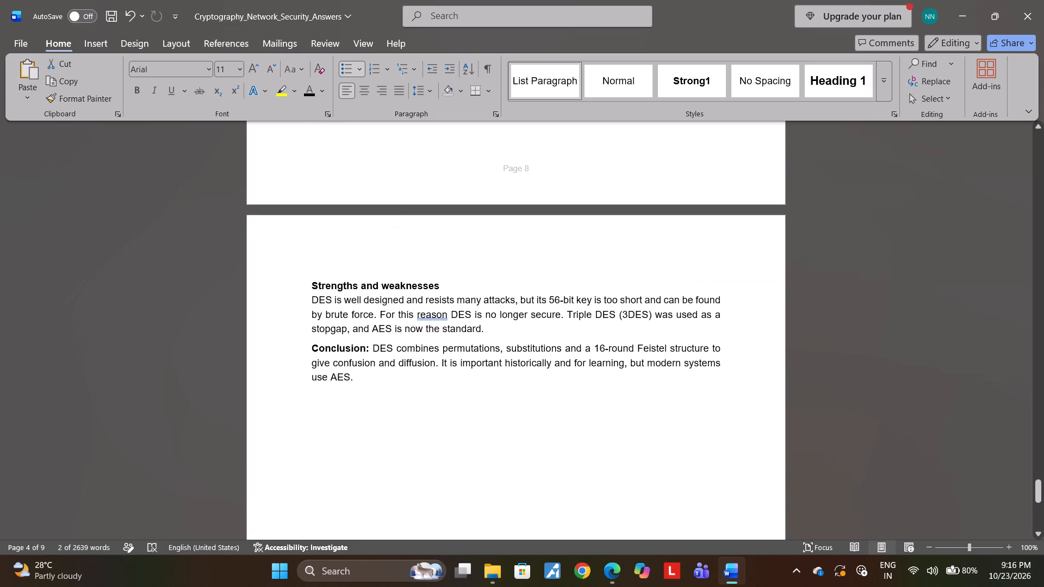
{"action": "left_click", "coordinate": [427, 328]}
{"action": "left_click", "coordinate": [427, 328]}
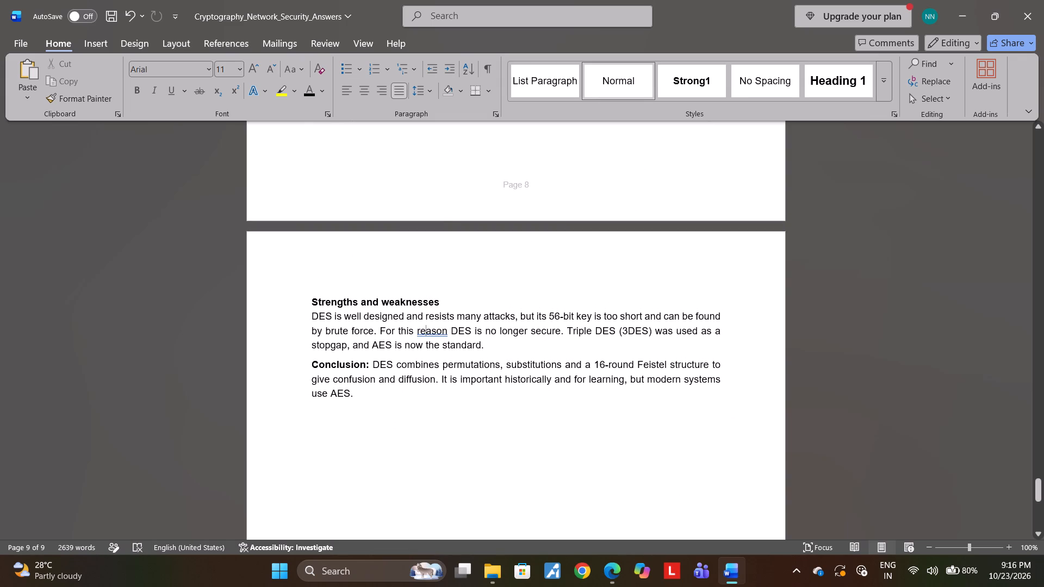
{"action": "right_click", "coordinate": [427, 328]}
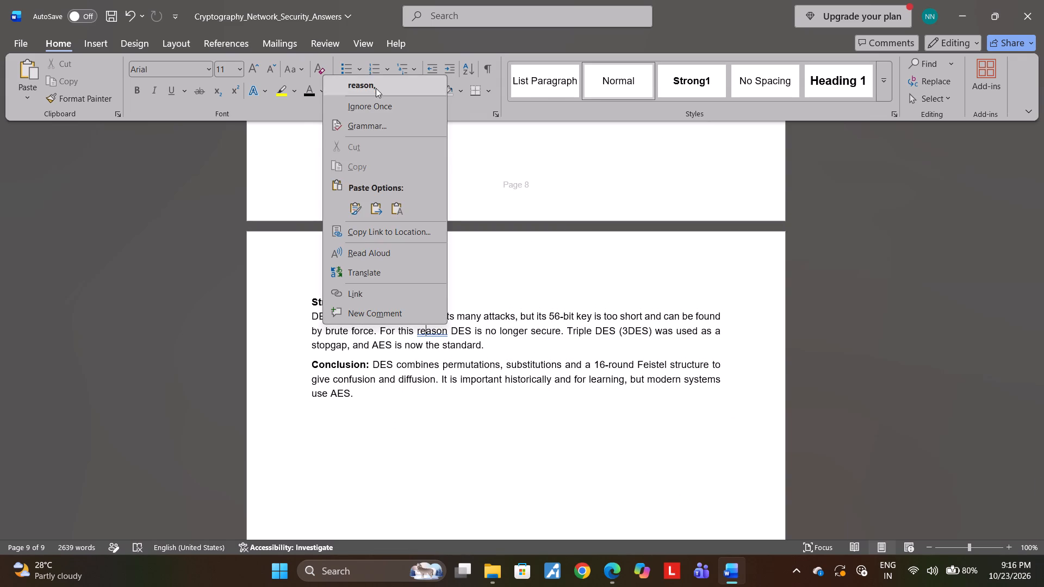
{"action": "left_click", "coordinate": [376, 88]}
{"action": "left_click", "coordinate": [450, 412]}
Correct the spelling in the Q1 "Data breaches" bullet to "Unauthorized".
{"action": "scroll", "coordinate": [450, 400], "scroll_direction": "up", "scroll_amount": 8}
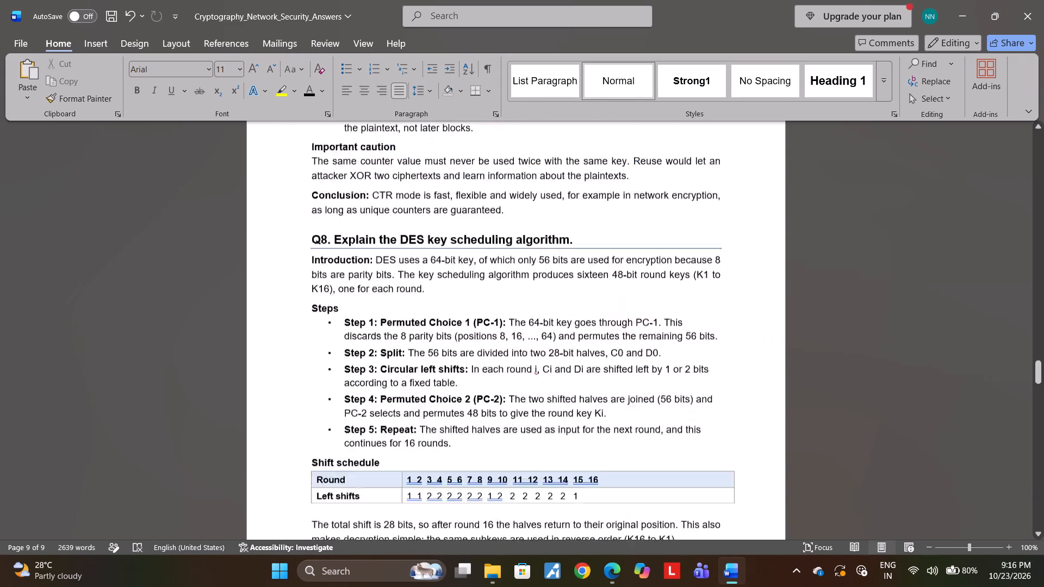
{"action": "scroll", "coordinate": [471, 368], "scroll_direction": "up", "scroll_amount": 2}
{"action": "left_click", "coordinate": [471, 313]}
{"action": "right_click", "coordinate": [471, 313]}
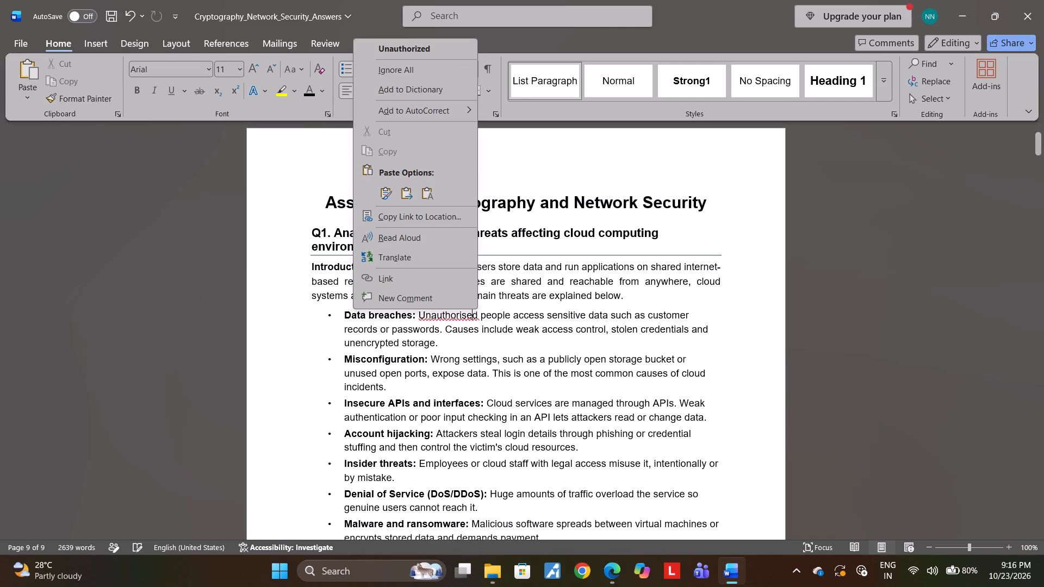
{"action": "left_click", "coordinate": [409, 53]}
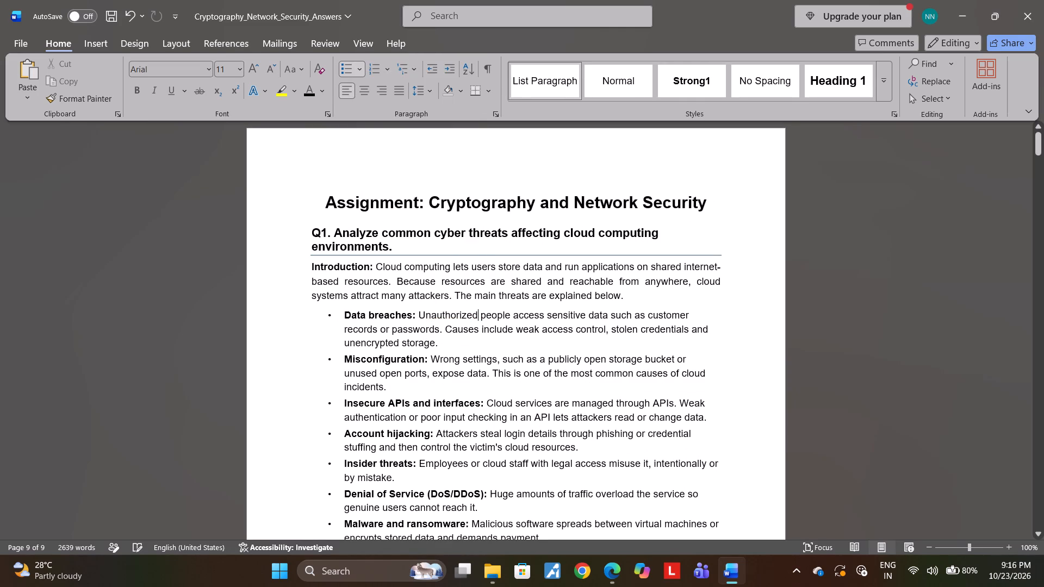
Look over the rest of the cryptography document and save it.
{"action": "scroll", "coordinate": [488, 401], "scroll_direction": "down", "scroll_amount": 9}
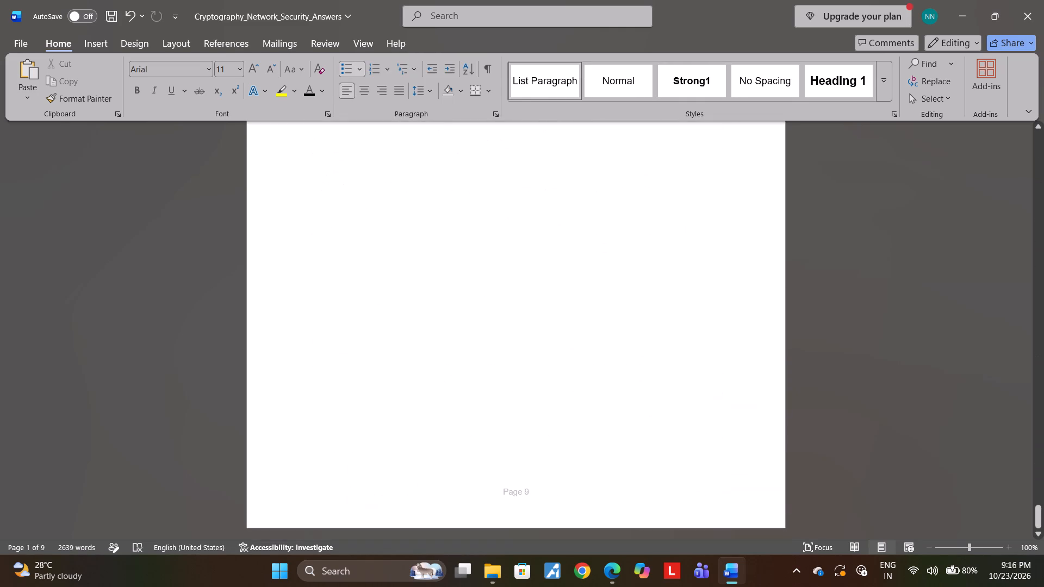
{"action": "scroll", "coordinate": [493, 388], "scroll_direction": "up", "scroll_amount": 6}
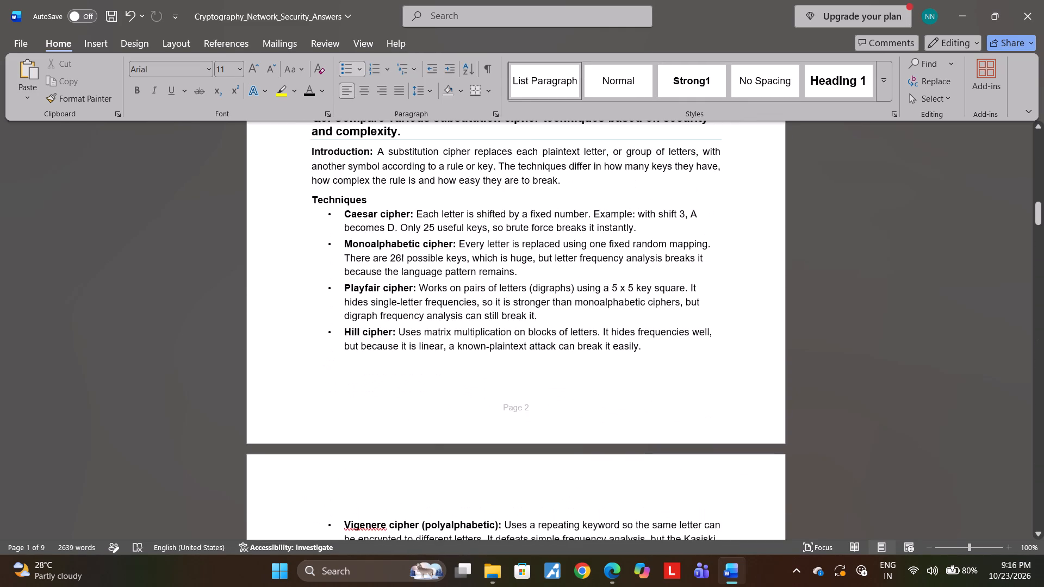
{"action": "key", "text": "ctrl+a"}
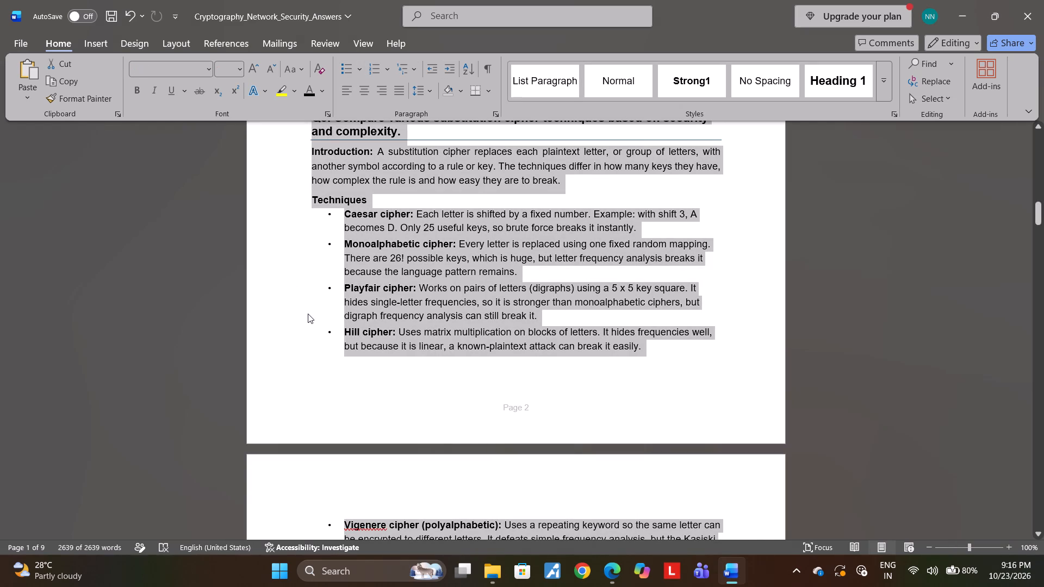
{"action": "left_click", "coordinate": [308, 314]}
{"action": "key", "text": "ctrl+s"}
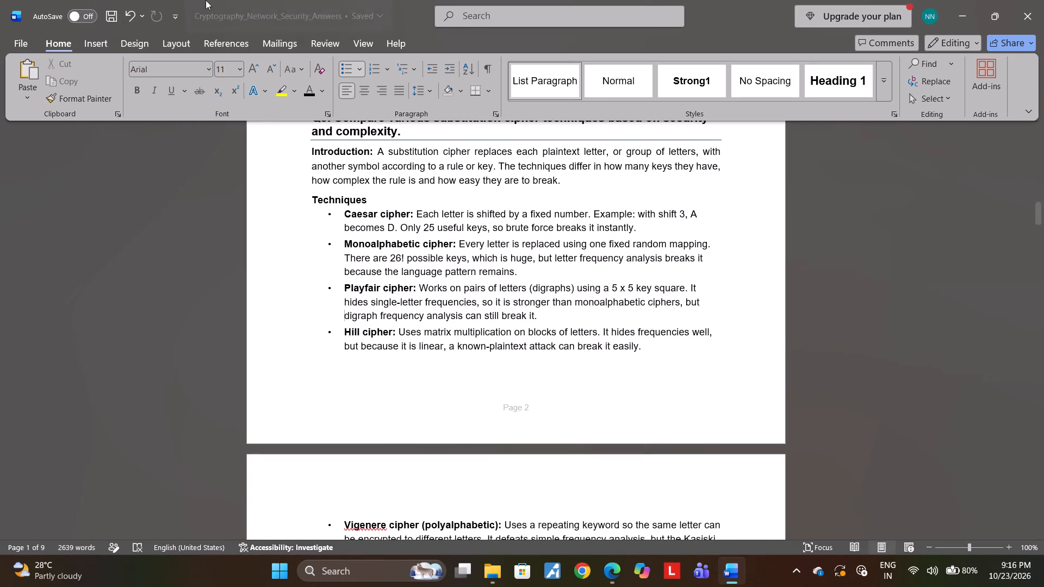
Open the print preview of the cryptography document and check the layout of its pages.
{"action": "left_click", "coordinate": [14, 41]}
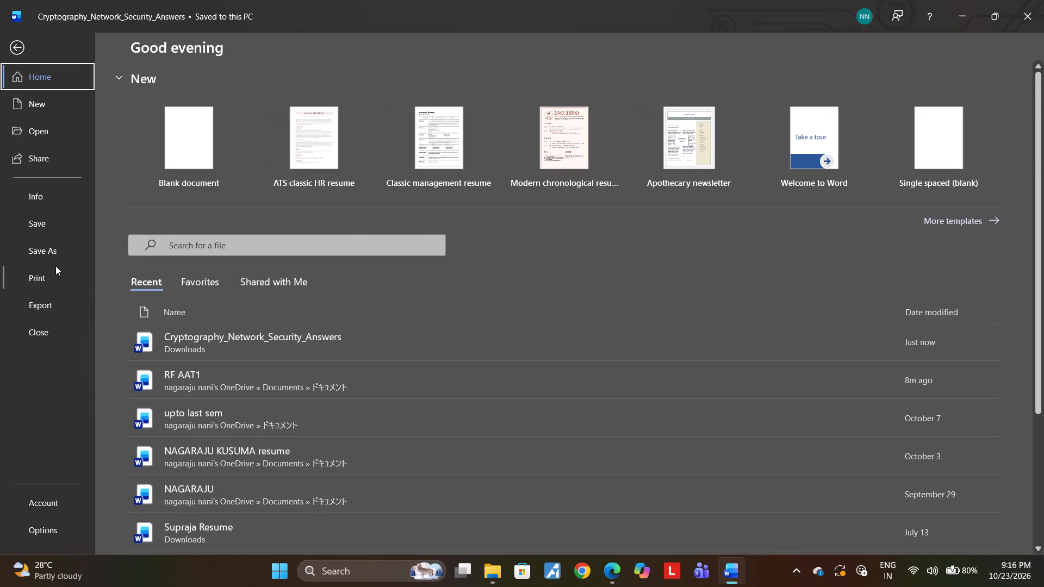
{"action": "left_click", "coordinate": [57, 272]}
{"action": "scroll", "coordinate": [586, 253], "scroll_direction": "down", "scroll_amount": 1}
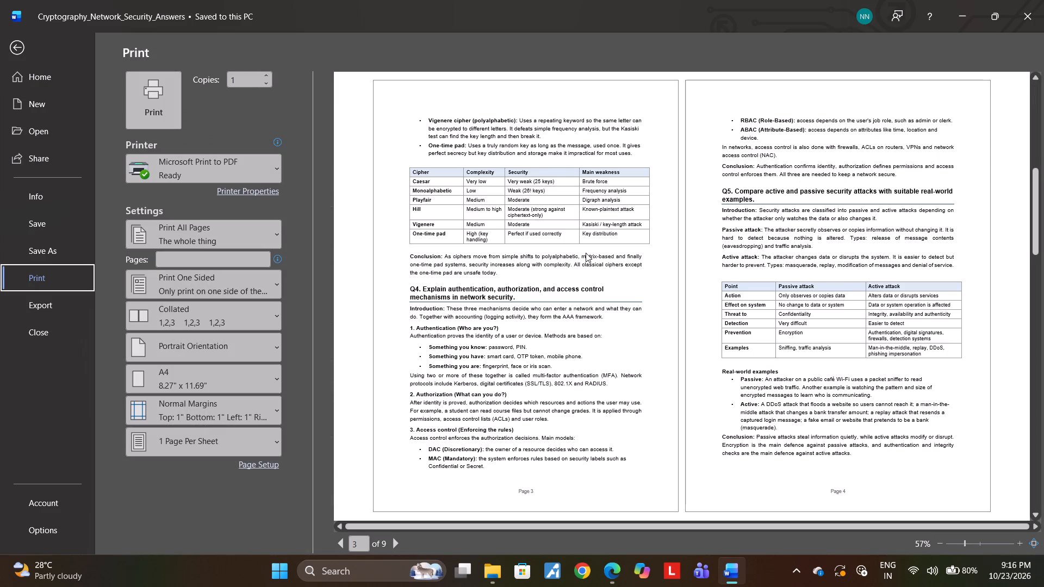
{"action": "scroll", "coordinate": [586, 253], "scroll_direction": "down", "scroll_amount": 4}
{"action": "scroll", "coordinate": [586, 253], "scroll_direction": "up", "scroll_amount": 2}
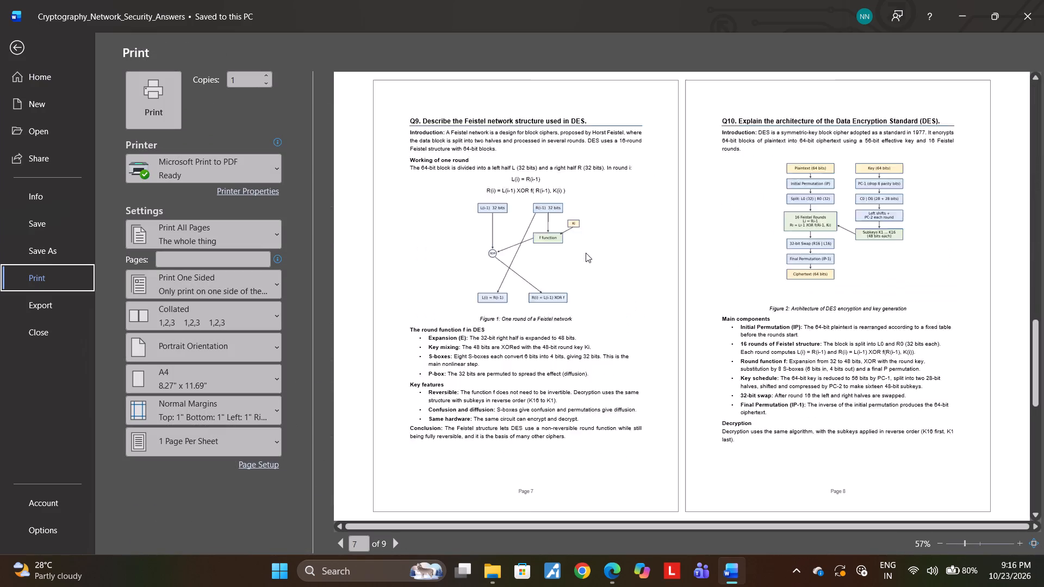
{"action": "scroll", "coordinate": [586, 253], "scroll_direction": "up", "scroll_amount": 7}
Print the whole document to a PDF named CRYPRTO in the Downloads folder.
{"action": "left_click", "coordinate": [166, 111]}
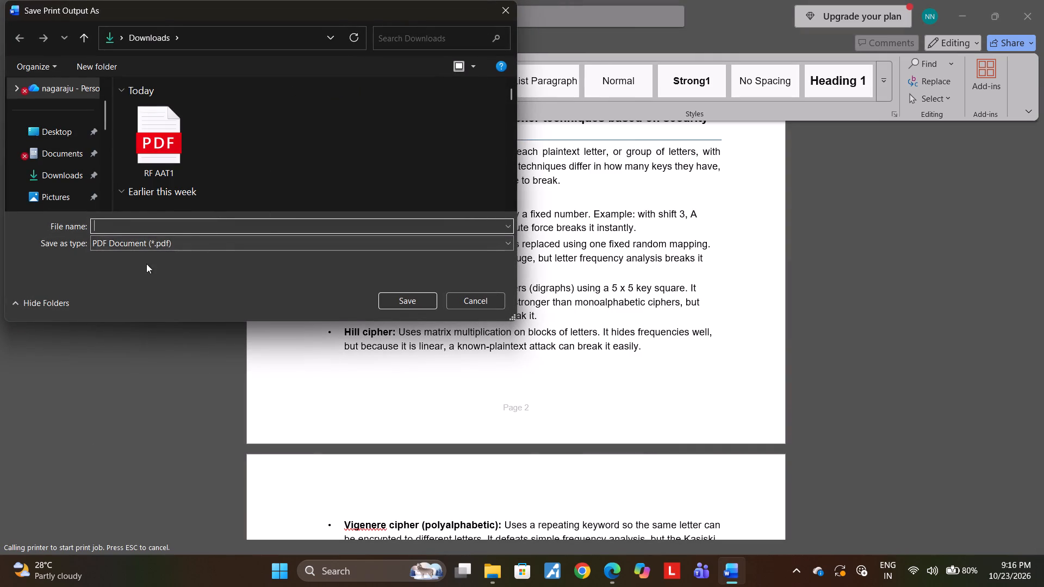
{"action": "key", "text": "c"}
{"action": "key", "text": "r"}
{"action": "key", "text": "y"}
{"action": "key", "text": "p"}
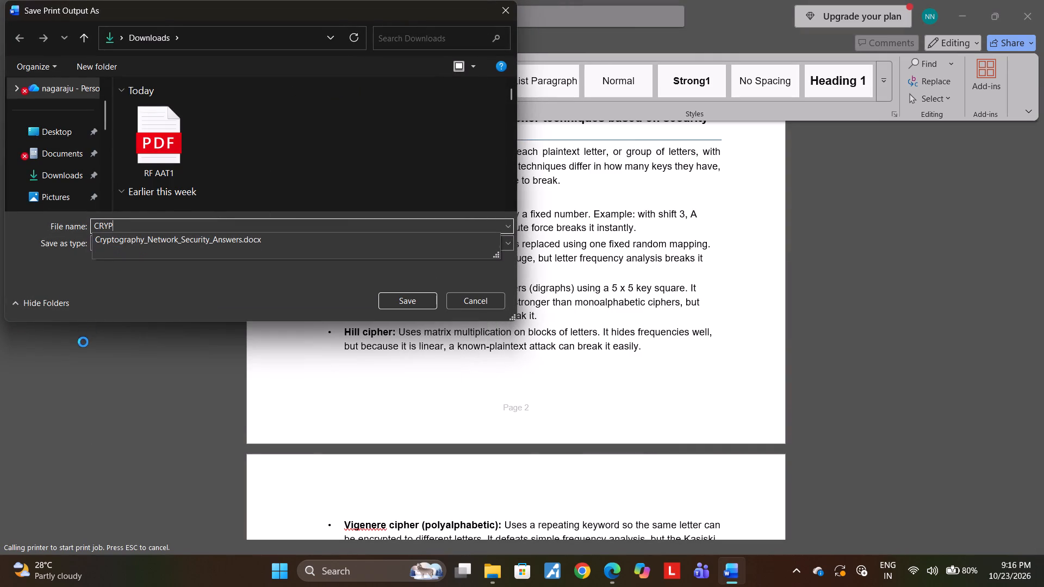
{"action": "type", "text": "RTO"}
{"action": "key", "text": "Return"}
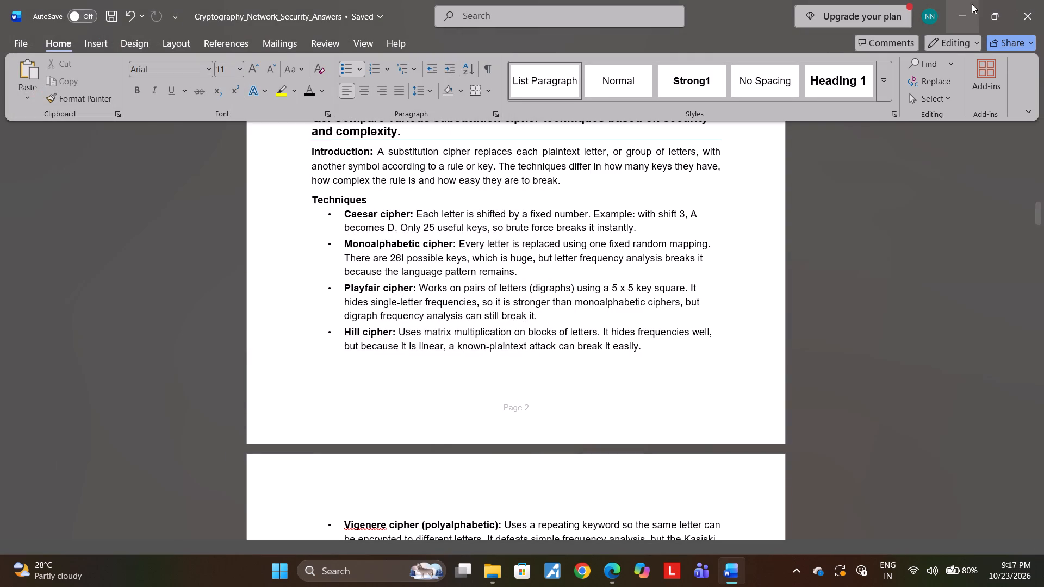
Close the cryptography document and open Pentest_Engagement_Planning_Answers from the Downloads folder.
{"action": "left_click", "coordinate": [1034, 2]}
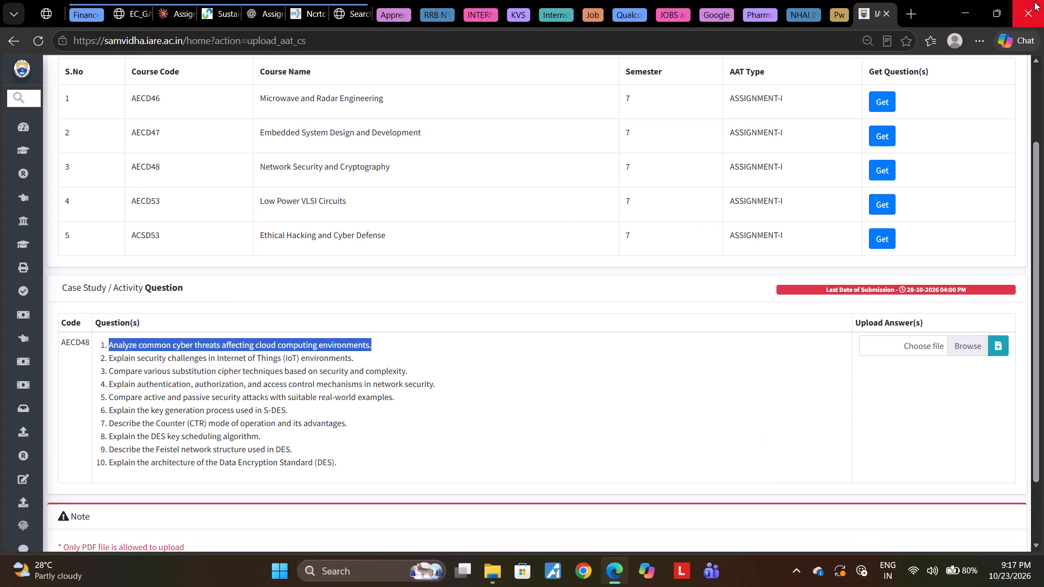
{"action": "left_click", "coordinate": [513, 573]}
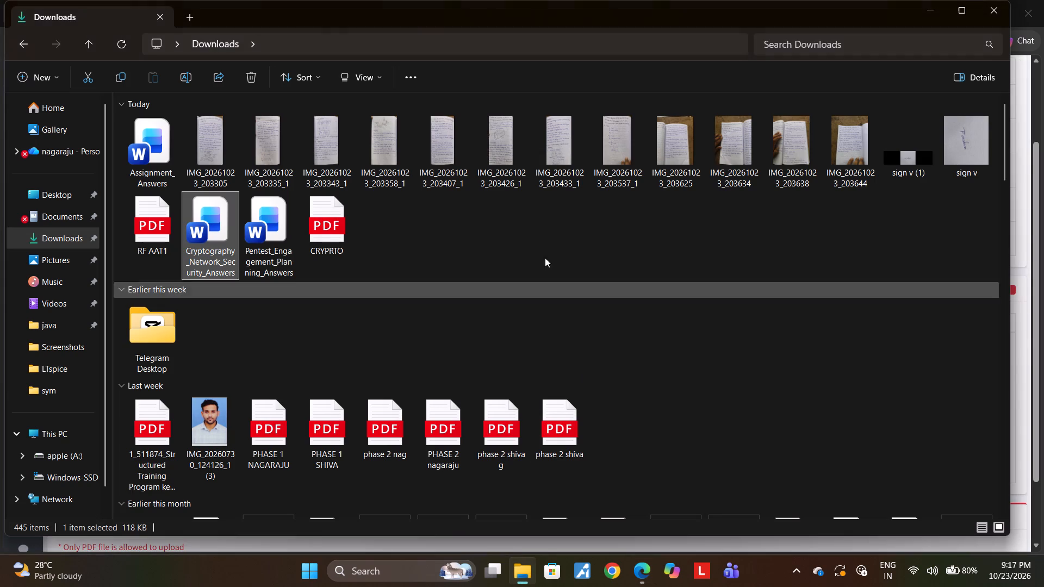
{"action": "double_click", "coordinate": [274, 240]}
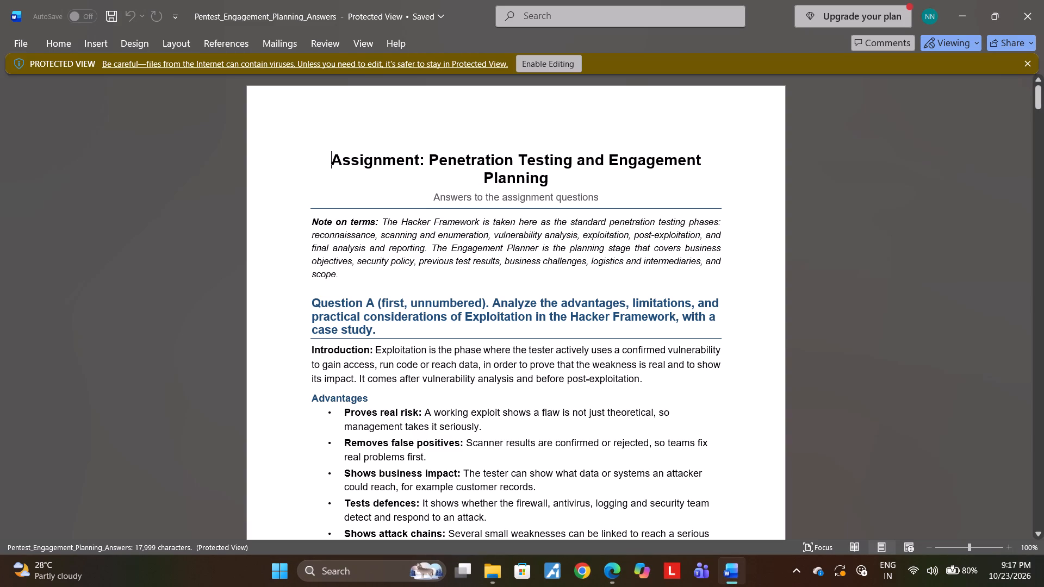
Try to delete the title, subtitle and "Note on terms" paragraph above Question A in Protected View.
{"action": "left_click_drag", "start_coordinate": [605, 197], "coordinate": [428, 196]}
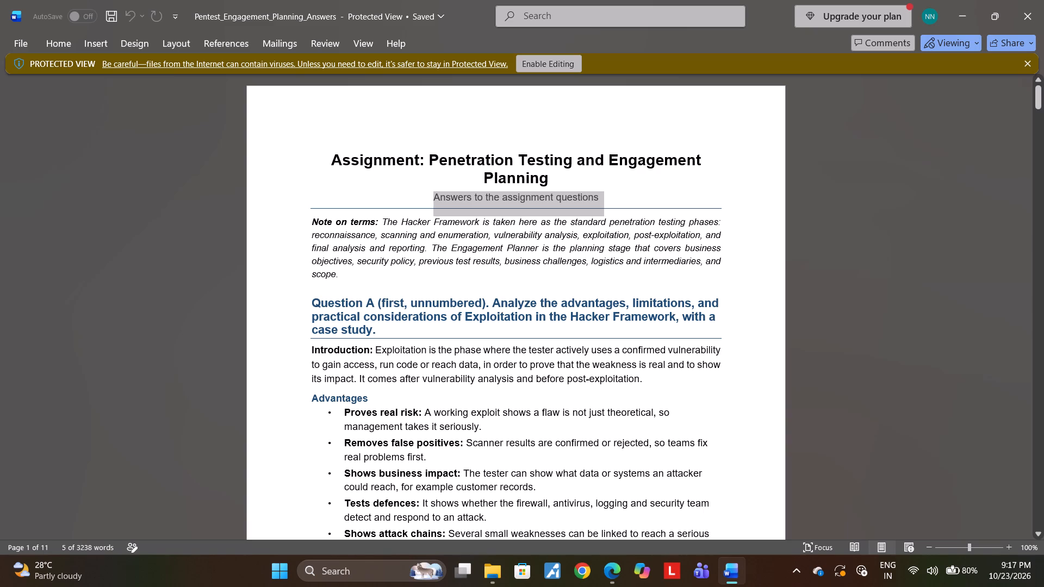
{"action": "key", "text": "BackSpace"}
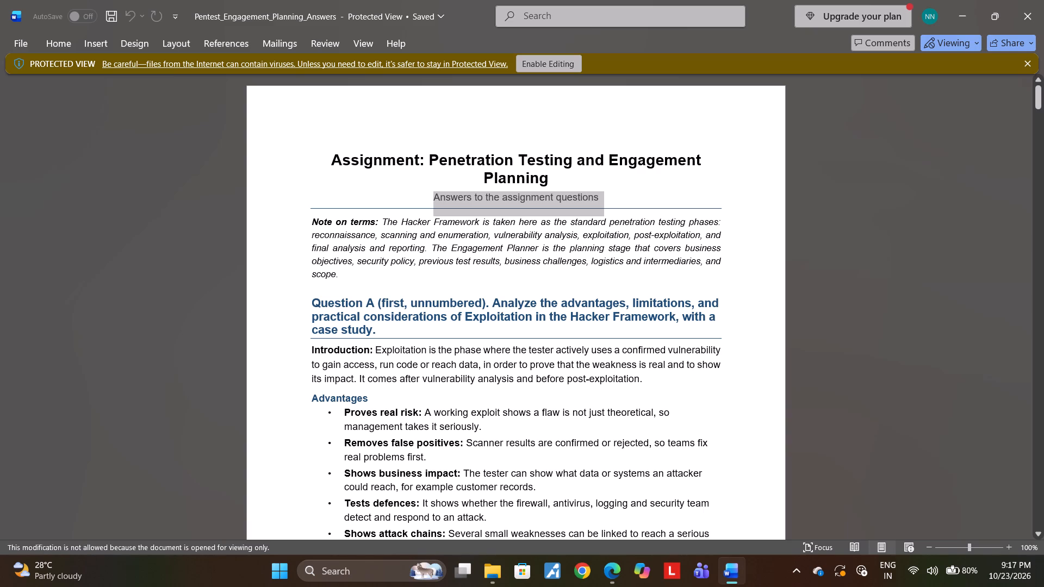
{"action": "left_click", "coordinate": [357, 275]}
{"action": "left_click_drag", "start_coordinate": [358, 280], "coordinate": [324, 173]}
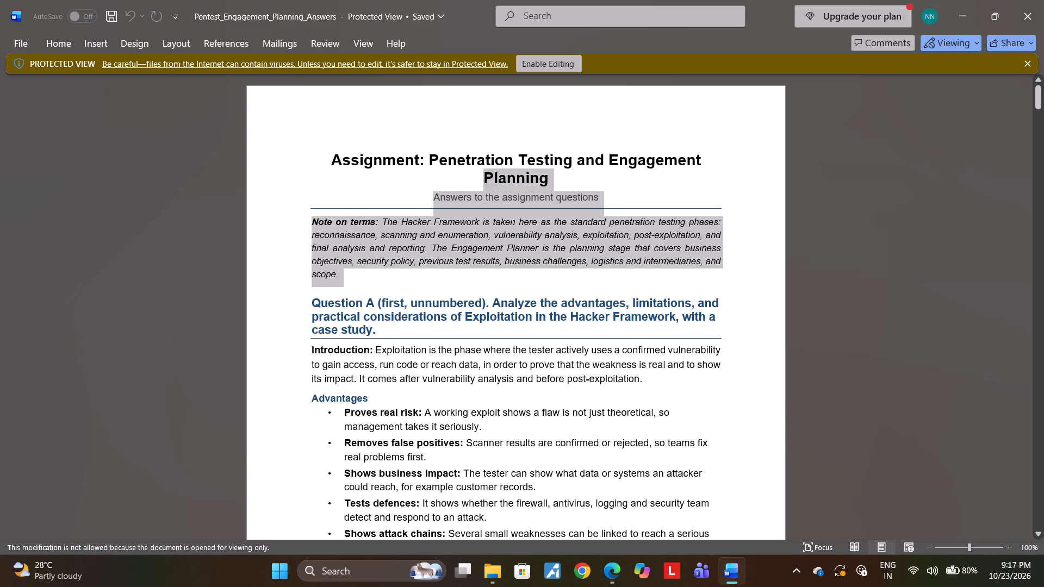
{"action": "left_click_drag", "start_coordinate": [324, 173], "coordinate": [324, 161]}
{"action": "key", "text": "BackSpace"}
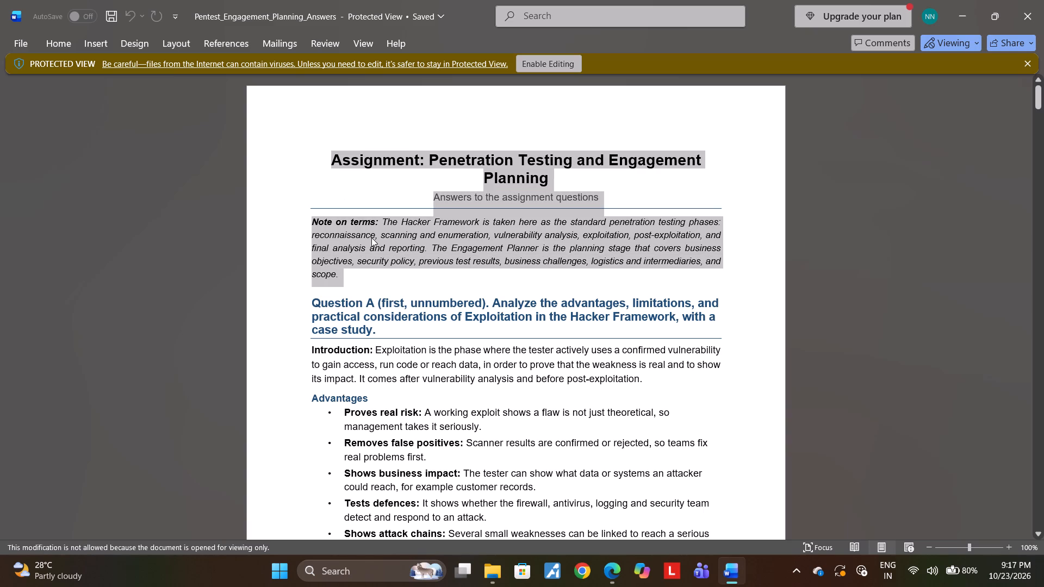
Enable editing and delete the title, subtitle and "Note on terms" paragraph above the Question A heading.
{"action": "left_click", "coordinate": [538, 58]}
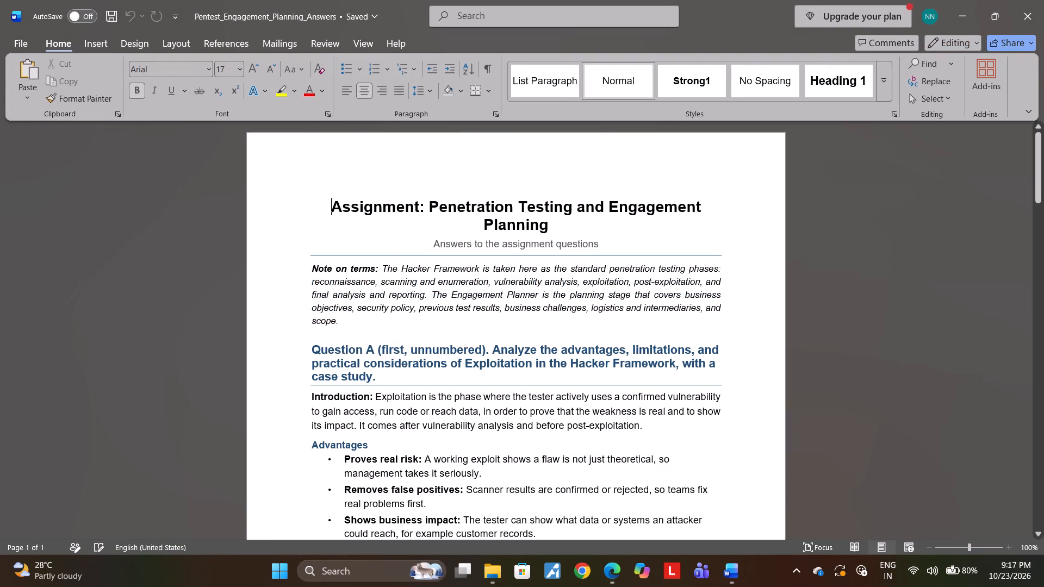
{"action": "left_click_drag", "start_coordinate": [349, 321], "coordinate": [325, 198]}
{"action": "key", "text": "BackSpace"}
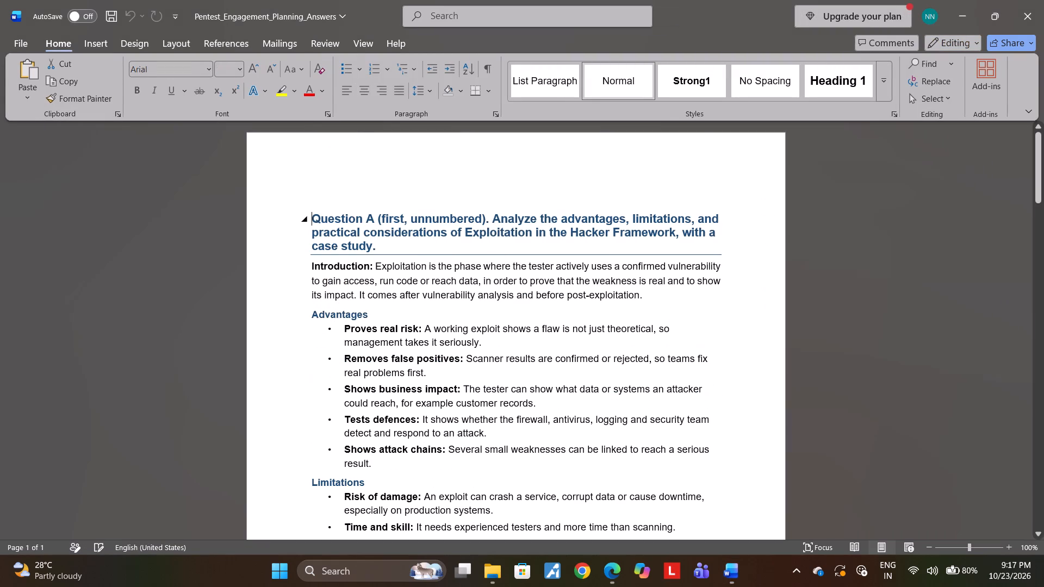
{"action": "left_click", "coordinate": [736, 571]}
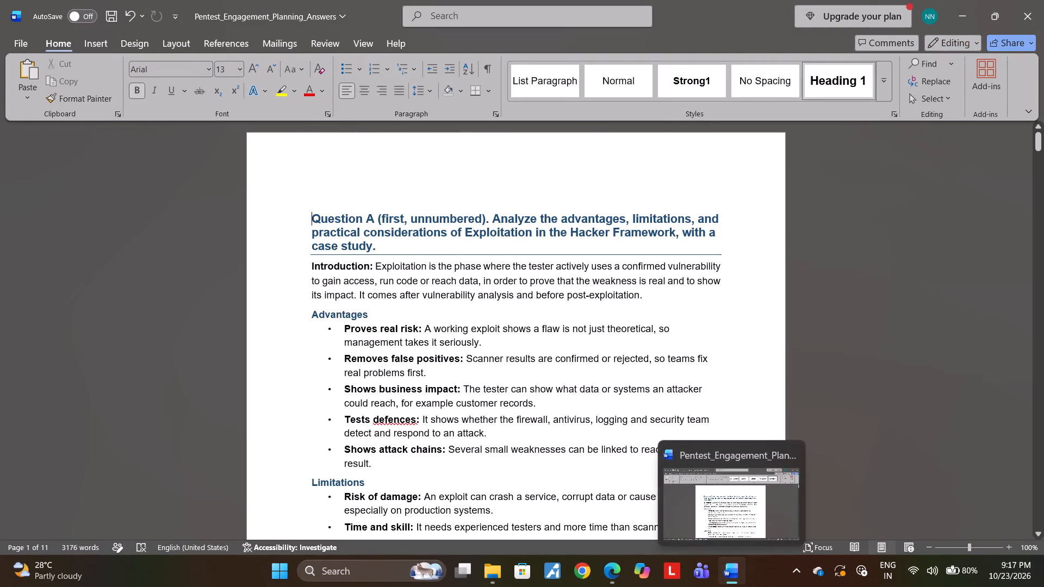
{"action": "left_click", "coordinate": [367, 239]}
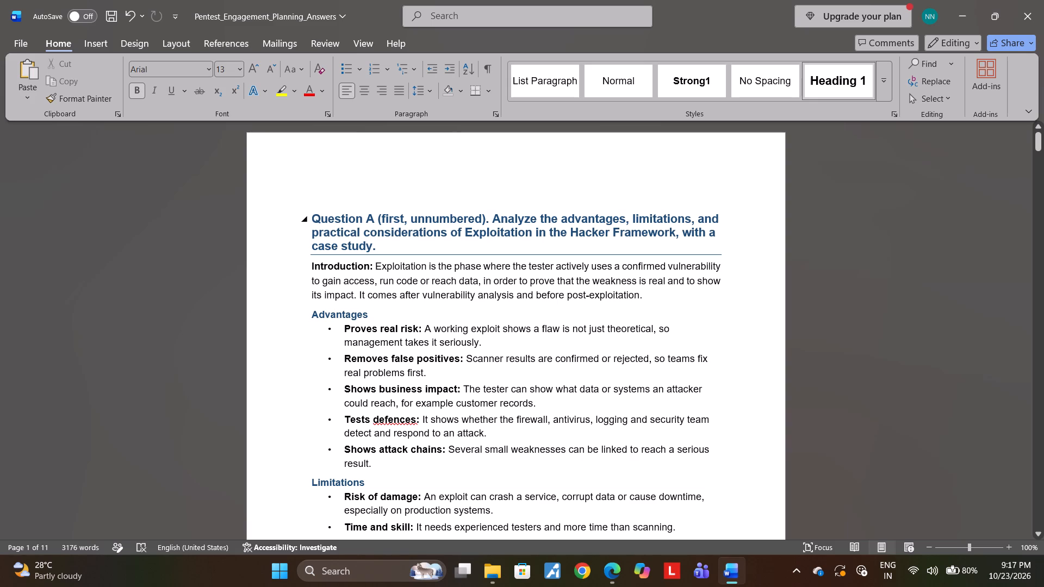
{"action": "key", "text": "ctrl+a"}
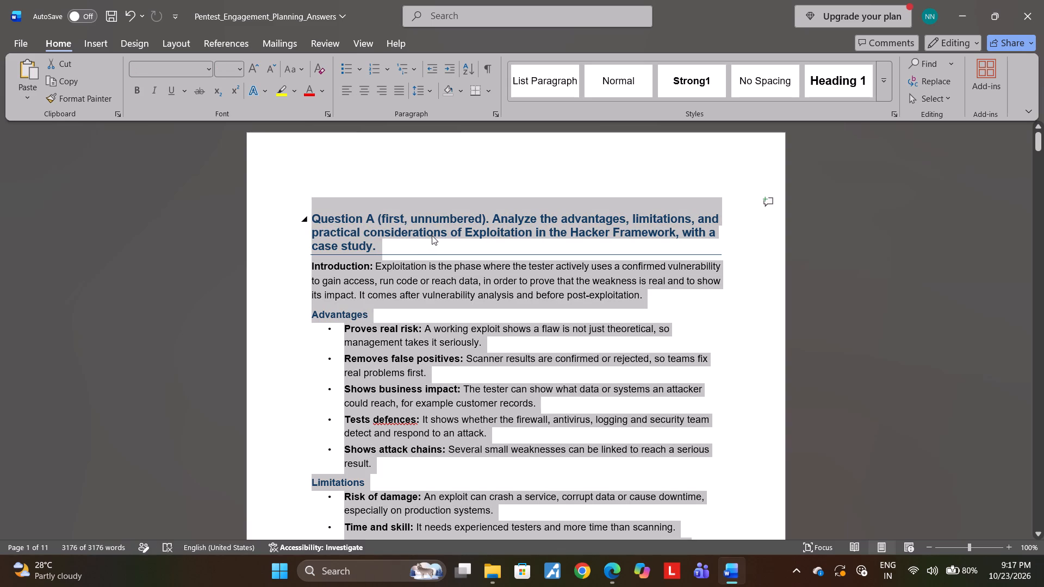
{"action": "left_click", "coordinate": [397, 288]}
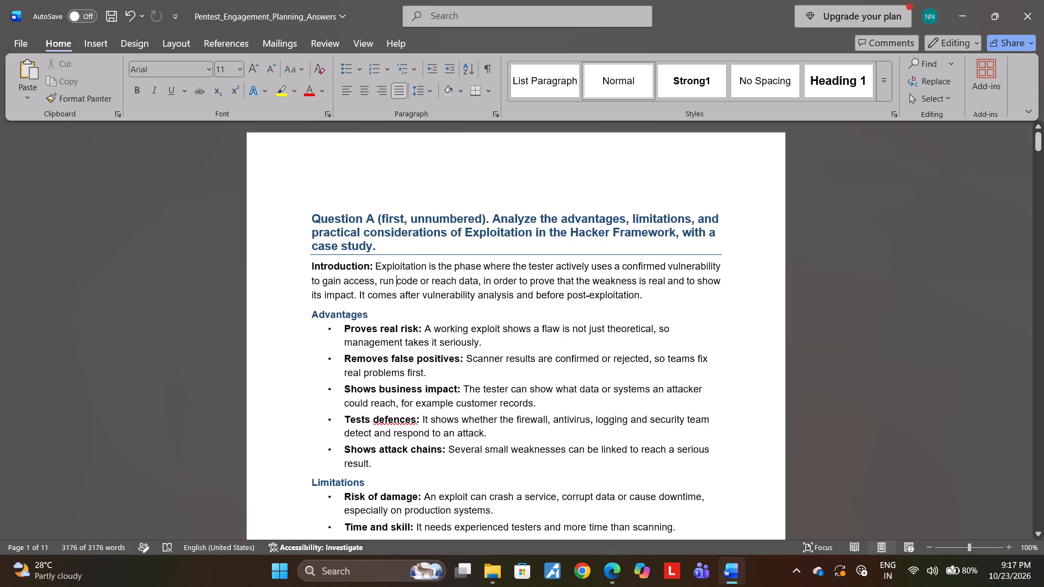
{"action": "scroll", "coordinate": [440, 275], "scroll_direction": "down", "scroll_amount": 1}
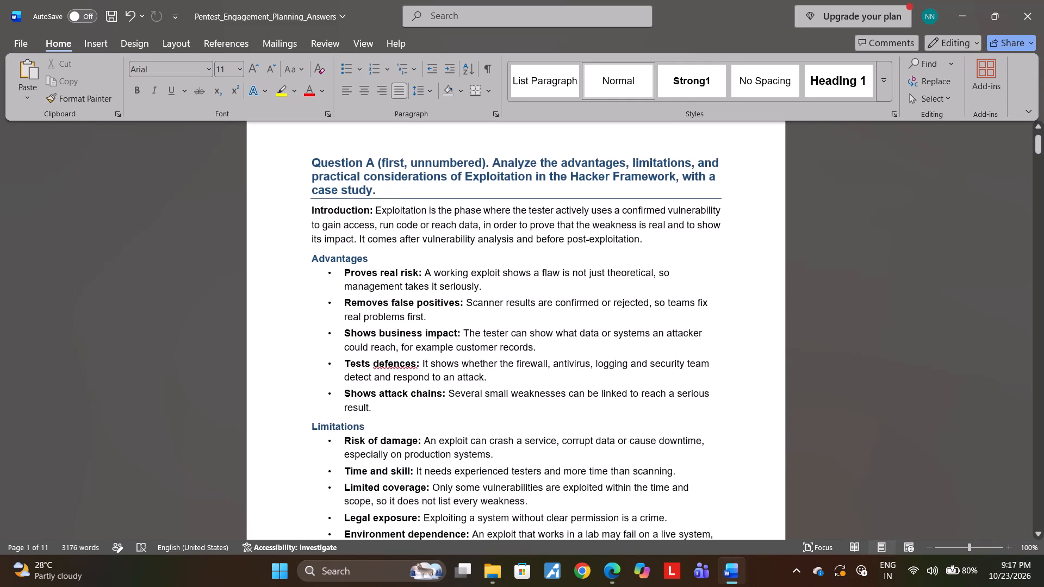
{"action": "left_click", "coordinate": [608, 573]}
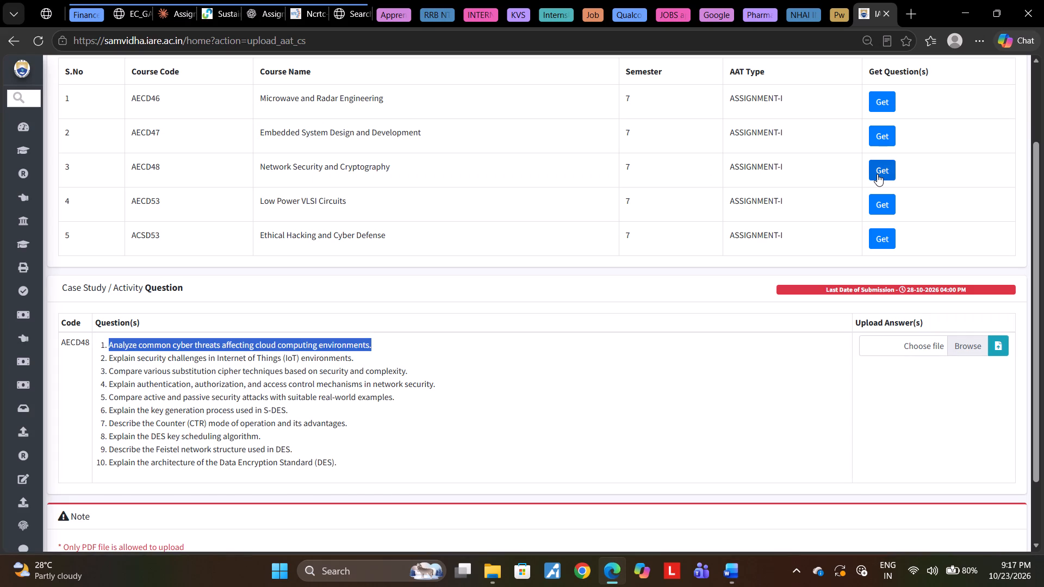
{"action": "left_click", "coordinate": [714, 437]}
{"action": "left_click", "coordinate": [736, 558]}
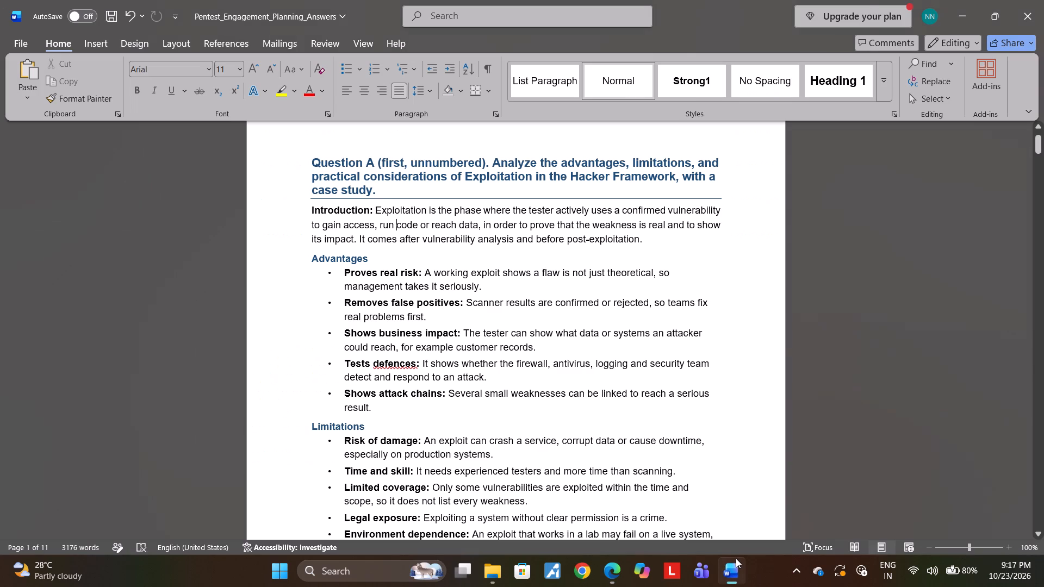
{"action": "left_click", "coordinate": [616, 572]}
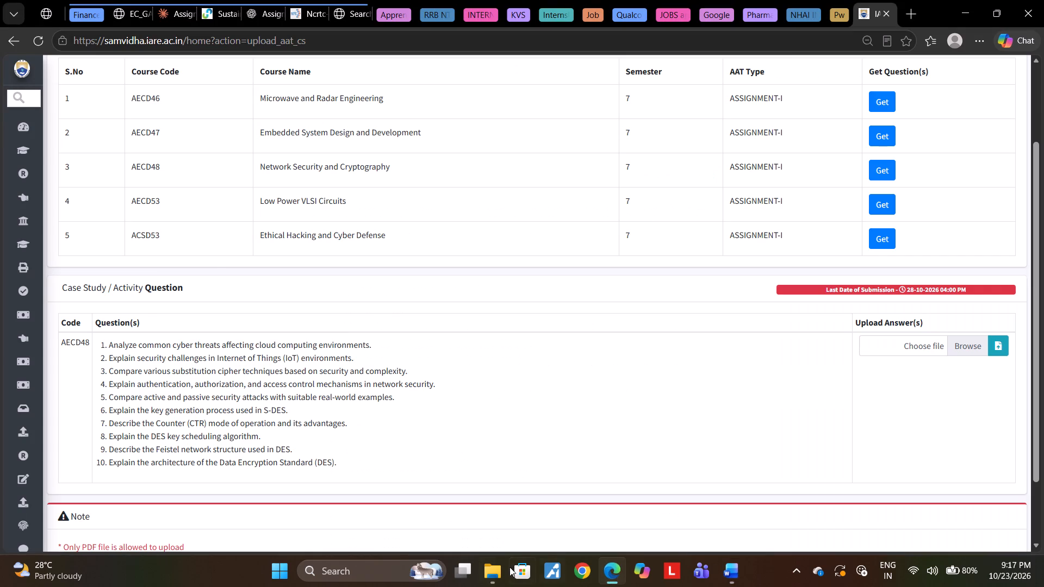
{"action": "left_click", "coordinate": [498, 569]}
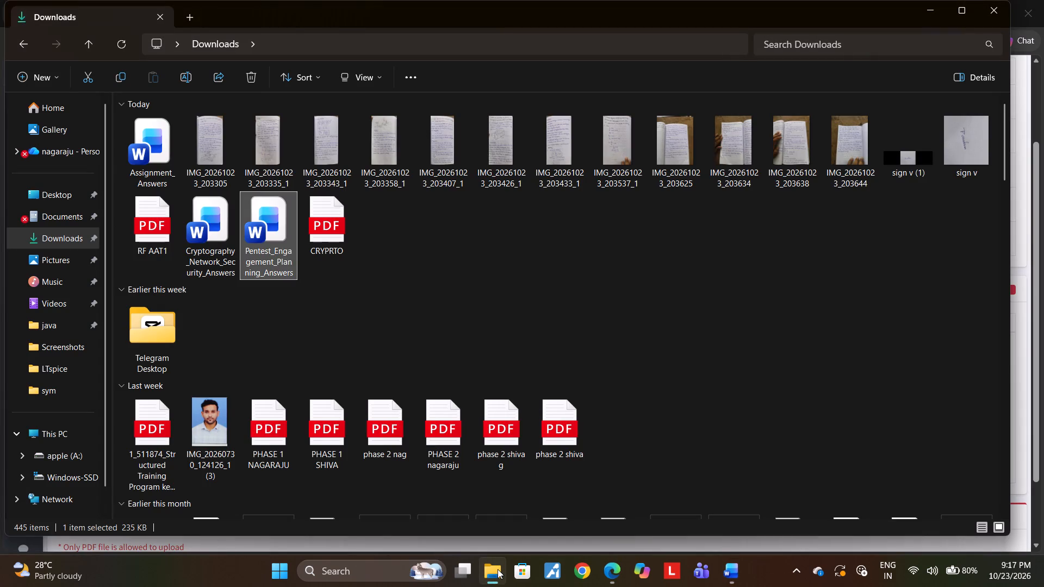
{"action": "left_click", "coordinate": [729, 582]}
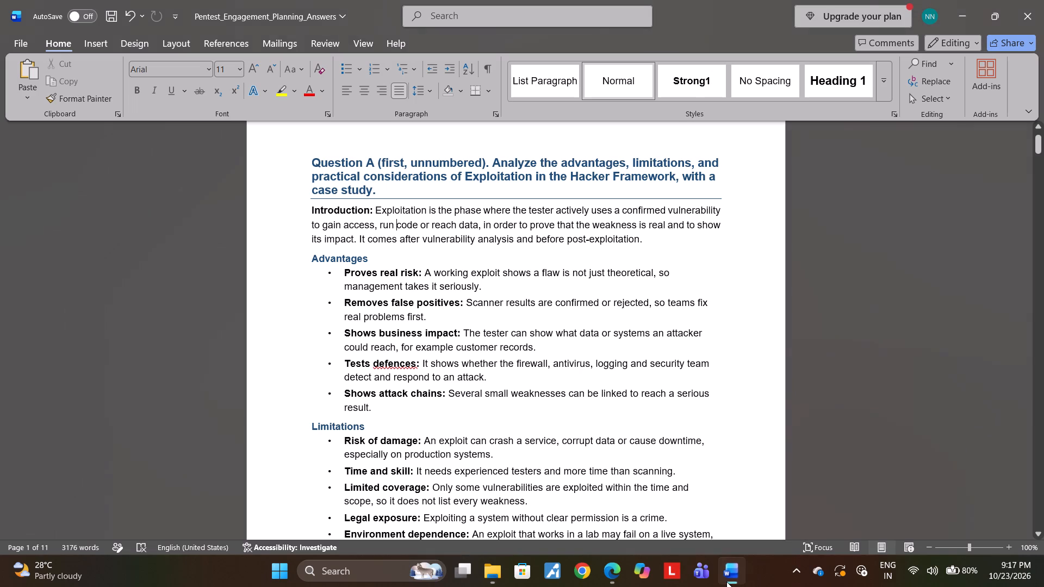
Switch to Edge and get the Assignment-I questions for Ethical Hacking and Cyber Defense (ACSD53) on the portal.
{"action": "left_click", "coordinate": [611, 577]}
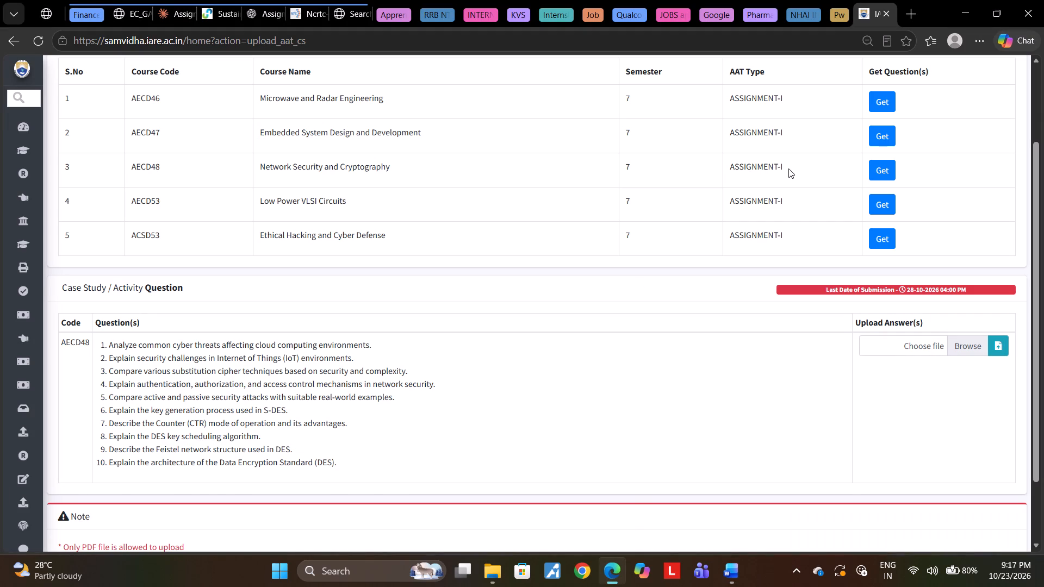
{"action": "left_click", "coordinate": [889, 241]}
{"action": "left_click", "coordinate": [524, 371]}
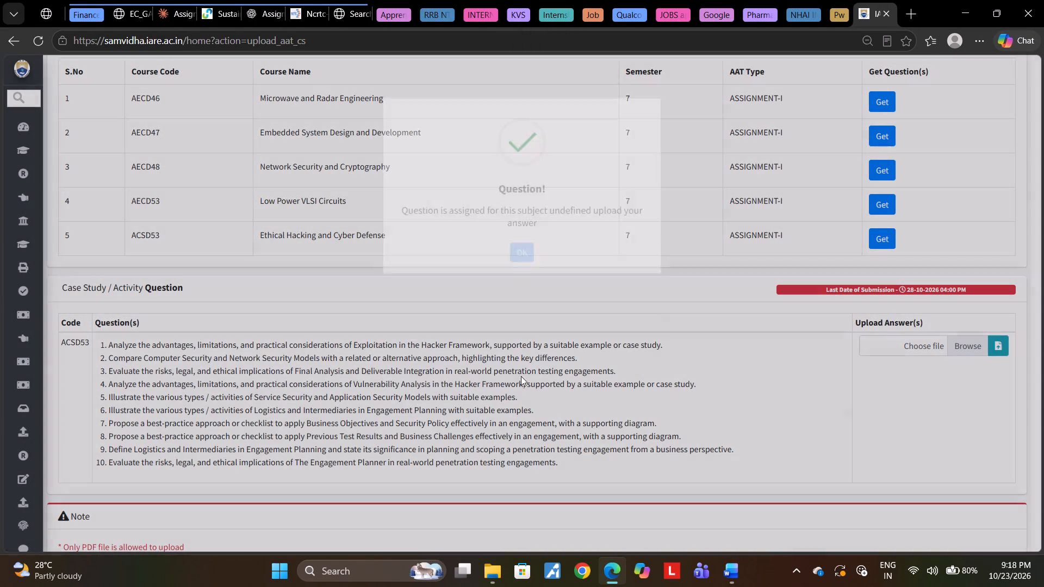
Compare the numbered question headings in the Word document, from Q10 backwards, with the ACSD53 question list on the portal in Edge.
{"action": "left_click", "coordinate": [717, 566]}
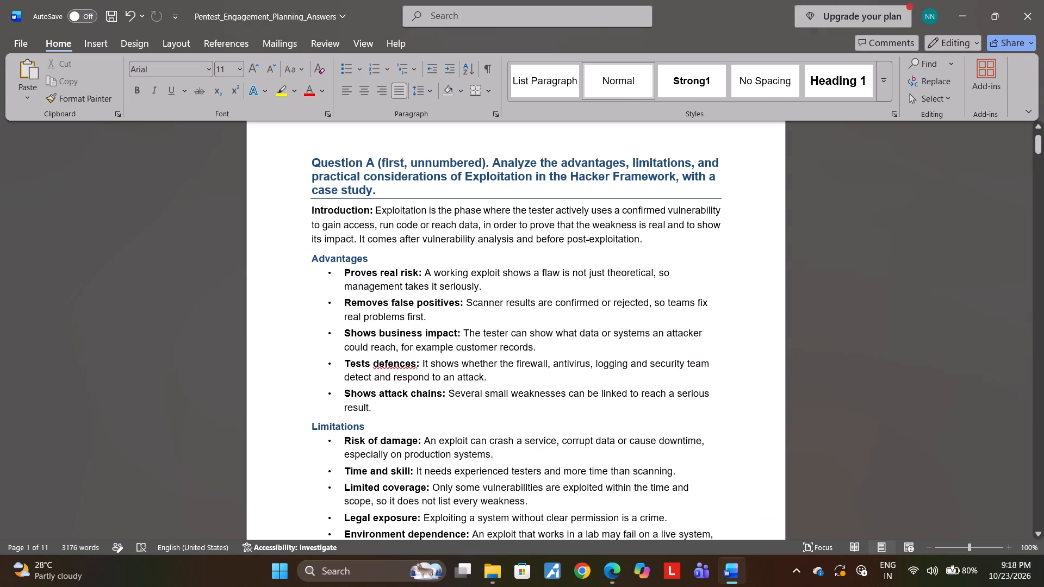
{"action": "left_click", "coordinate": [619, 578]}
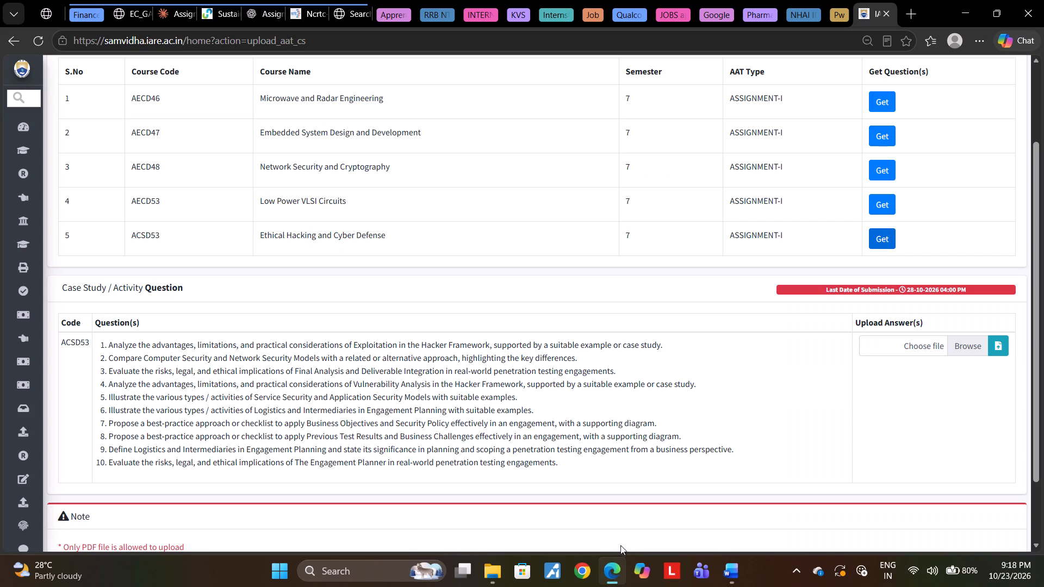
{"action": "left_click", "coordinate": [737, 568]}
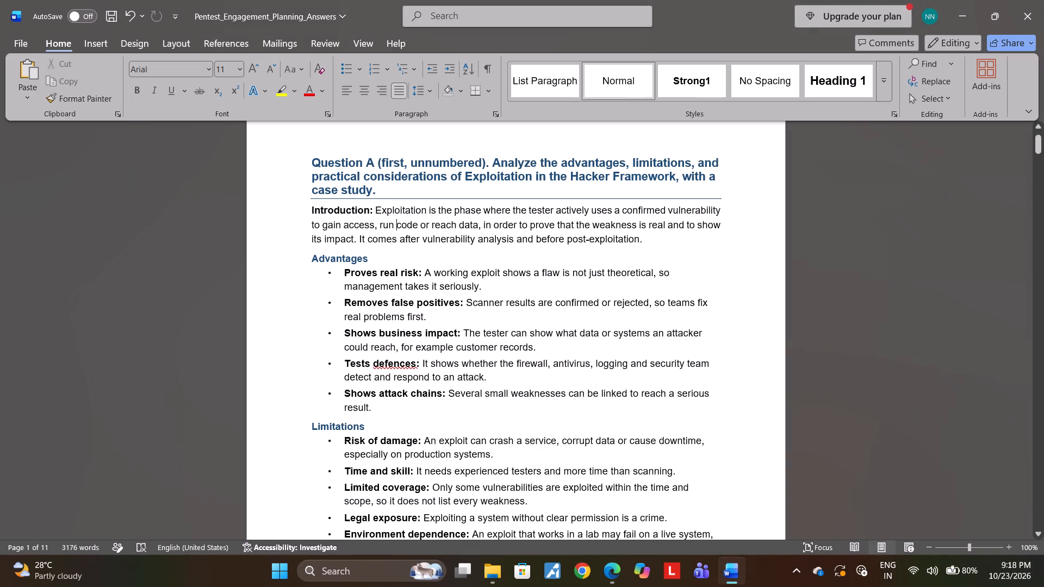
{"action": "scroll", "coordinate": [649, 329], "scroll_direction": "down", "scroll_amount": 10}
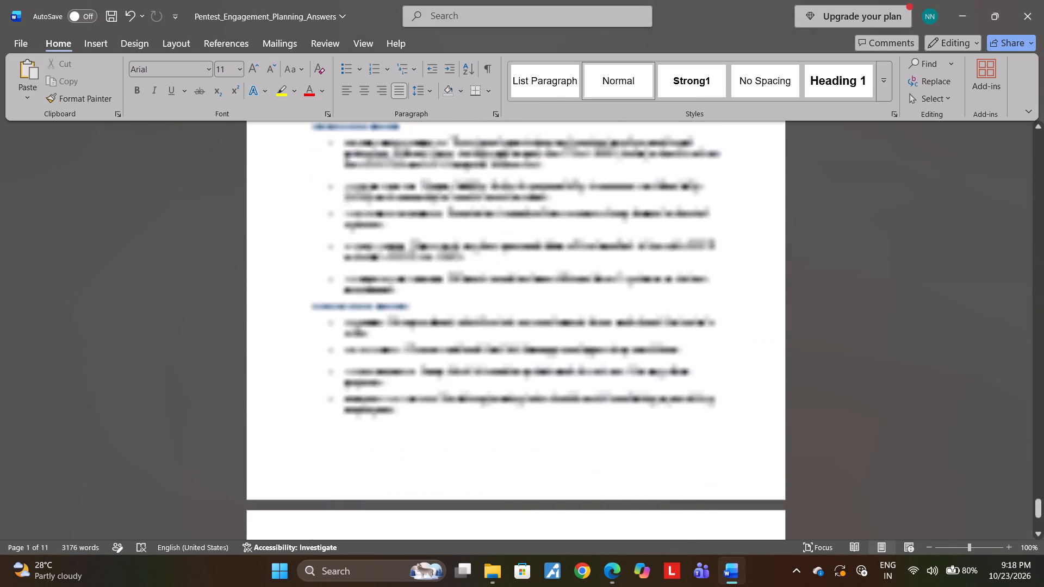
{"action": "scroll", "coordinate": [604, 407], "scroll_direction": "up", "scroll_amount": 1}
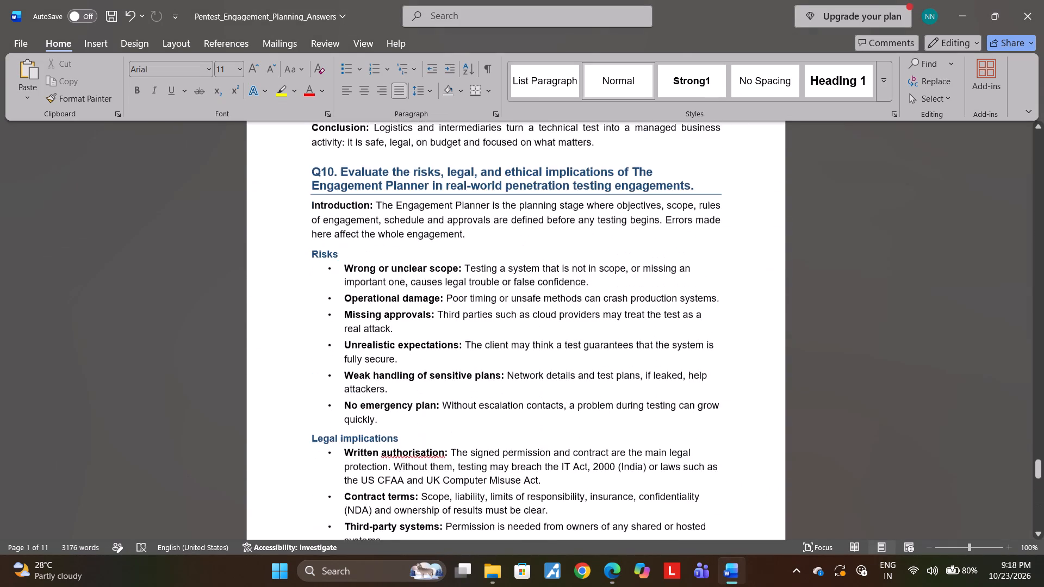
{"action": "scroll", "coordinate": [604, 407], "scroll_direction": "up", "scroll_amount": 1}
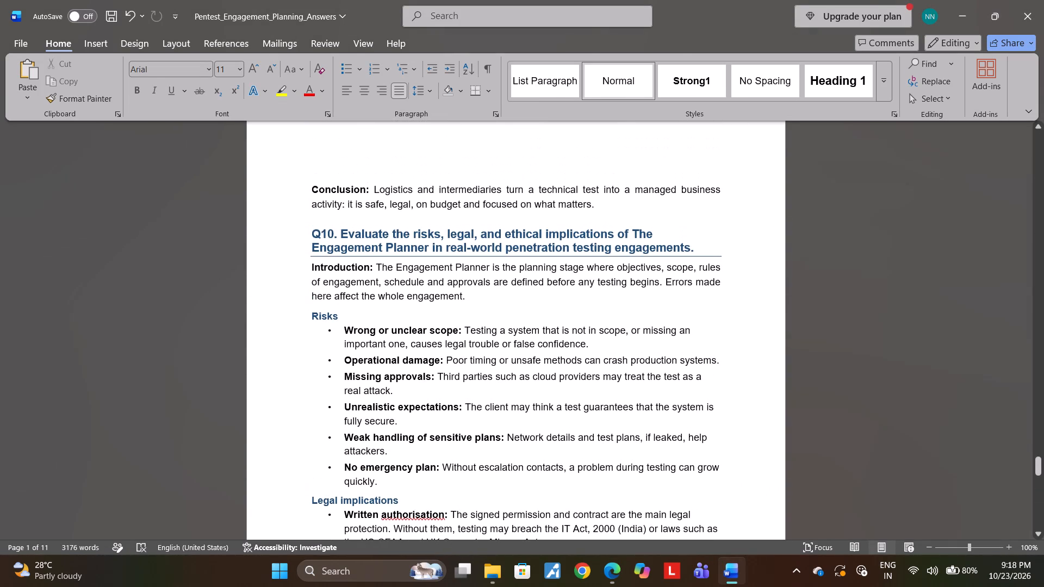
{"action": "left_click", "coordinate": [609, 578]}
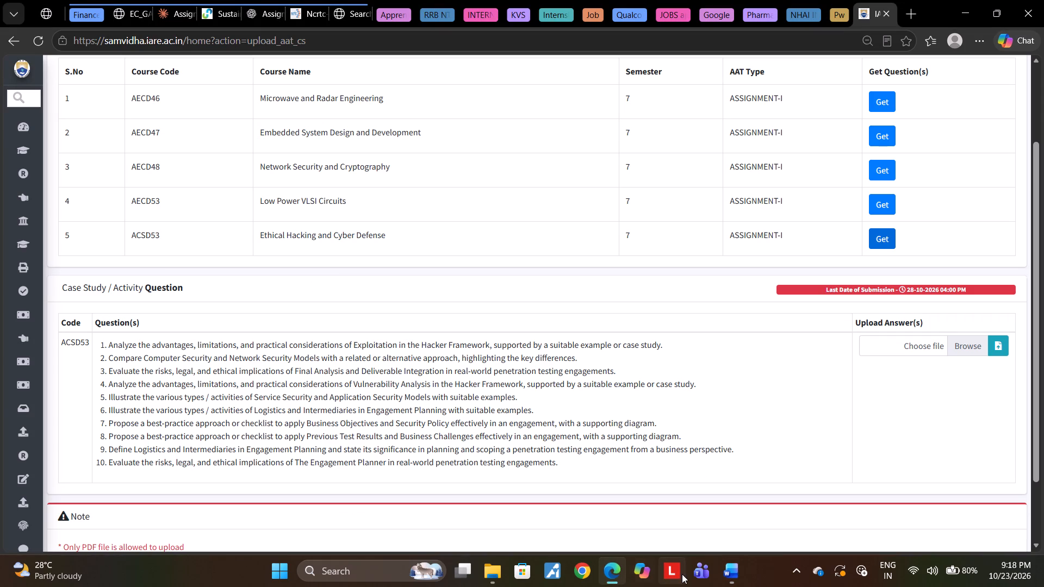
{"action": "left_click", "coordinate": [737, 573]}
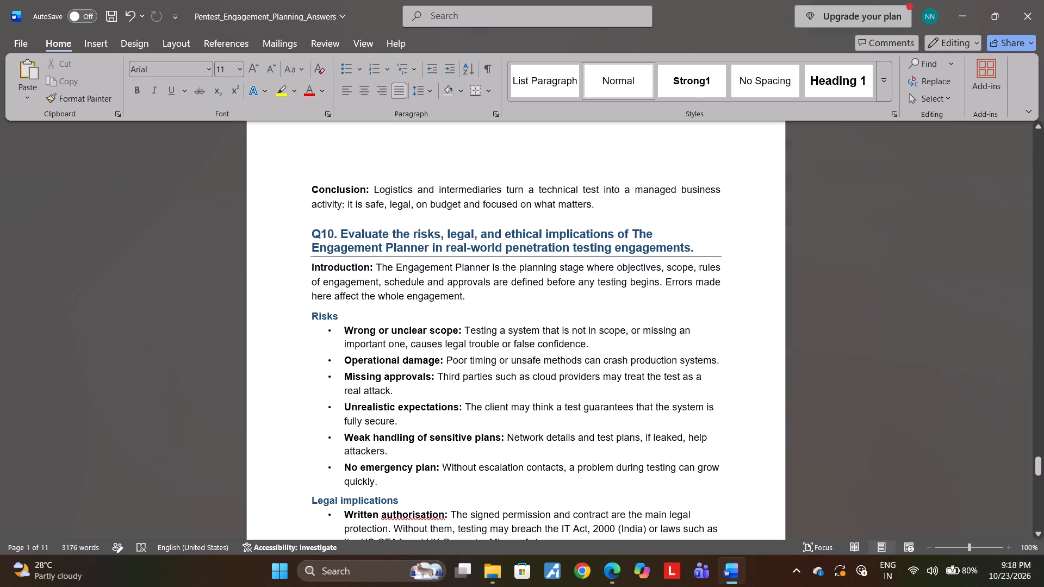
{"action": "scroll", "coordinate": [651, 403], "scroll_direction": "up", "scroll_amount": 1}
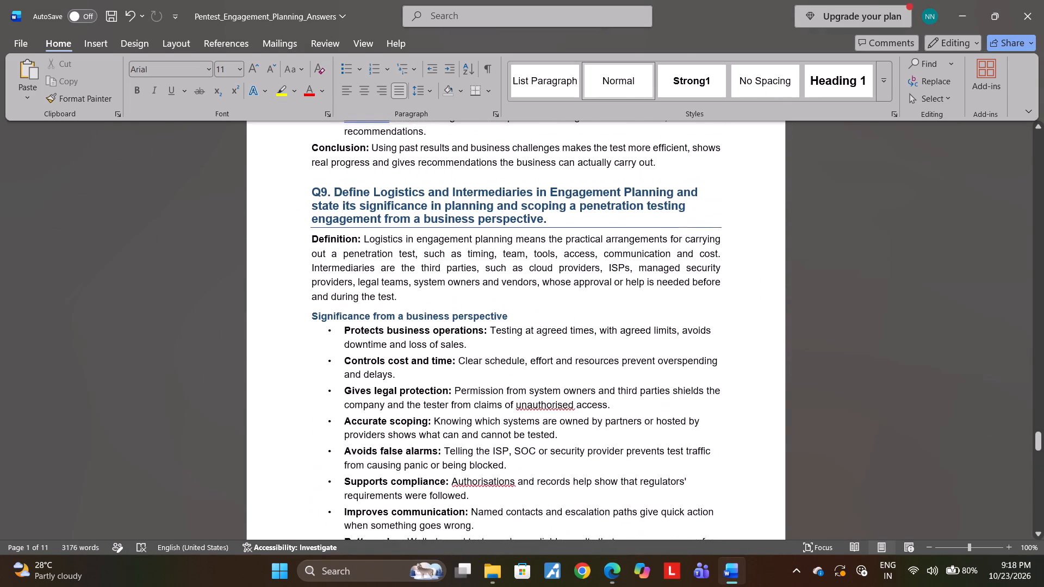
{"action": "scroll", "coordinate": [638, 399], "scroll_direction": "up", "scroll_amount": 1}
{"action": "left_click", "coordinate": [612, 575]}
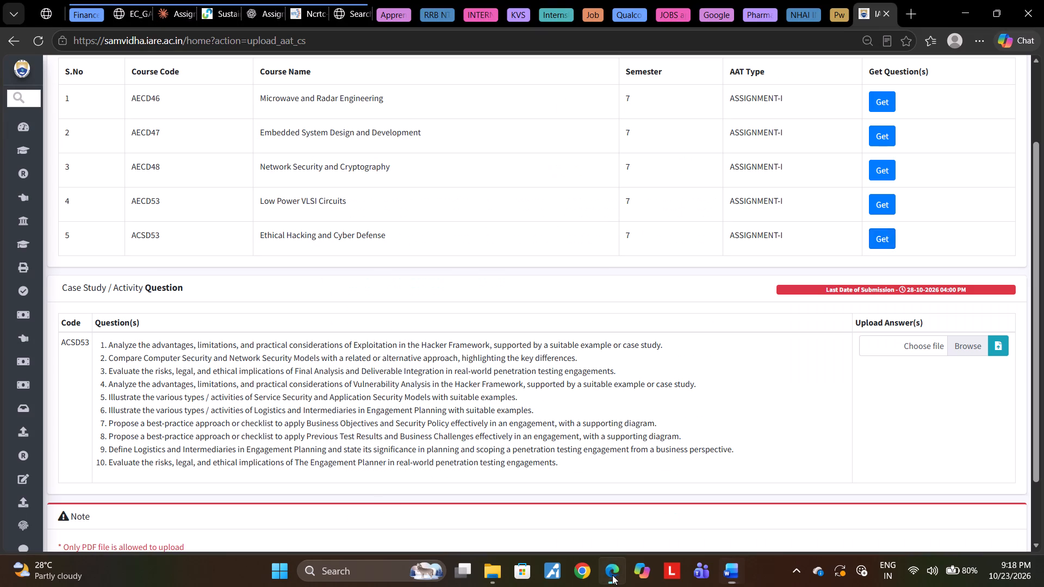
{"action": "left_click", "coordinate": [729, 581]}
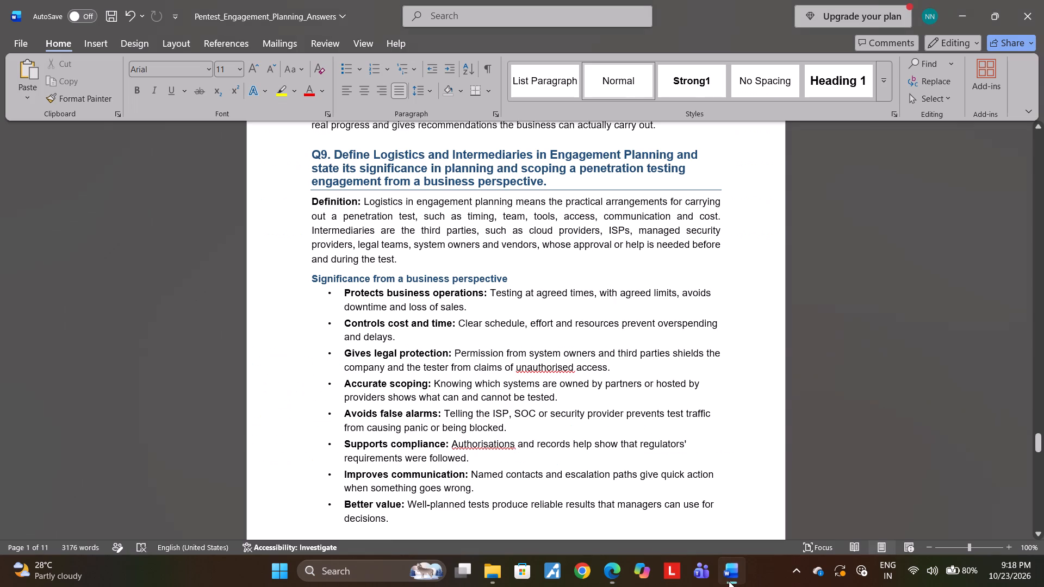
{"action": "scroll", "coordinate": [632, 394], "scroll_direction": "up", "scroll_amount": 1}
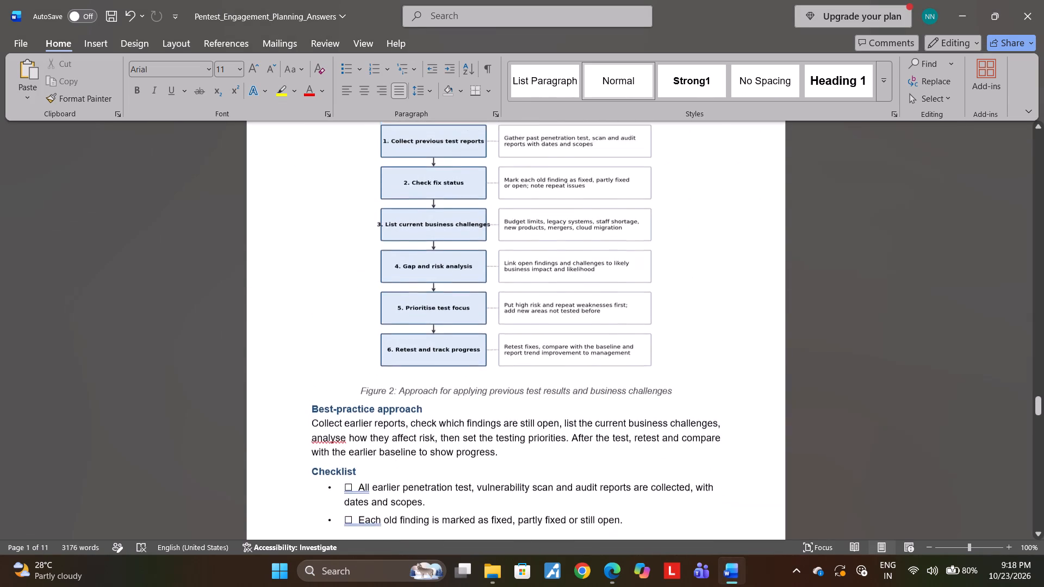
{"action": "scroll", "coordinate": [632, 394], "scroll_direction": "up", "scroll_amount": 1}
{"action": "left_click", "coordinate": [614, 572]}
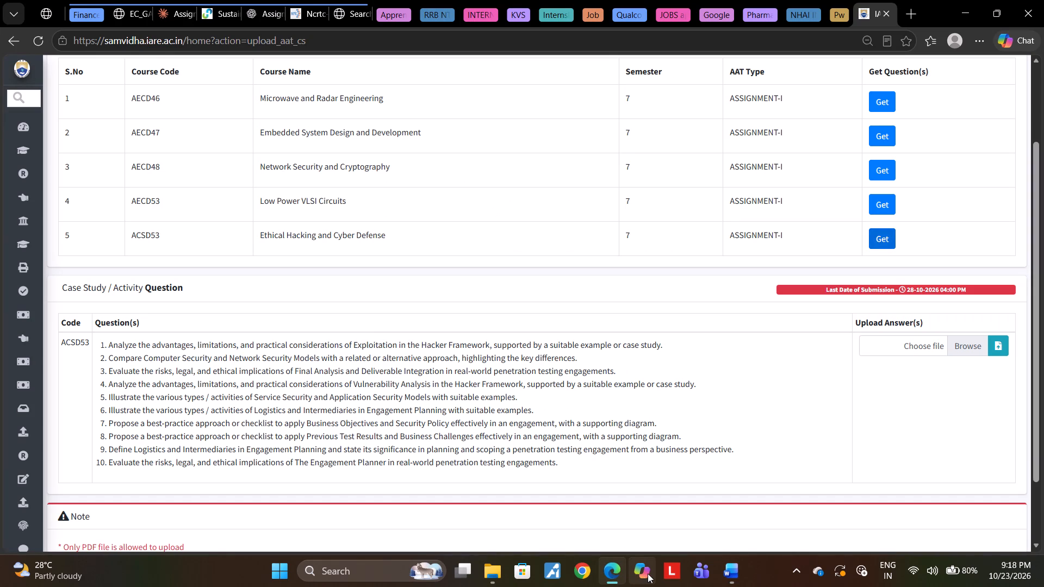
{"action": "left_click", "coordinate": [726, 577]}
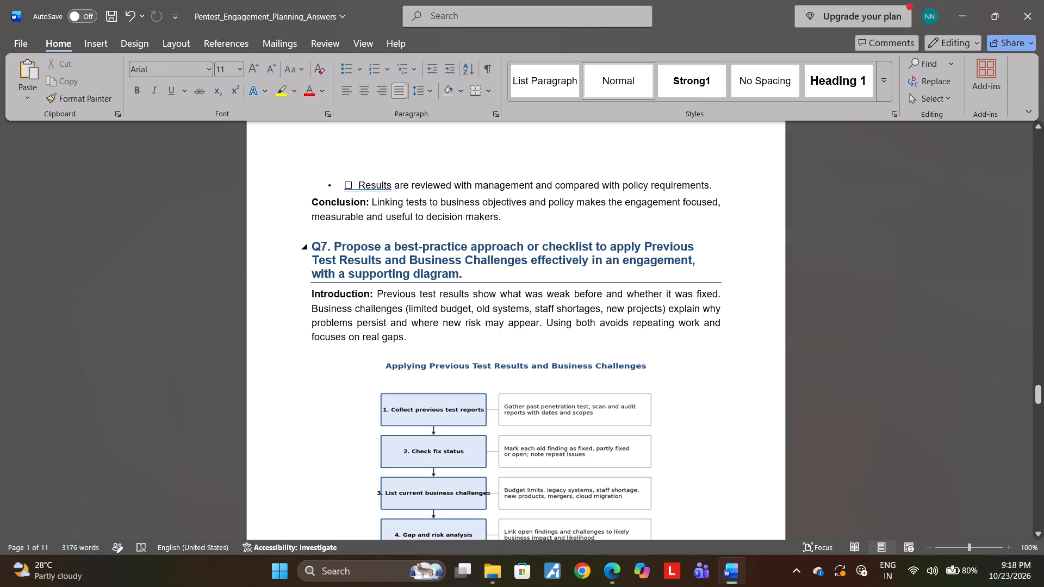
Examine the heading numbers and content around the Figure 1 and Figure 2 answers and the Q9 answer.
{"action": "scroll", "coordinate": [603, 333], "scroll_direction": "left", "scroll_amount": 1}
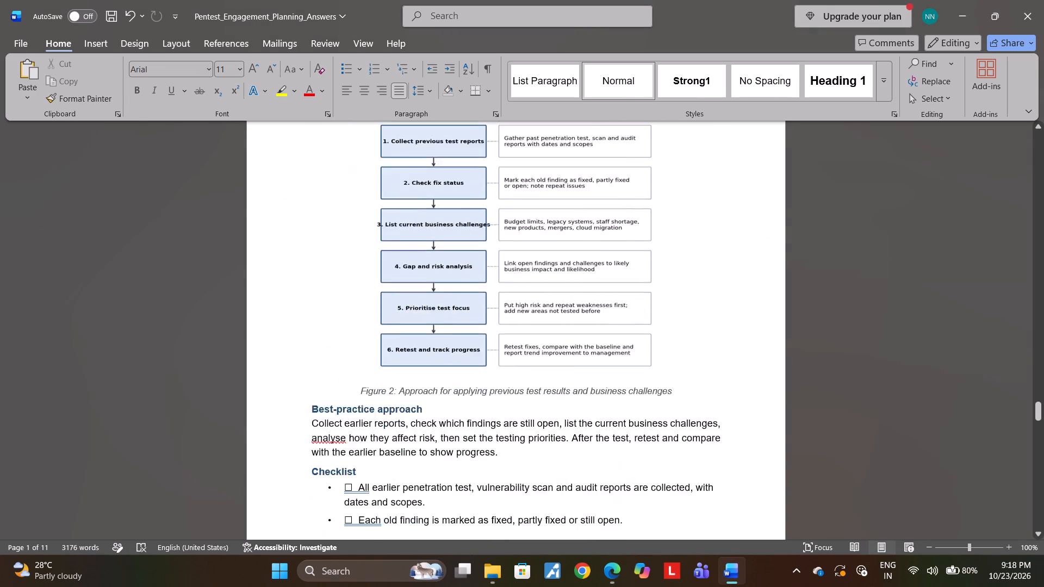
{"action": "scroll", "coordinate": [604, 333], "scroll_direction": "left", "scroll_amount": 1}
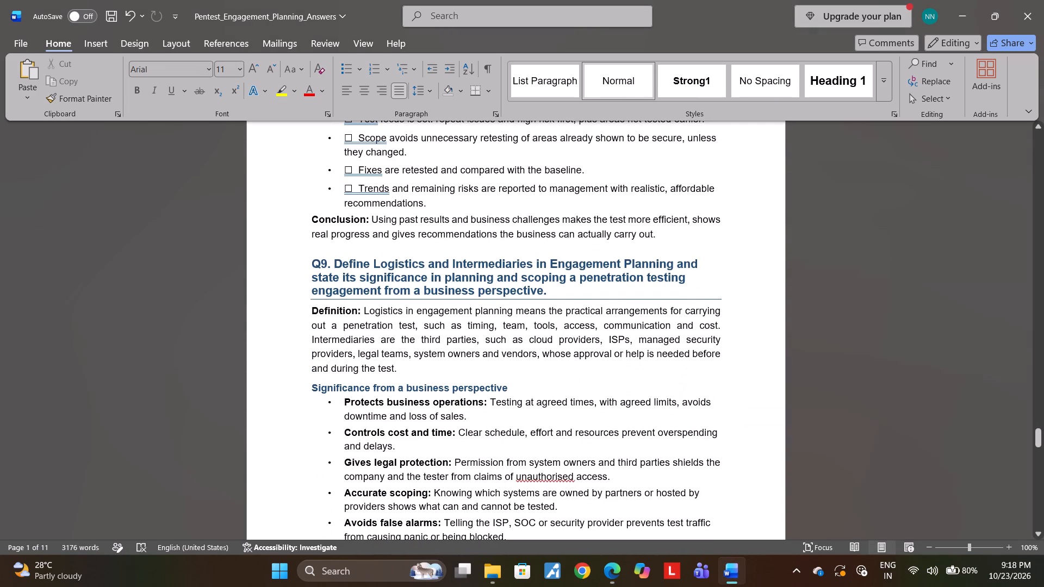
{"action": "scroll", "coordinate": [604, 333], "scroll_direction": "left", "scroll_amount": 1}
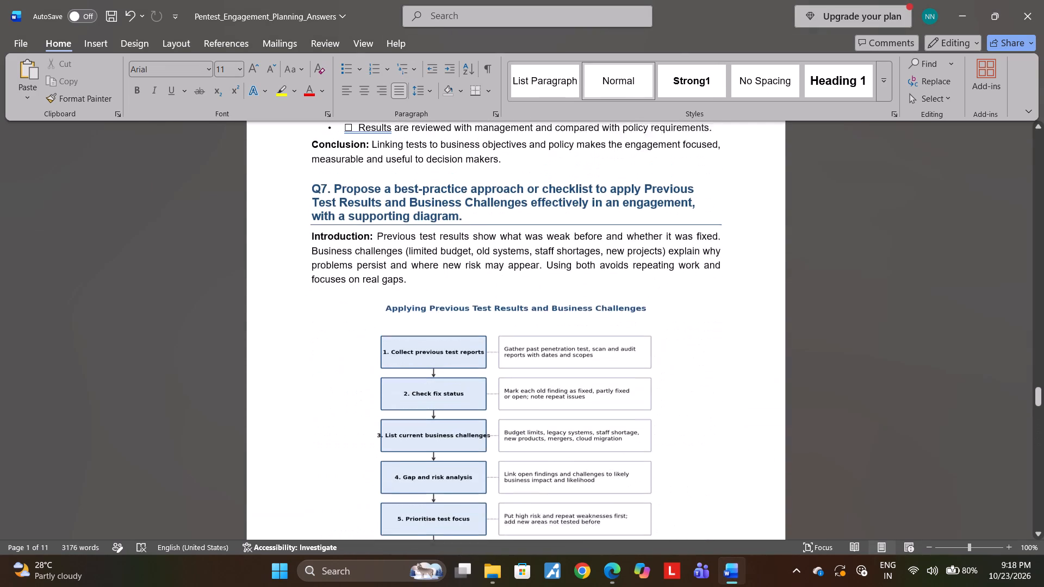
{"action": "scroll", "coordinate": [604, 333], "scroll_direction": "left", "scroll_amount": 1}
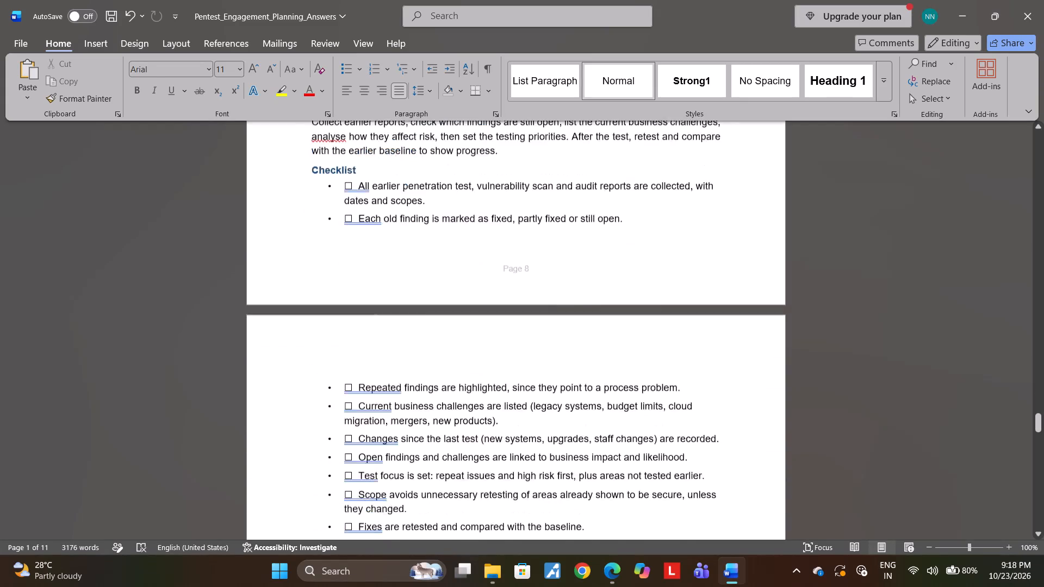
{"action": "scroll", "coordinate": [604, 333], "scroll_direction": "left", "scroll_amount": 2}
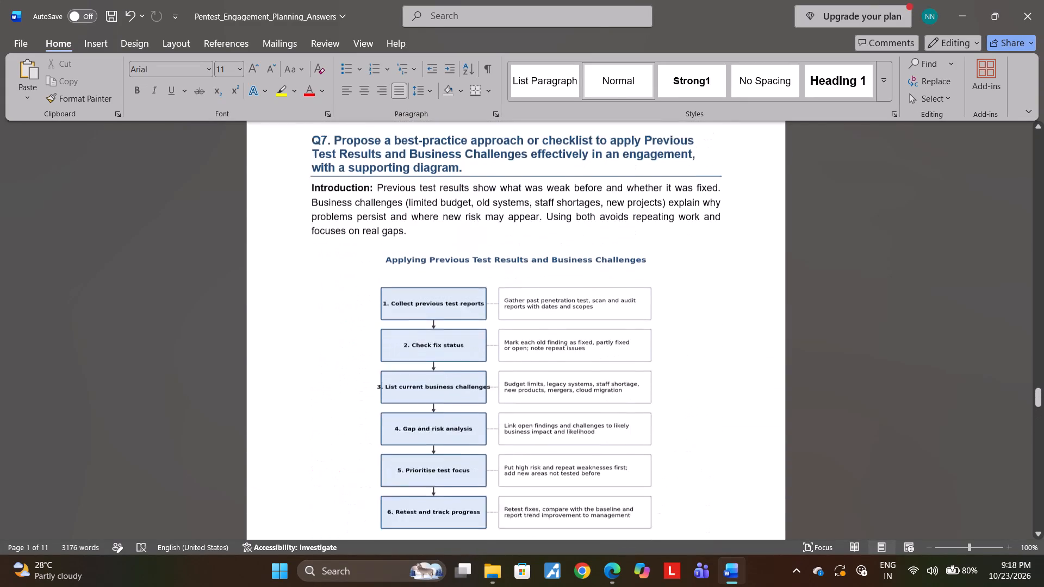
{"action": "scroll", "coordinate": [604, 333], "scroll_direction": "left", "scroll_amount": 1}
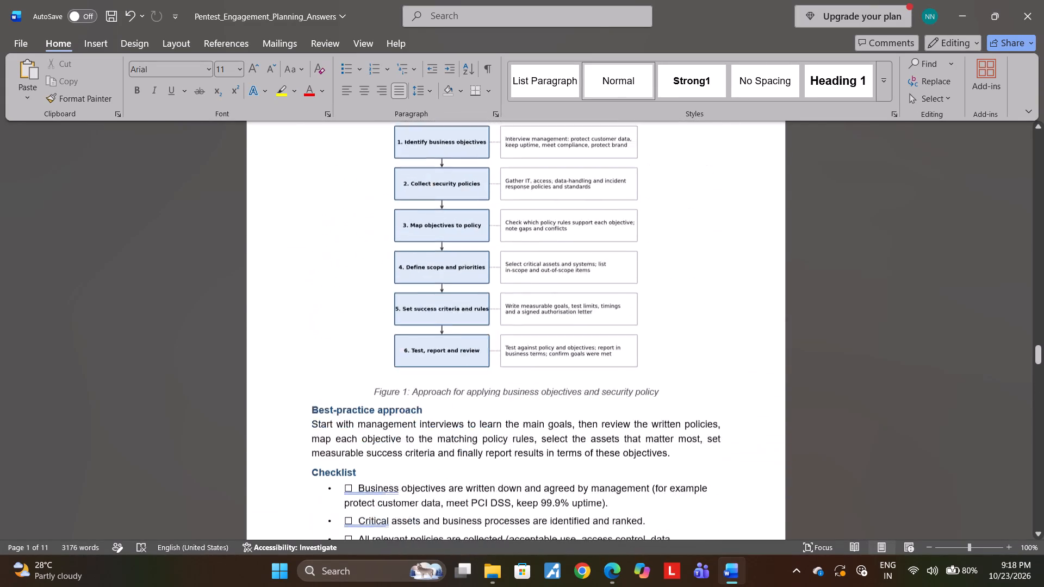
{"action": "scroll", "coordinate": [604, 333], "scroll_direction": "left", "scroll_amount": 2}
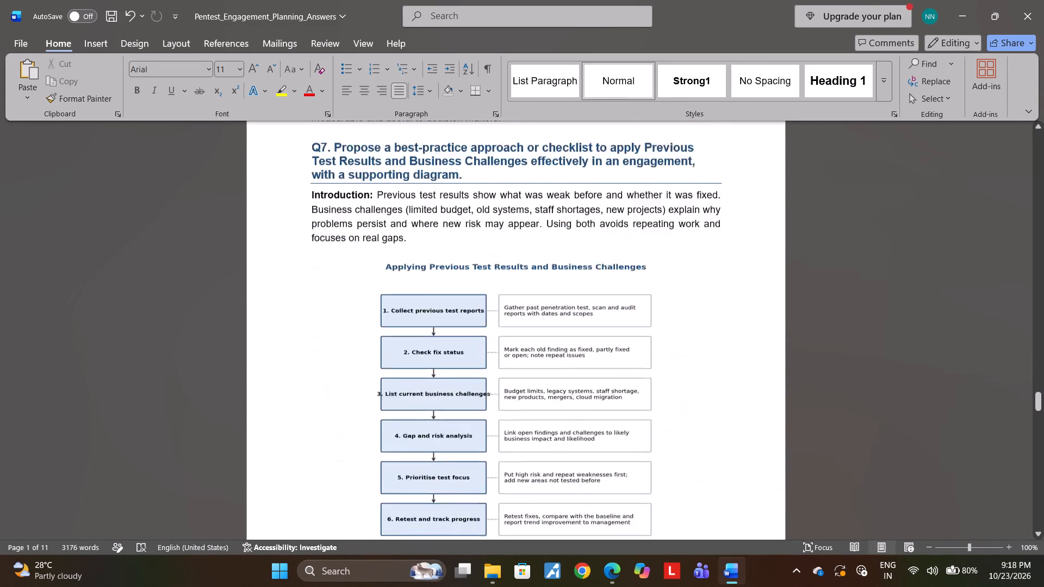
{"action": "scroll", "coordinate": [604, 333], "scroll_direction": "left", "scroll_amount": 1}
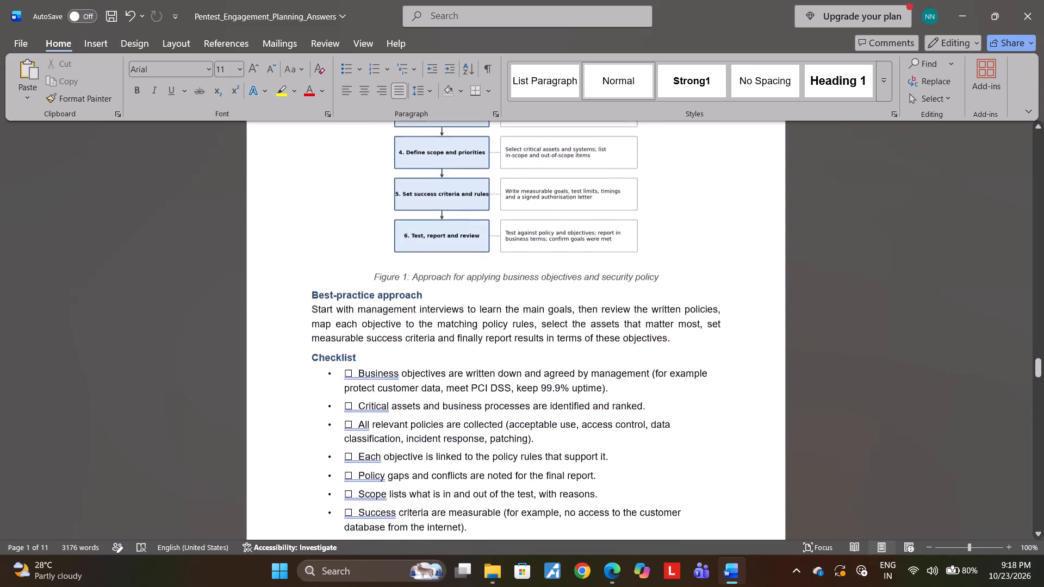
{"action": "scroll", "coordinate": [604, 333], "scroll_direction": "left", "scroll_amount": 1}
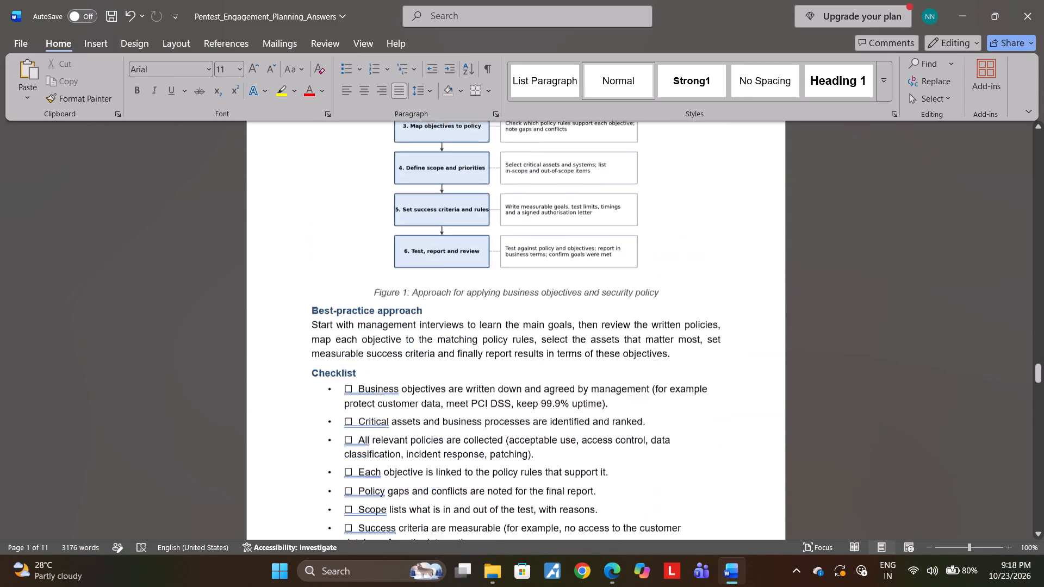
{"action": "scroll", "coordinate": [604, 333], "scroll_direction": "left", "scroll_amount": 1}
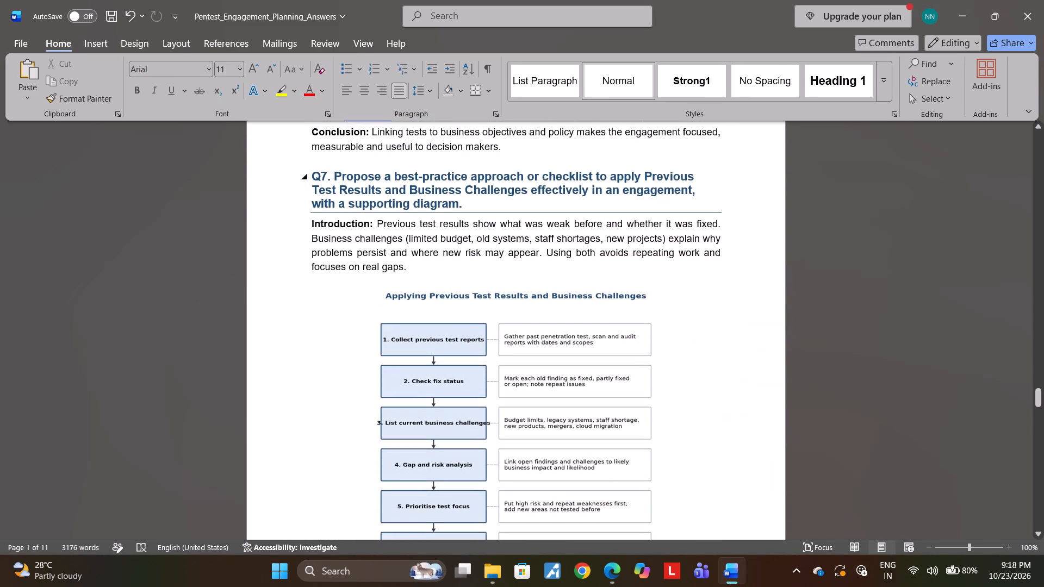
{"action": "scroll", "coordinate": [341, 212], "scroll_direction": "left", "scroll_amount": 1}
Renumber the Previous Test Results and Business Challenges heading as Q8 and the Business Objectives and Security Policy heading as Q7.
{"action": "left_click", "coordinate": [324, 181]}
{"action": "key", "text": "Right"}
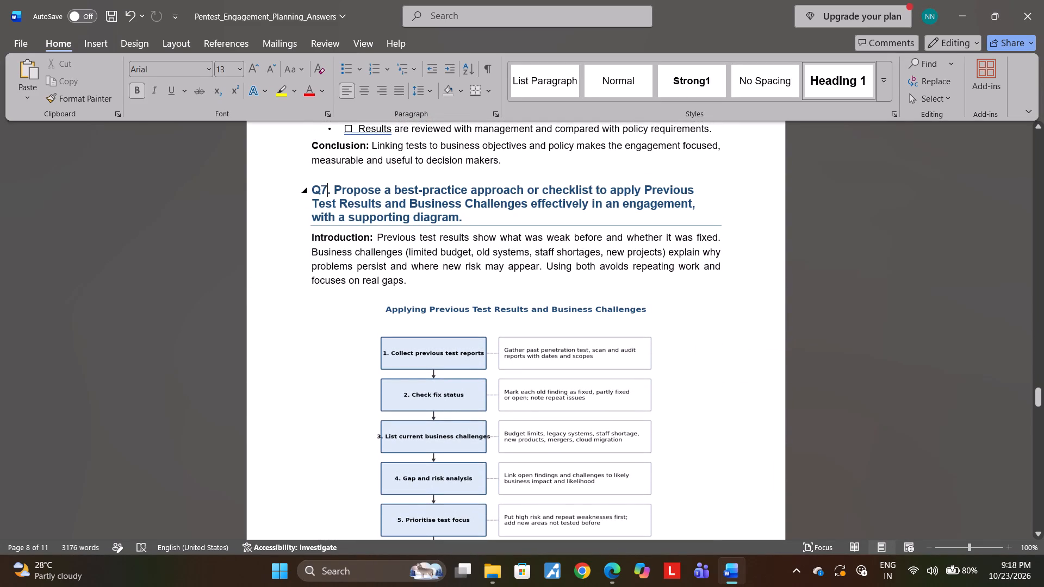
{"action": "key", "text": "BackSpace"}
{"action": "key", "text": "8"}
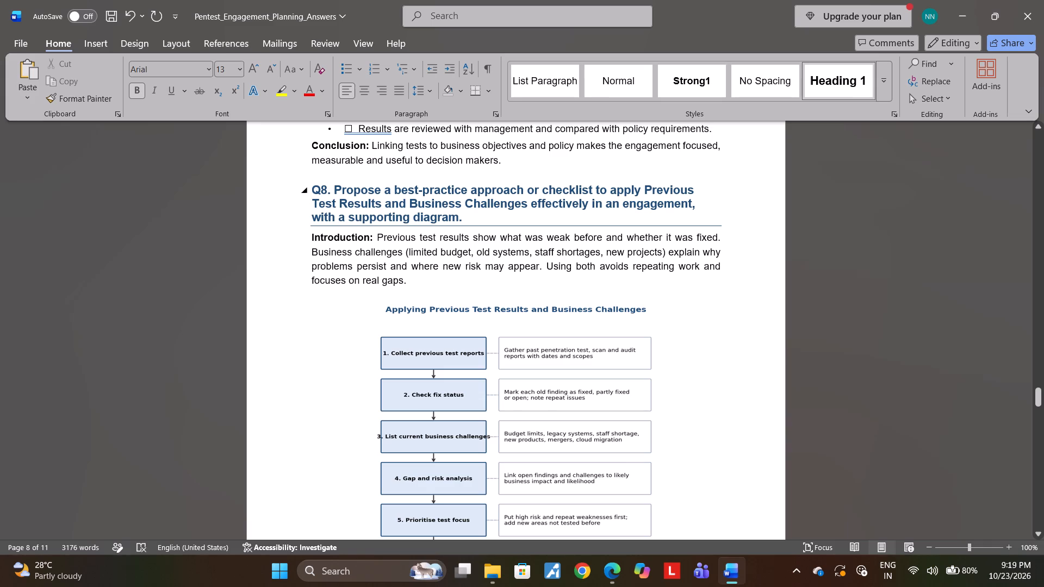
{"action": "scroll", "coordinate": [363, 183], "scroll_direction": "up", "scroll_amount": 1}
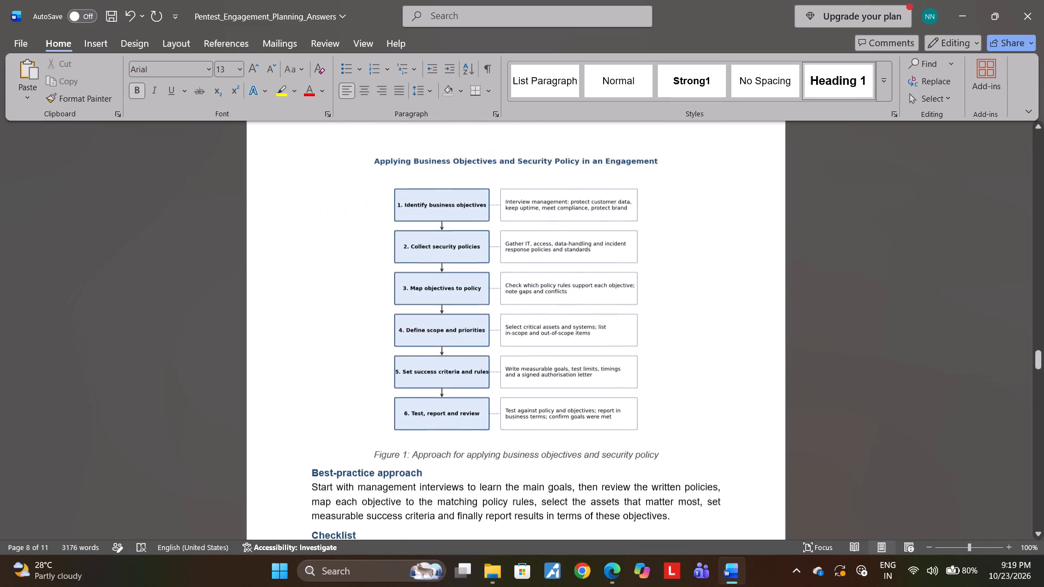
{"action": "scroll", "coordinate": [359, 223], "scroll_direction": "up", "scroll_amount": 1}
{"action": "scroll", "coordinate": [359, 277], "scroll_direction": "up", "scroll_amount": 1}
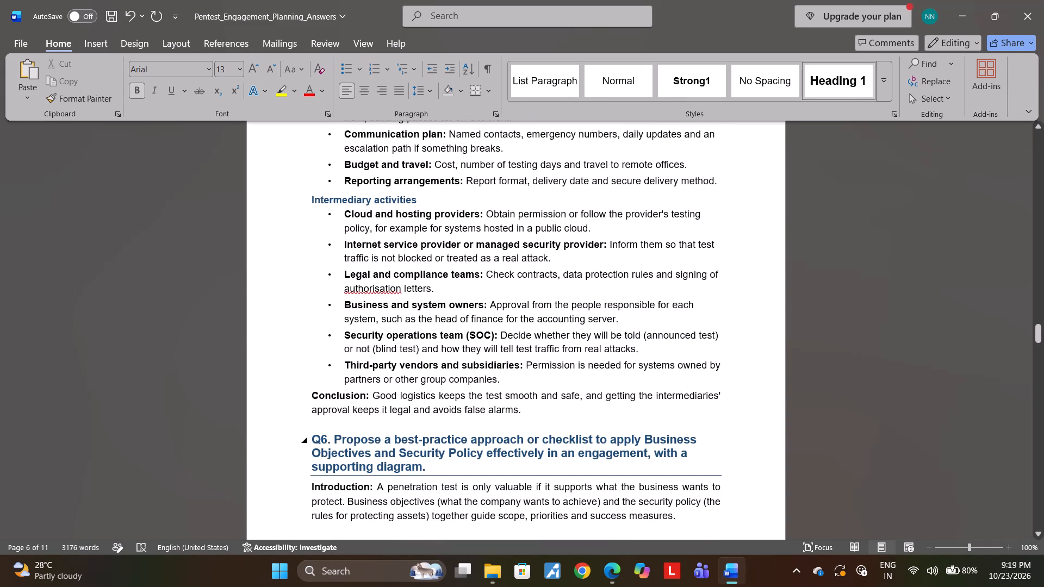
{"action": "left_click", "coordinate": [324, 437]}
{"action": "key", "text": "Right"}
{"action": "key", "text": "BackSpace"}
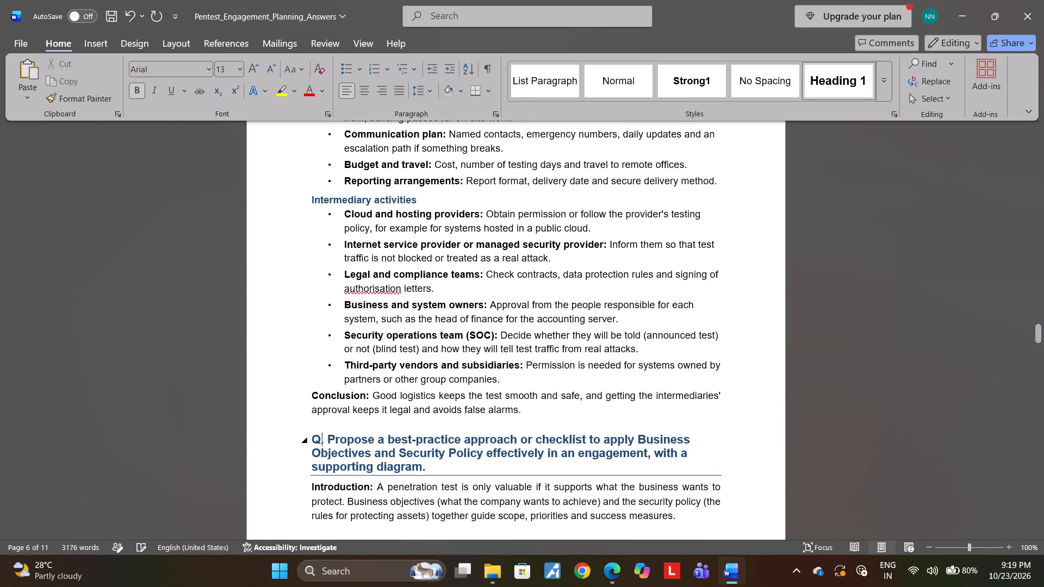
{"action": "key", "text": "7"}
Renumber the Logistics and Intermediaries heading as Q6 and the Service Security and Application Security Models heading as Q5.
{"action": "scroll", "coordinate": [388, 234], "scroll_direction": "up", "scroll_amount": 1}
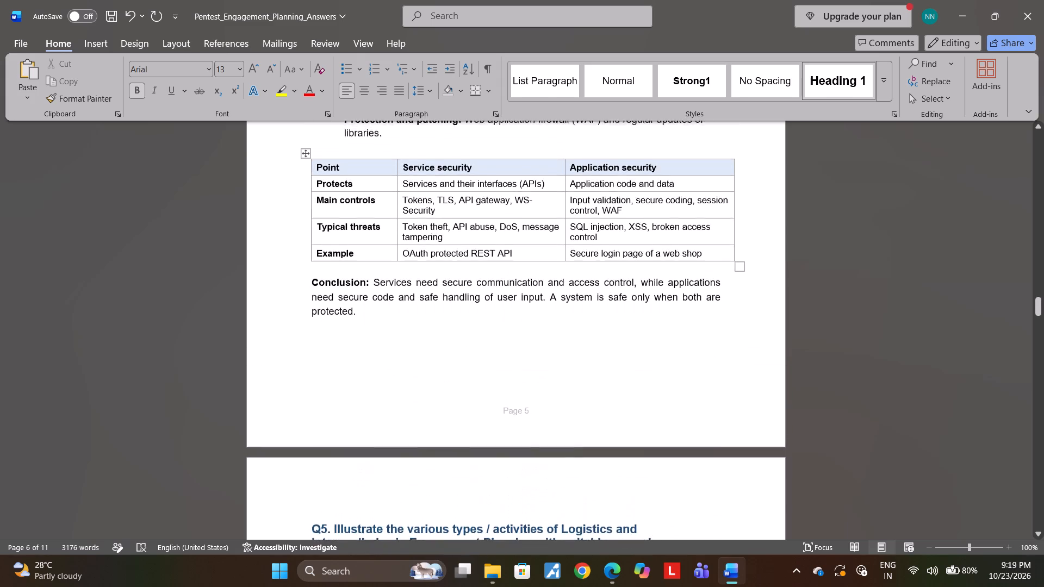
{"action": "scroll", "coordinate": [368, 314], "scroll_direction": "up", "scroll_amount": 1}
{"action": "left_click", "coordinate": [330, 478]}
{"action": "key", "text": "Left"}
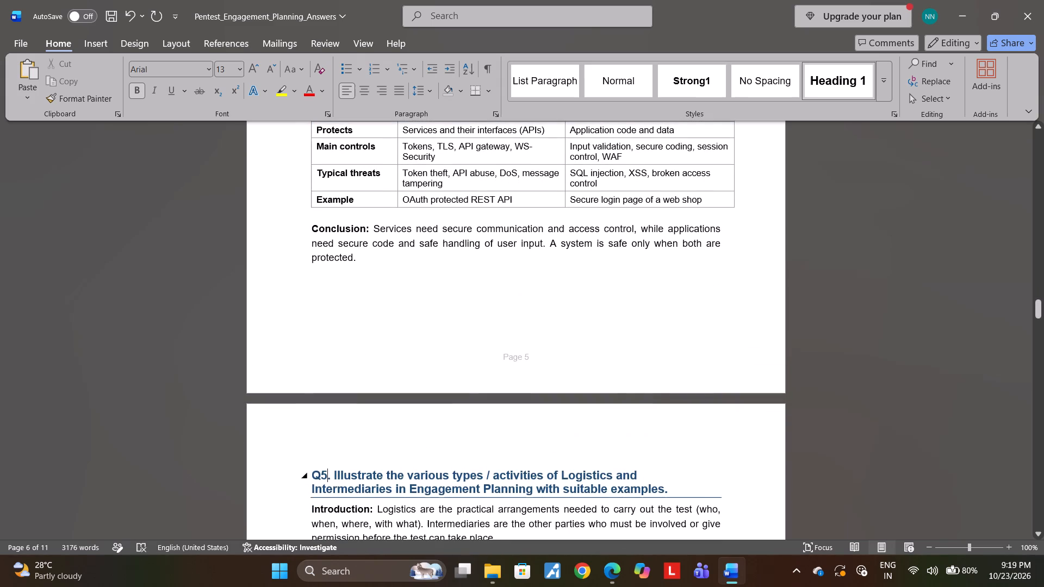
{"action": "key", "text": "BackSpace"}
{"action": "key", "text": "6"}
{"action": "scroll", "coordinate": [400, 330], "scroll_direction": "up", "scroll_amount": 1}
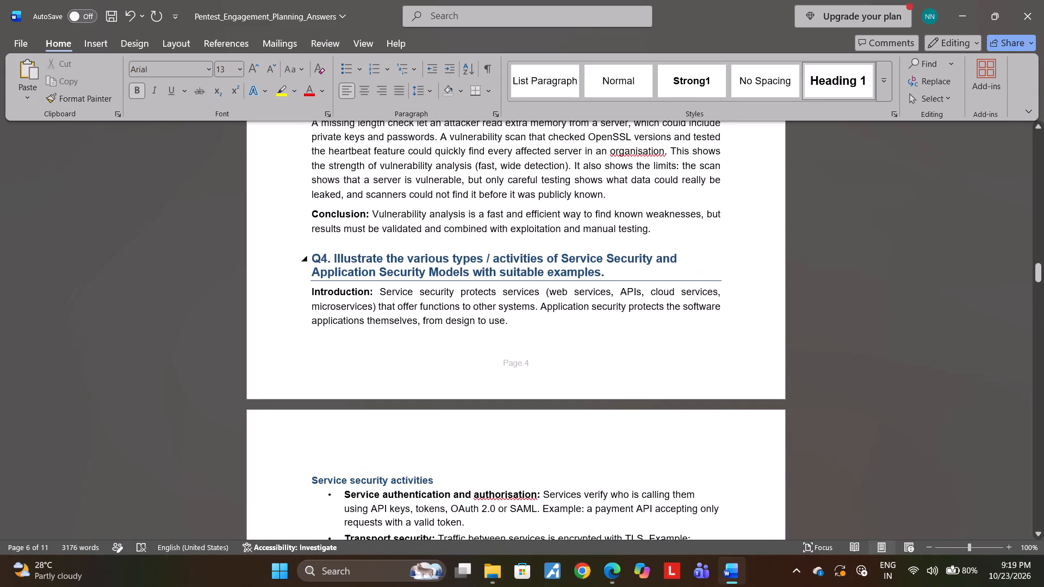
{"action": "left_click", "coordinate": [327, 254]}
{"action": "key", "text": "BackSpace"}
{"action": "key", "text": "5"}
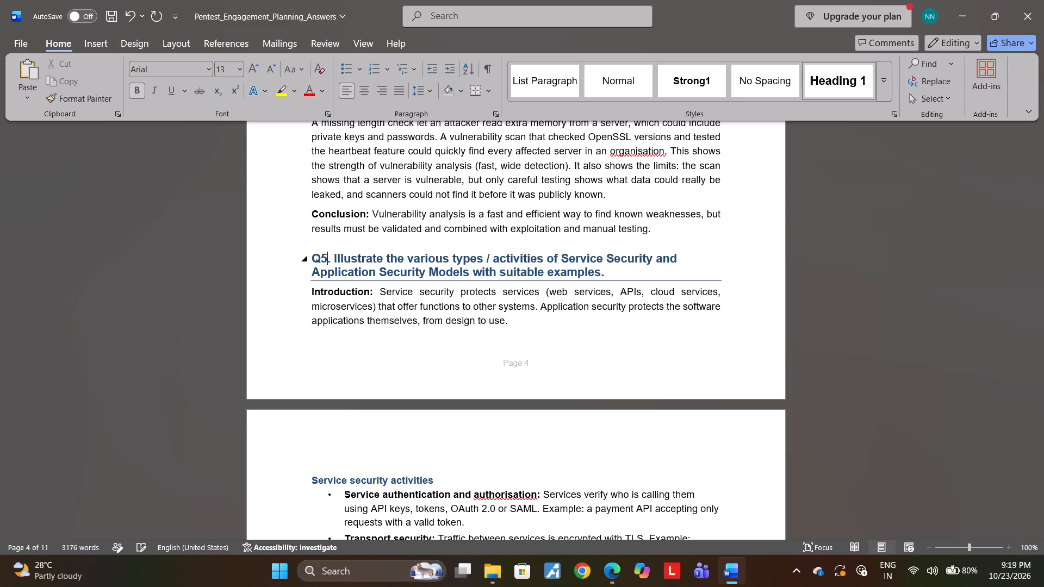
Renumber the Vulnerability Analysis heading as Q4 and the Final Analysis and Deliverable Integration heading as Q3.
{"action": "scroll", "coordinate": [363, 214], "scroll_direction": "up", "scroll_amount": 1}
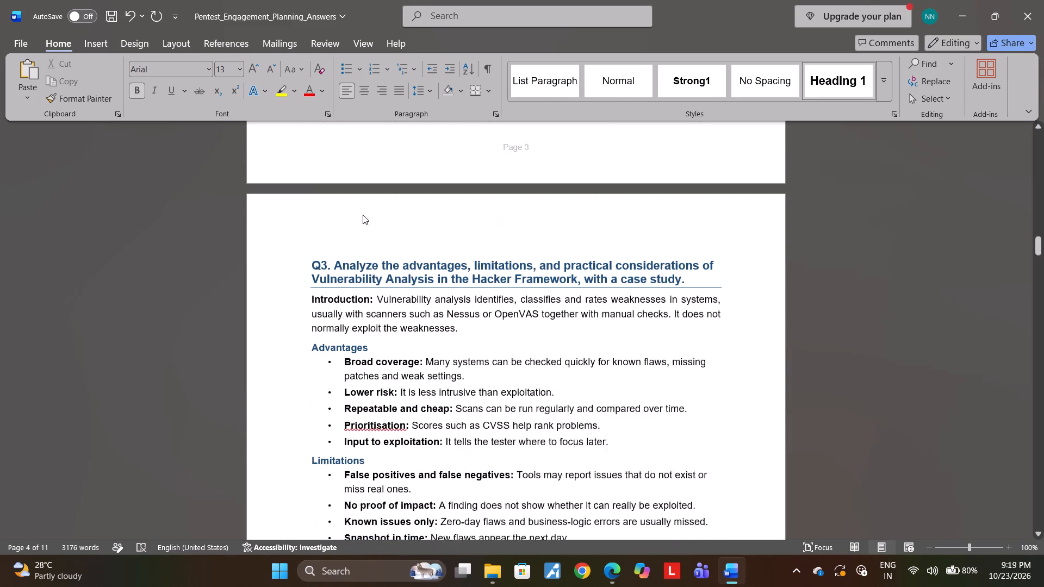
{"action": "scroll", "coordinate": [363, 215], "scroll_direction": "up", "scroll_amount": 1}
{"action": "left_click", "coordinate": [327, 276]}
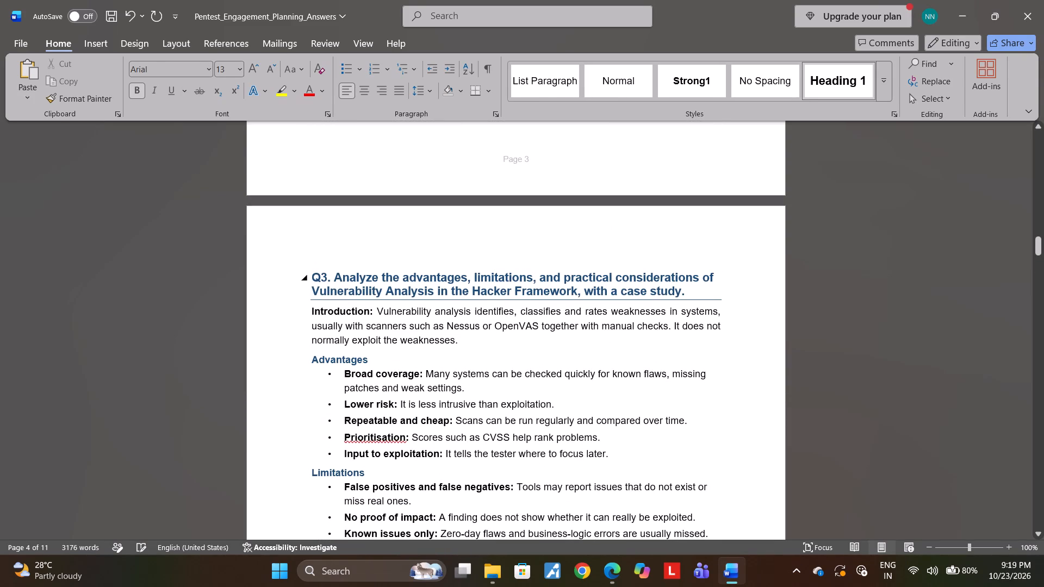
{"action": "key", "text": "BackSpace"}
{"action": "key", "text": "4"}
{"action": "scroll", "coordinate": [339, 284], "scroll_direction": "up", "scroll_amount": 1}
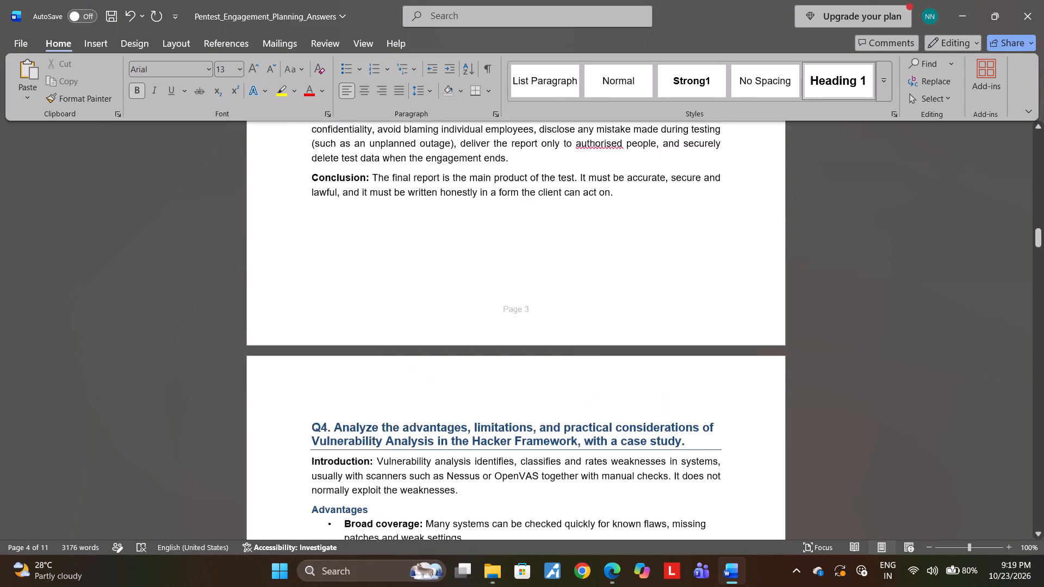
{"action": "scroll", "coordinate": [359, 220], "scroll_direction": "up", "scroll_amount": 2}
{"action": "scroll", "coordinate": [352, 273], "scroll_direction": "up", "scroll_amount": 1}
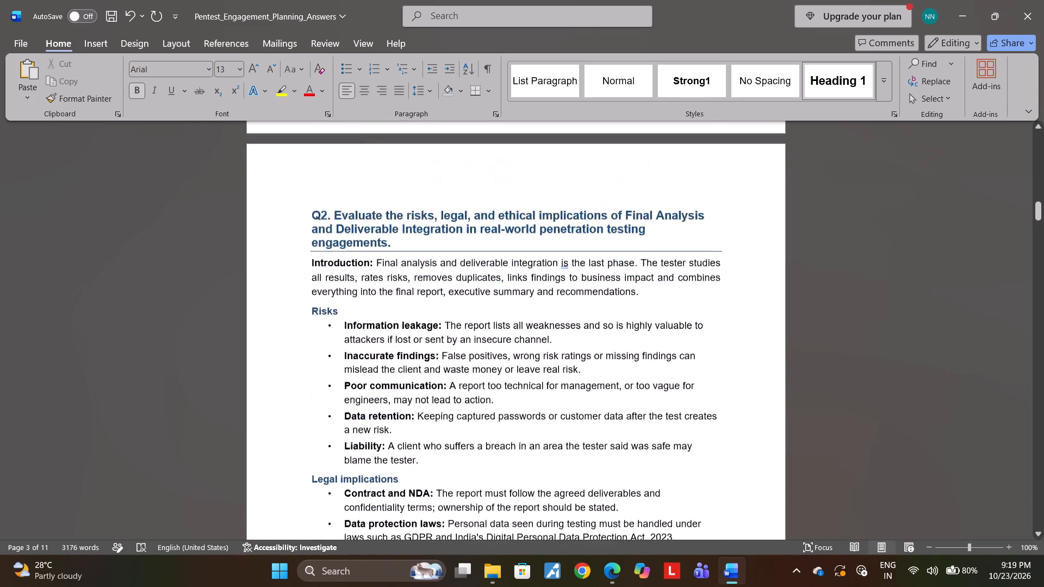
{"action": "scroll", "coordinate": [358, 208], "scroll_direction": "up", "scroll_amount": 1}
{"action": "left_click", "coordinate": [328, 277]}
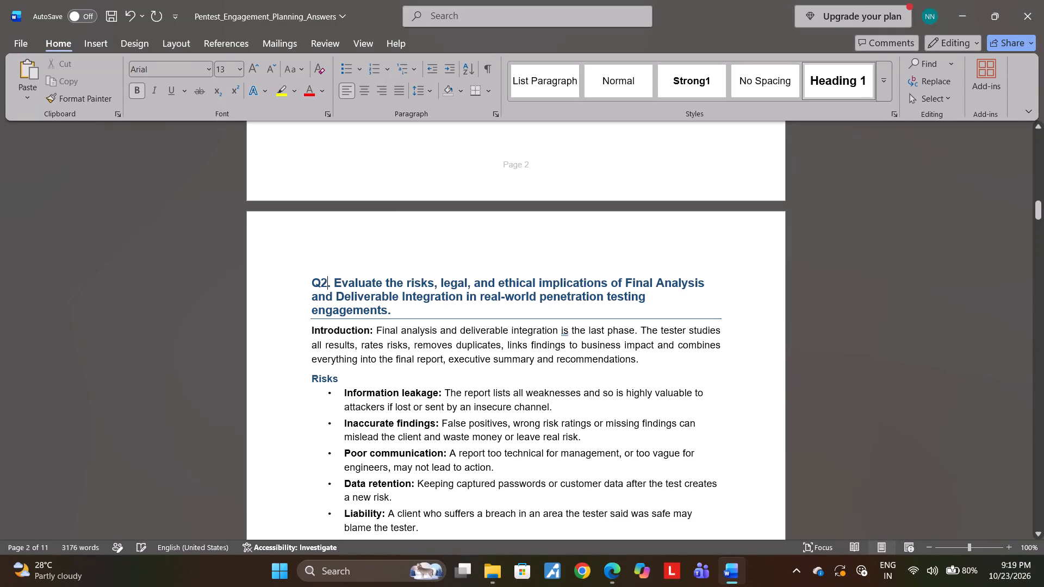
{"action": "key", "text": "BackSpace"}
{"action": "key", "text": "3"}
Copy the "Q1." label from the Computer Security and Network Security Models heading, and renumber that heading as Q2.
{"action": "scroll", "coordinate": [368, 277], "scroll_direction": "up", "scroll_amount": 1}
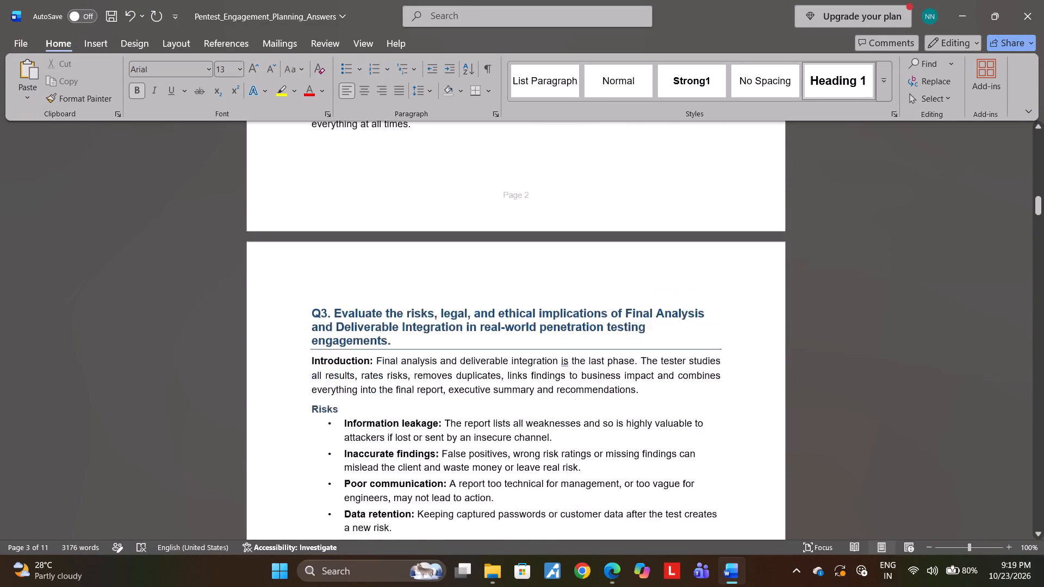
{"action": "scroll", "coordinate": [369, 277], "scroll_direction": "up", "scroll_amount": 1}
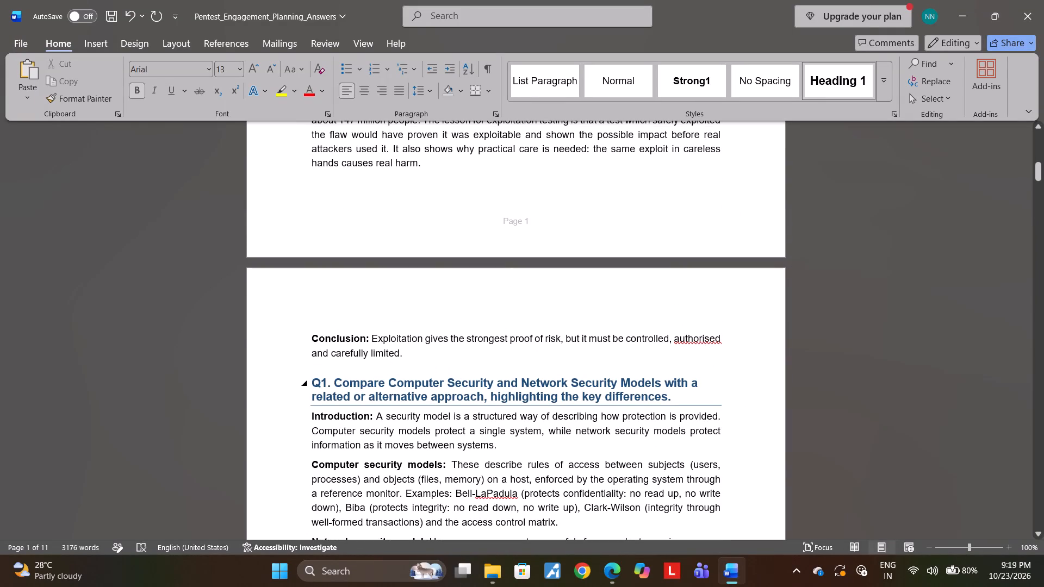
{"action": "left_click_drag", "start_coordinate": [333, 381], "coordinate": [313, 382]}
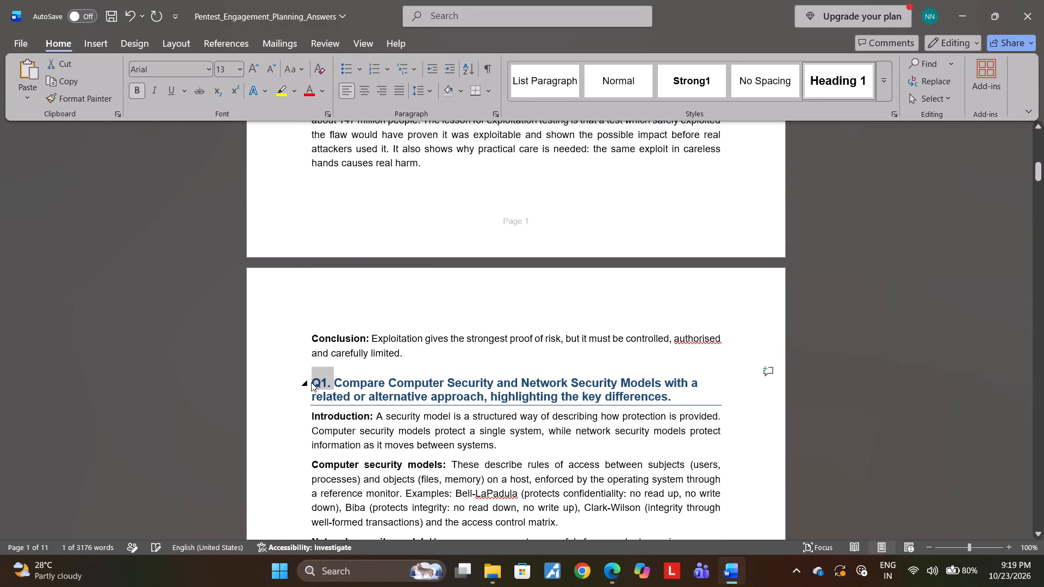
{"action": "key", "text": "ctrl+c"}
{"action": "key", "text": "ctrl+c"}
{"action": "left_click", "coordinate": [326, 377]}
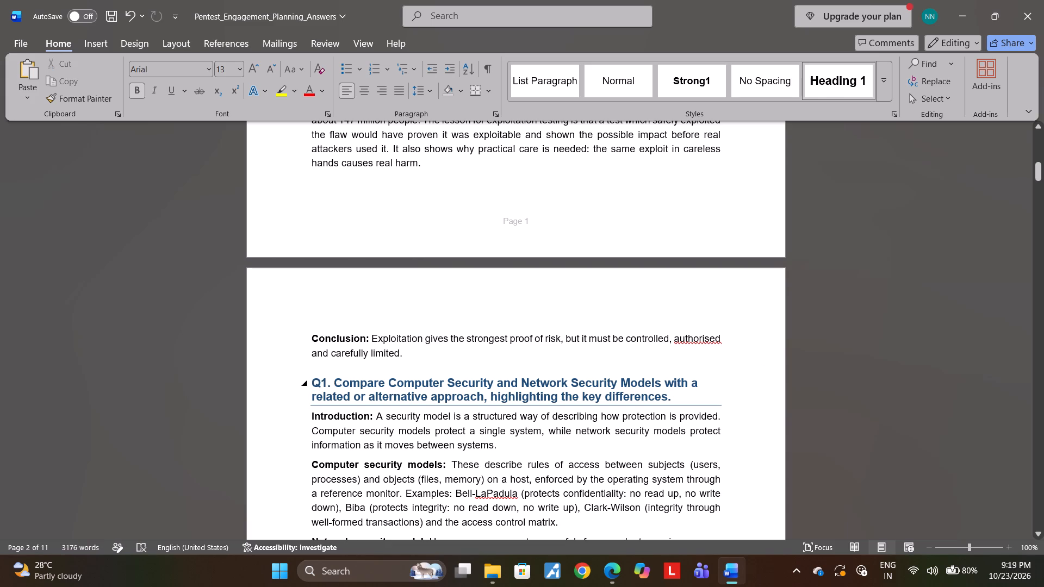
{"action": "key", "text": "BackSpace"}
{"action": "key", "text": "2"}
Replace "Question A (first, unnumbered)." in the opening Exploitation heading with the copied "Q1." label, leaving no extra punctuation.
{"action": "scroll", "coordinate": [433, 280], "scroll_direction": "up", "scroll_amount": 1}
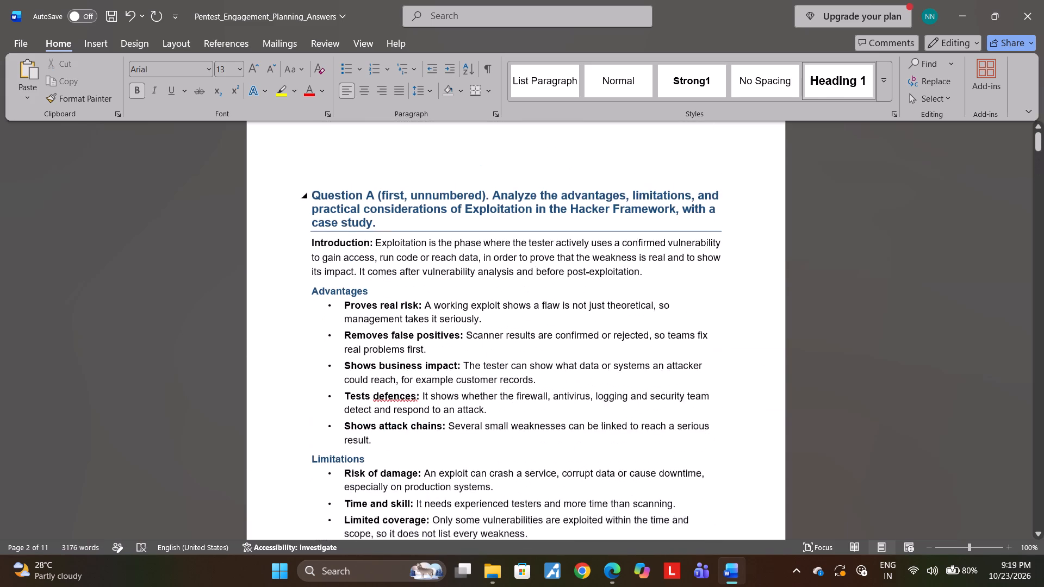
{"action": "scroll", "coordinate": [417, 217], "scroll_direction": "up", "scroll_amount": 1}
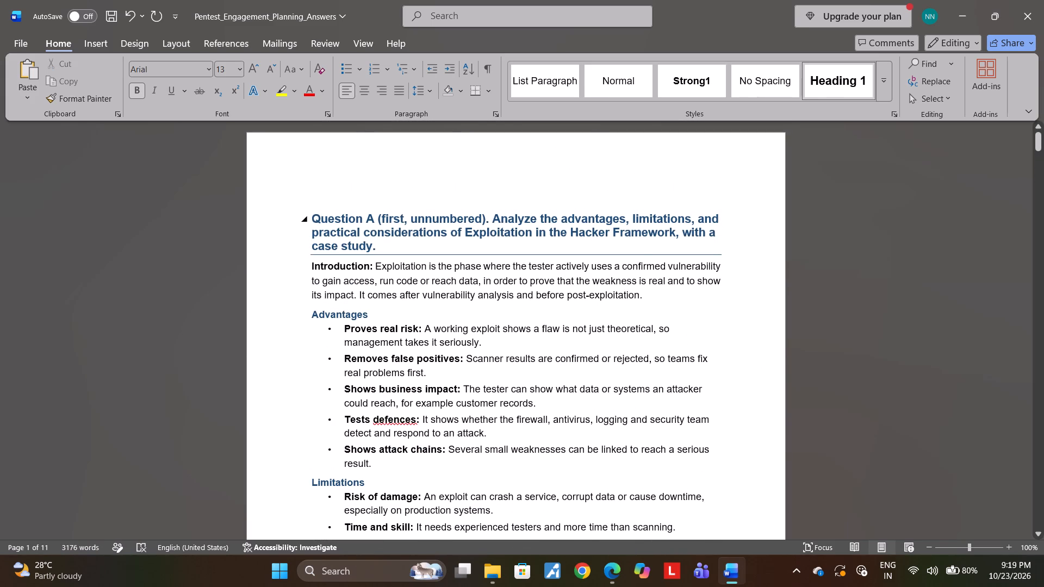
{"action": "left_click_drag", "start_coordinate": [484, 220], "coordinate": [316, 222]}
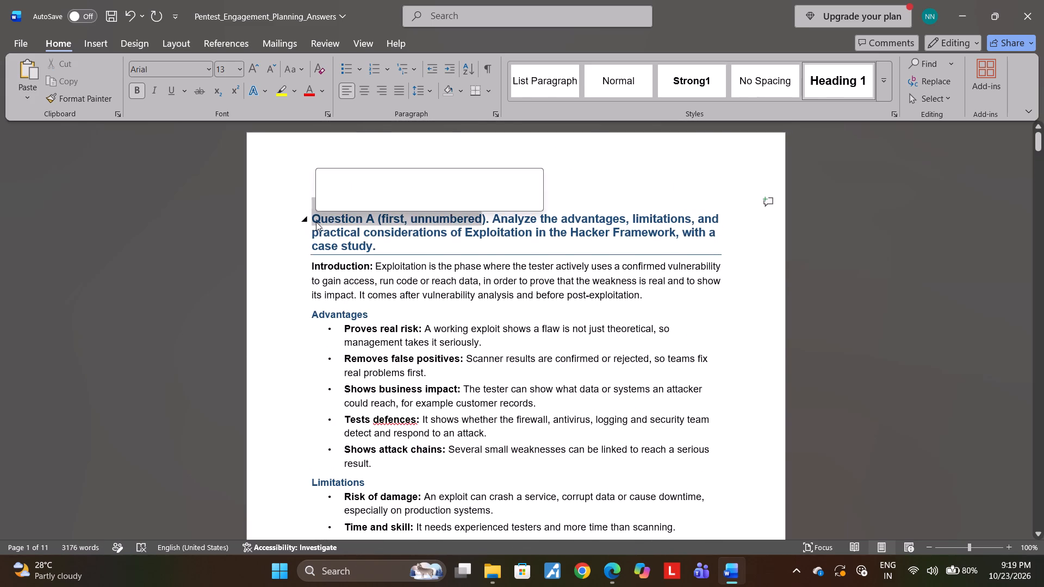
{"action": "key", "text": "ctrl+v"}
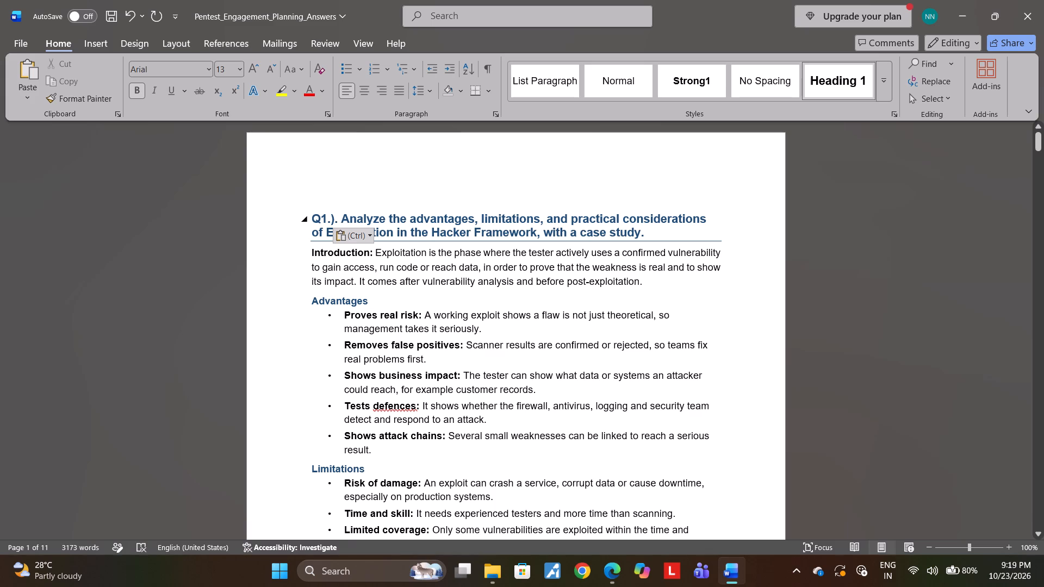
{"action": "key", "text": "Right"}
{"action": "key", "text": "BackSpace"}
{"action": "key", "text": "BackSpace"}
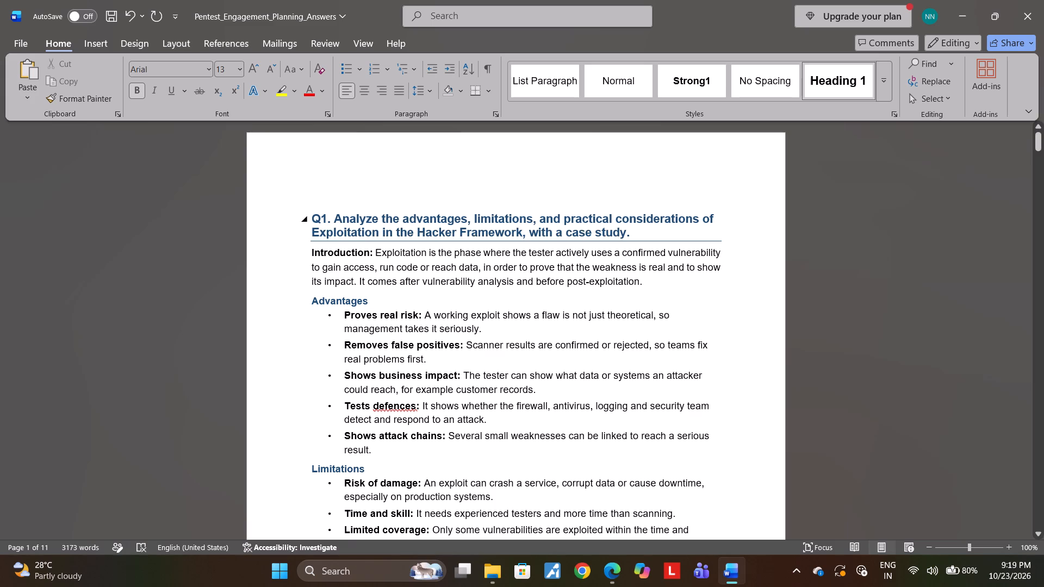
Set the font colour of all text in the document to black.
{"action": "key", "text": "ctrl+a"}
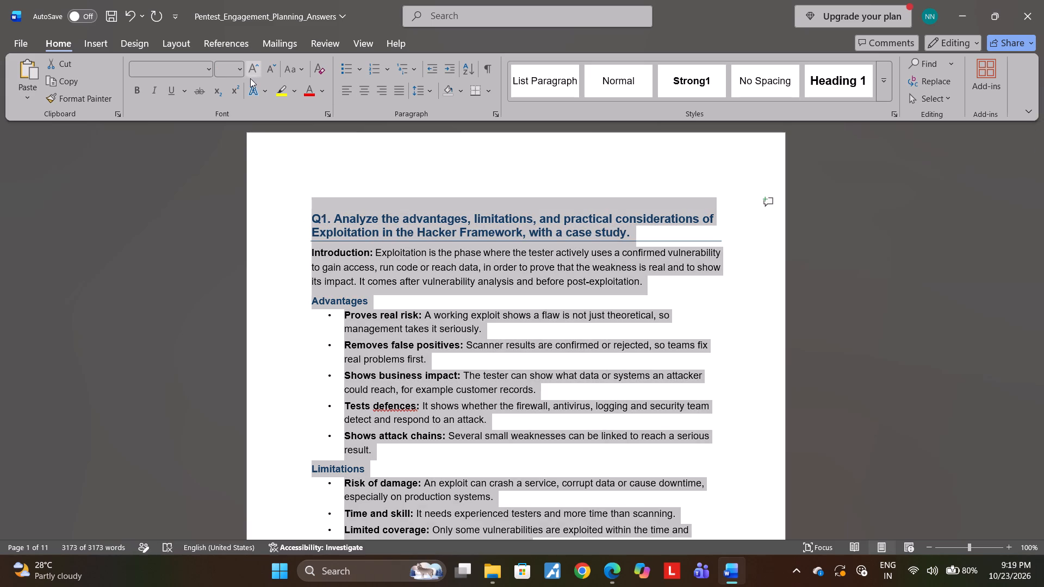
{"action": "left_click", "coordinate": [319, 87]}
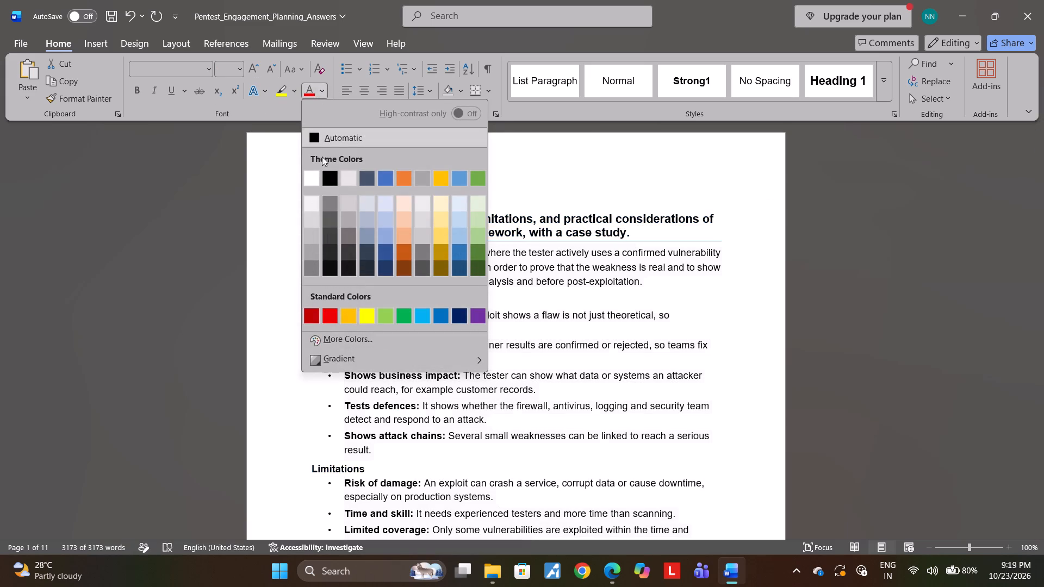
{"action": "left_click", "coordinate": [326, 173]}
{"action": "left_click", "coordinate": [277, 315]}
{"action": "left_click", "coordinate": [294, 332]}
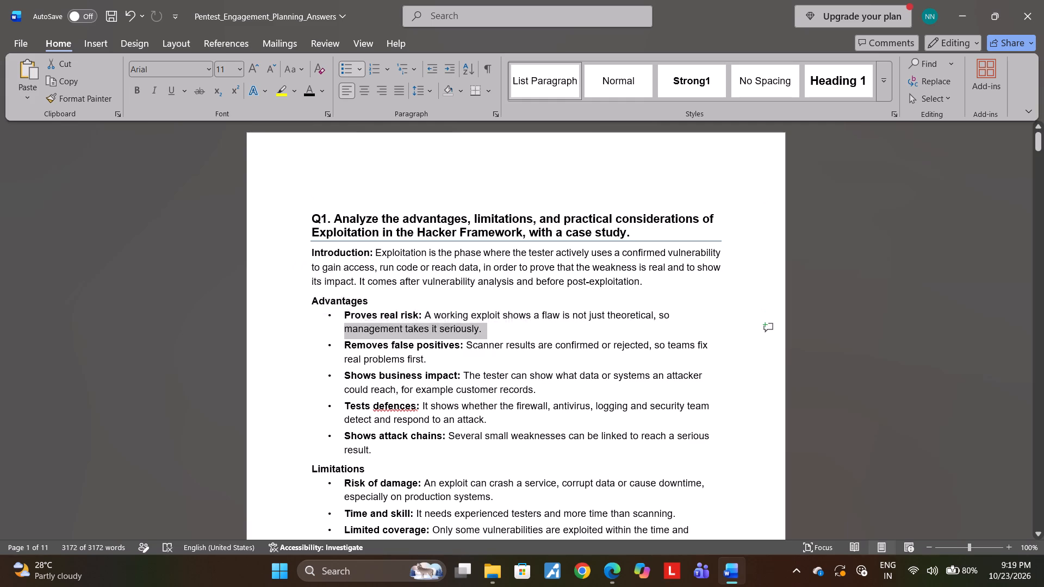
{"action": "left_click", "coordinate": [751, 270]}
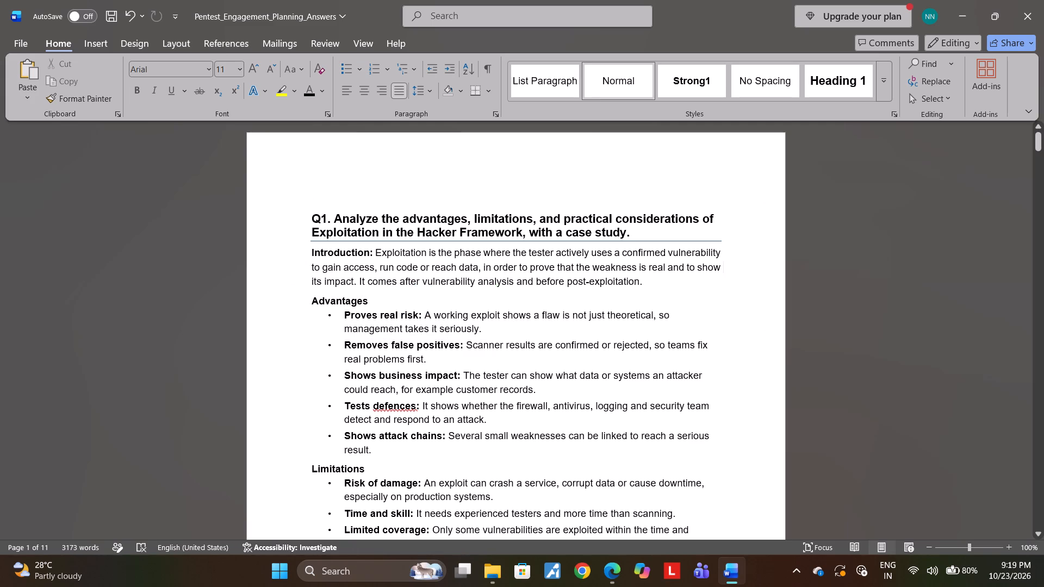
Save the renumbered and recoloured document under its existing name.
{"action": "scroll", "coordinate": [491, 384], "scroll_direction": "down", "scroll_amount": 3}
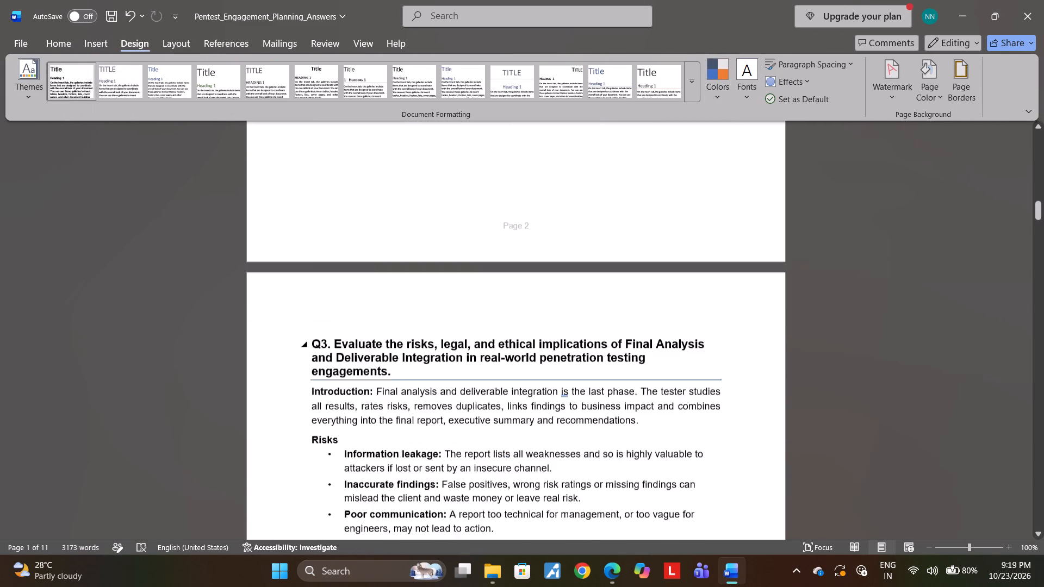
{"action": "scroll", "coordinate": [667, 296], "scroll_direction": "down", "scroll_amount": 9}
{"action": "scroll", "coordinate": [667, 296], "scroll_direction": "up", "scroll_amount": 10}
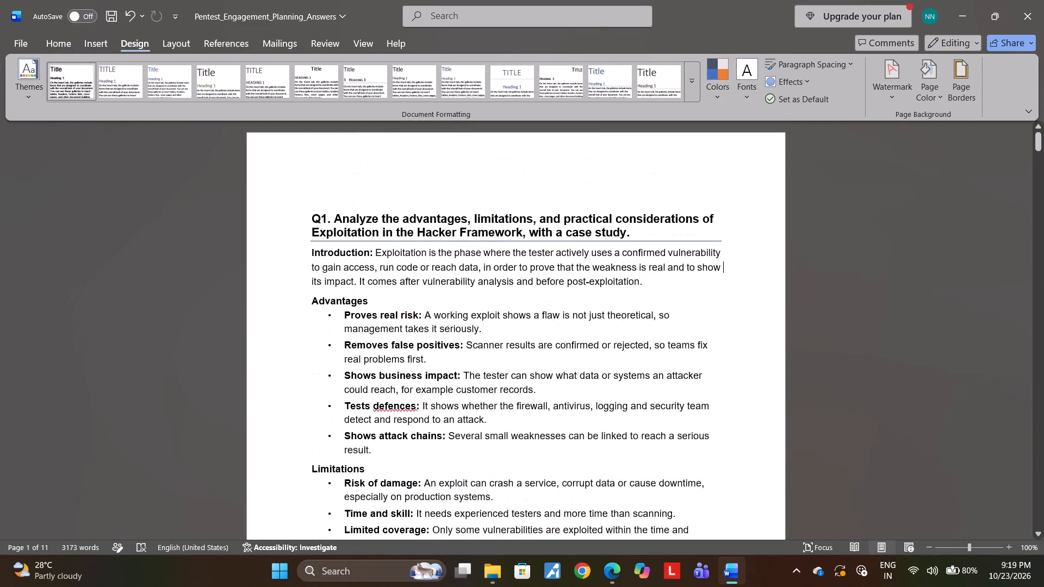
{"action": "scroll", "coordinate": [667, 296], "scroll_direction": "down", "scroll_amount": 5}
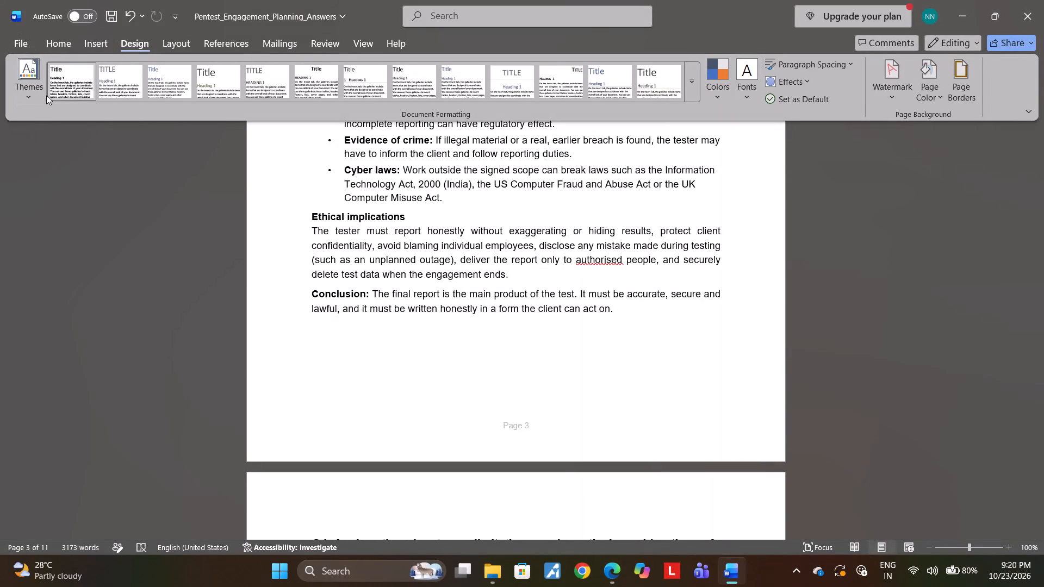
{"action": "key", "text": "ctrl+s"}
Print the whole document with Microsoft Print to PDF, saving it in Downloads as CYBER.
{"action": "left_click", "coordinate": [24, 41]}
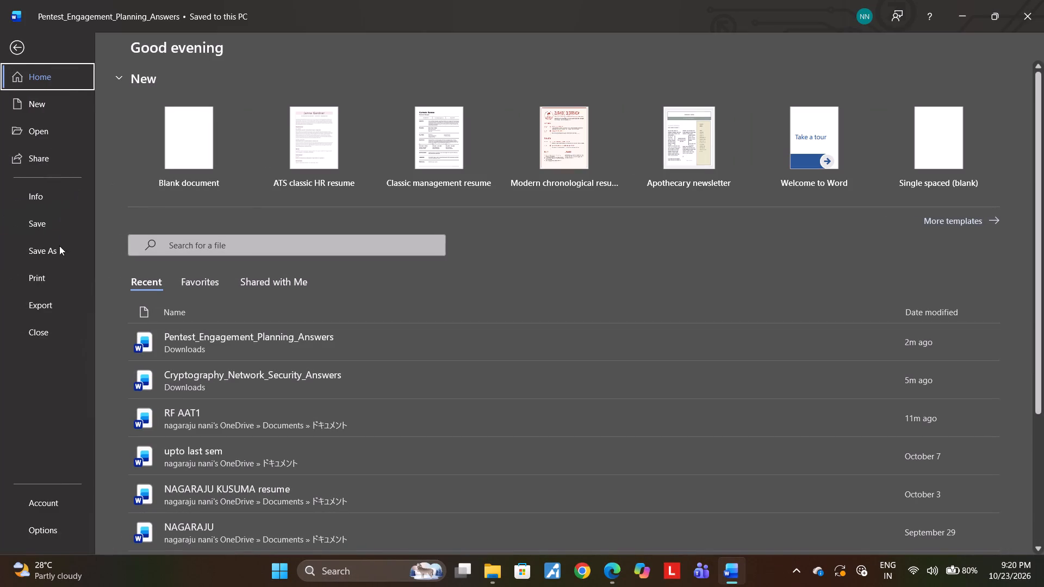
{"action": "left_click", "coordinate": [40, 272]}
{"action": "scroll", "coordinate": [580, 249], "scroll_direction": "down", "scroll_amount": 2}
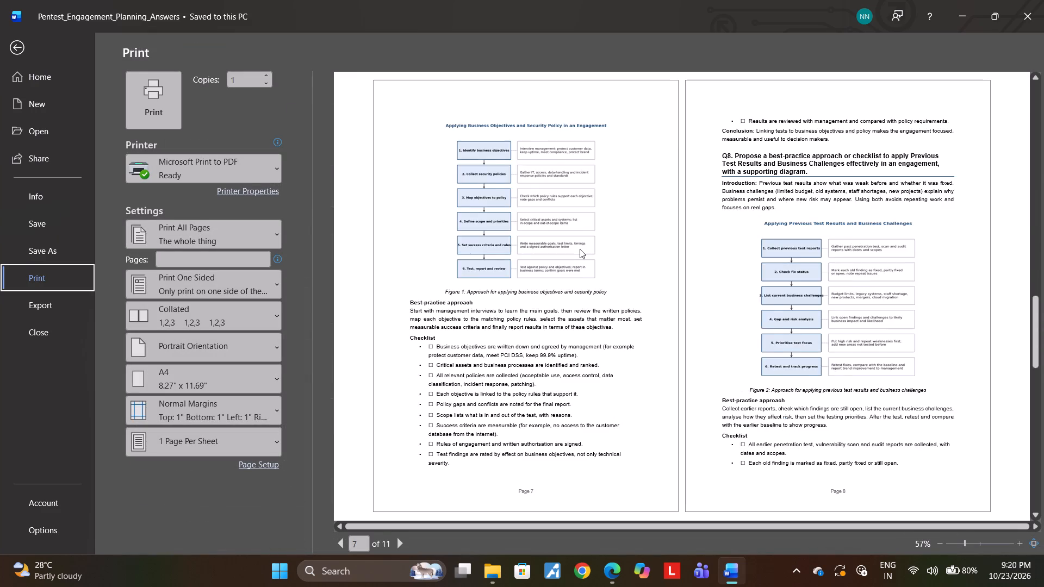
{"action": "scroll", "coordinate": [580, 249], "scroll_direction": "up", "scroll_amount": 6}
{"action": "left_click", "coordinate": [158, 95]}
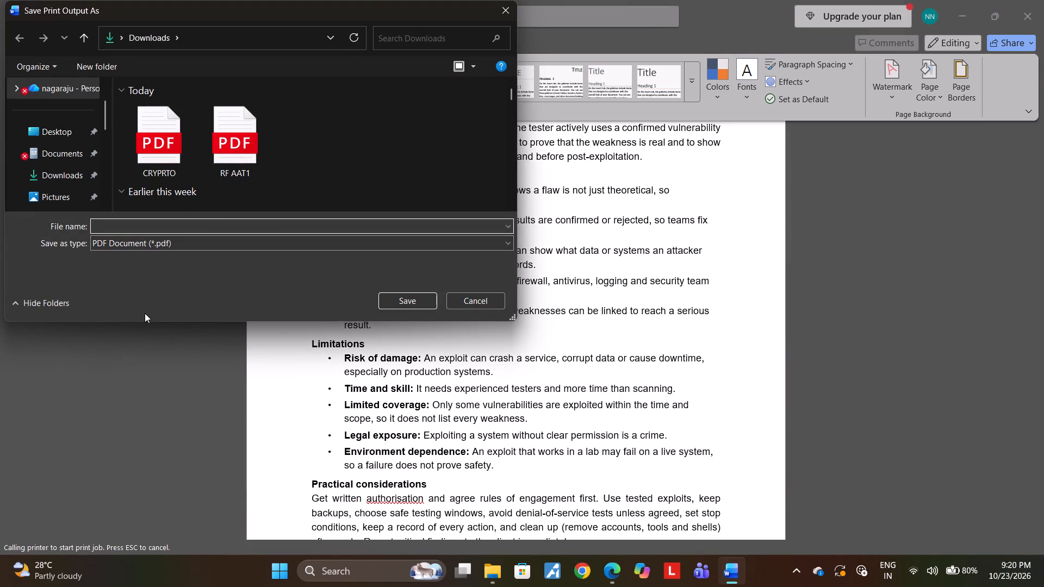
{"action": "type", "text": "CYBER"}
{"action": "key", "text": "Return"}
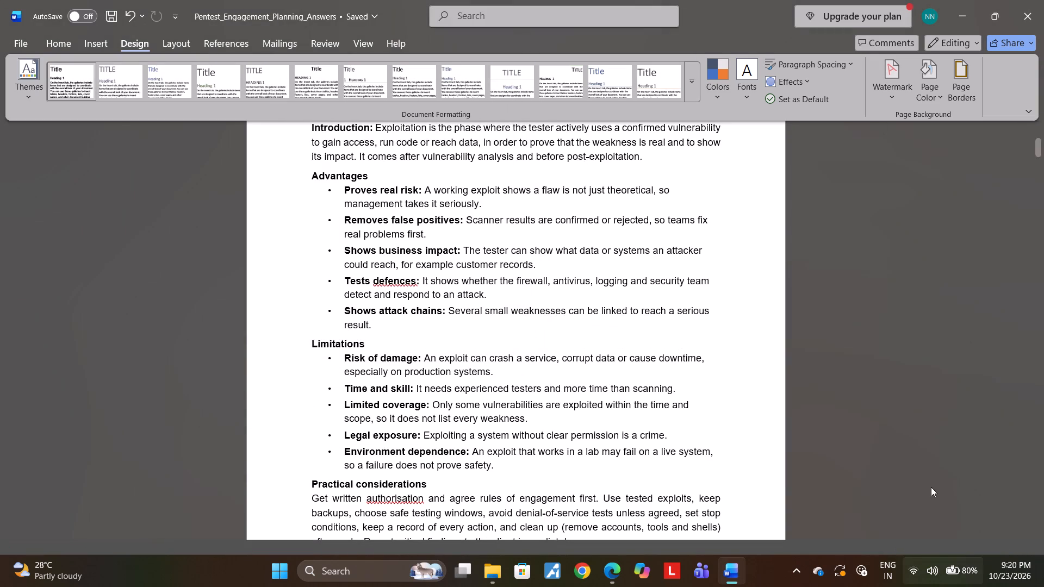
Open the Assignment_Answers document from the Downloads folder.
{"action": "left_click", "coordinate": [620, 578]}
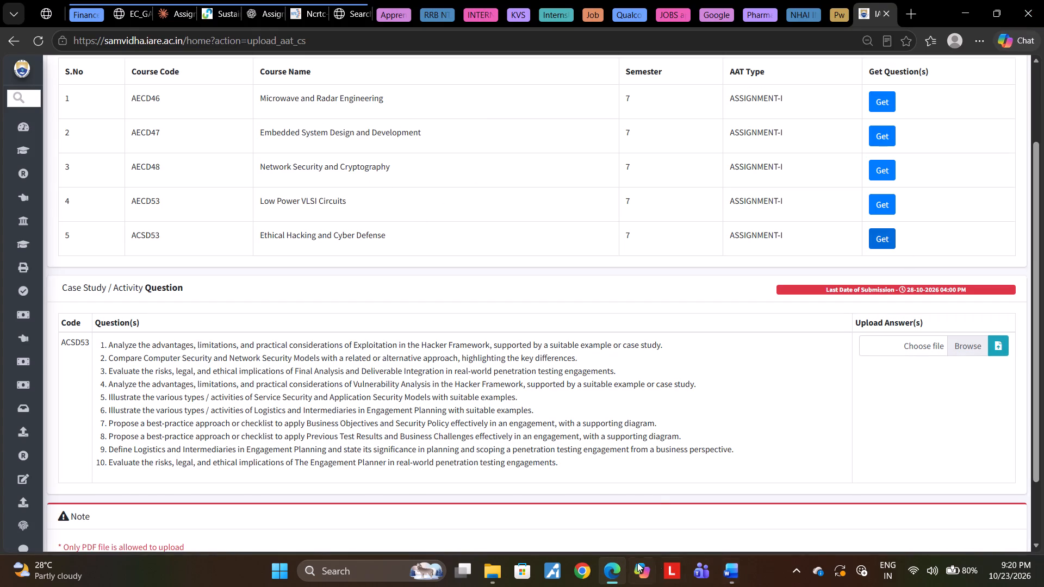
{"action": "left_click", "coordinate": [499, 572]}
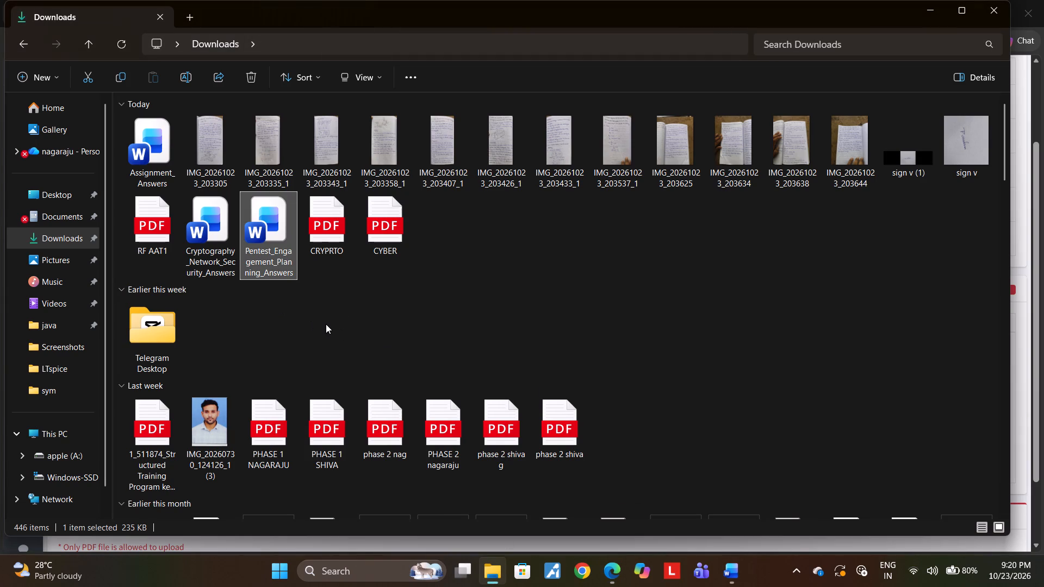
{"action": "left_click", "coordinate": [327, 324]}
{"action": "double_click", "coordinate": [156, 169]}
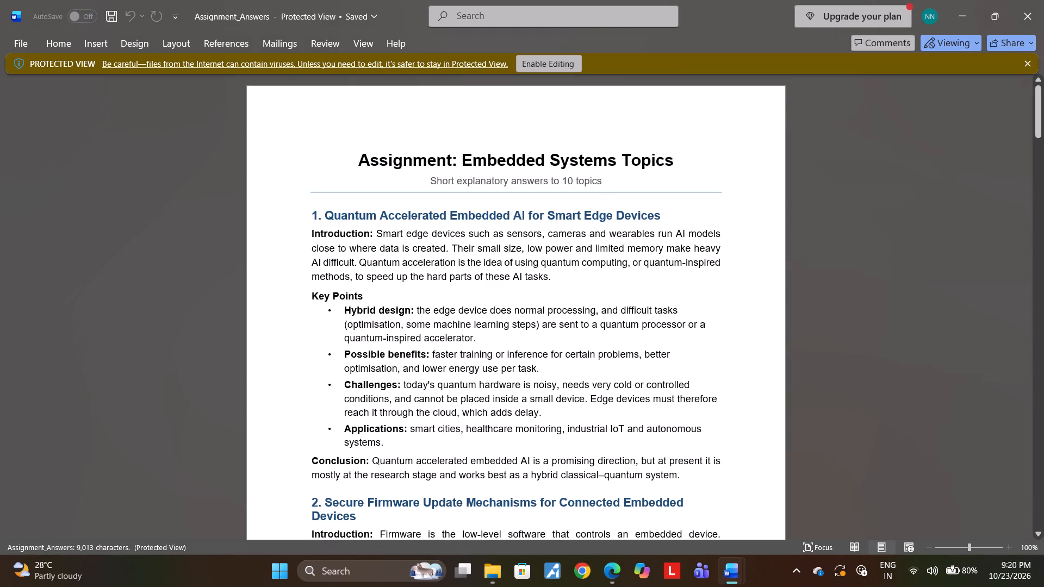
Enable editing and delete the "Assignment: Embedded Systems Topics" title, its subtitle and the leftover blank line above the first question.
{"action": "left_click_drag", "start_coordinate": [612, 182], "coordinate": [372, 153]}
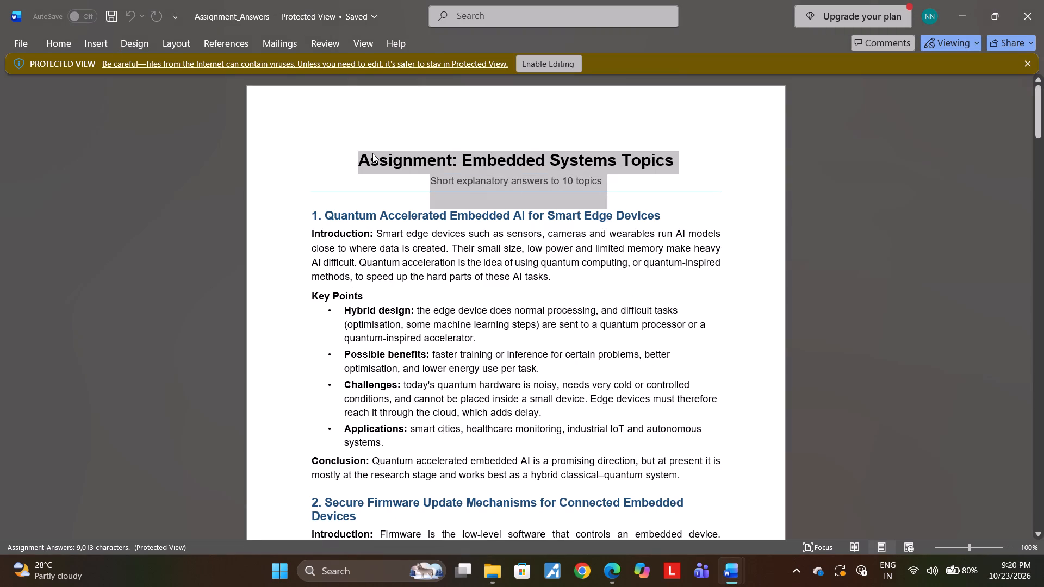
{"action": "key", "text": "BackSpace"}
{"action": "left_click", "coordinate": [536, 71]}
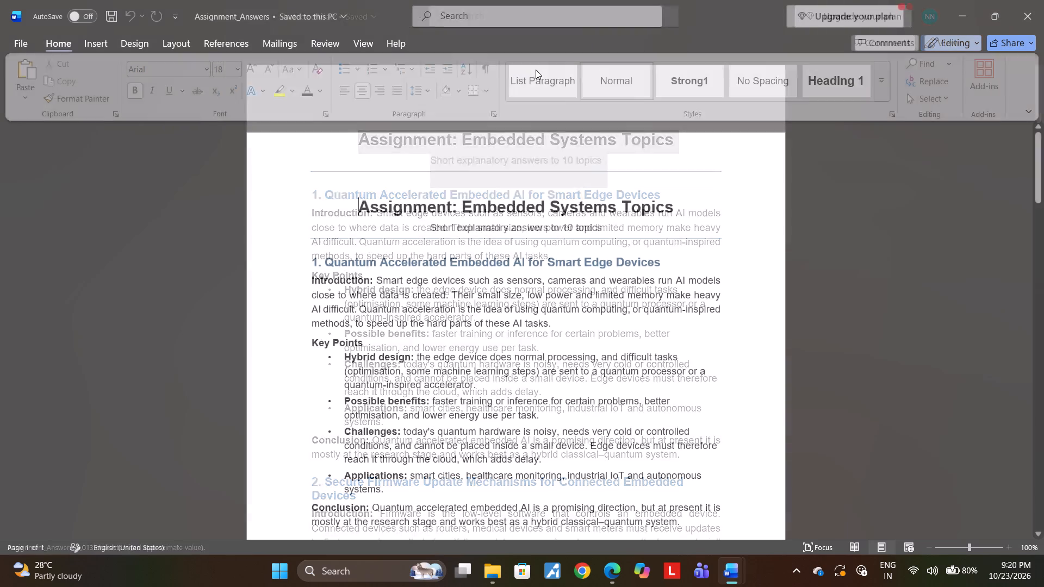
{"action": "key", "text": "BackSpace"}
{"action": "left_click_drag", "start_coordinate": [619, 235], "coordinate": [312, 180]}
{"action": "key", "text": "BackSpace"}
{"action": "key", "text": "BackSpace"}
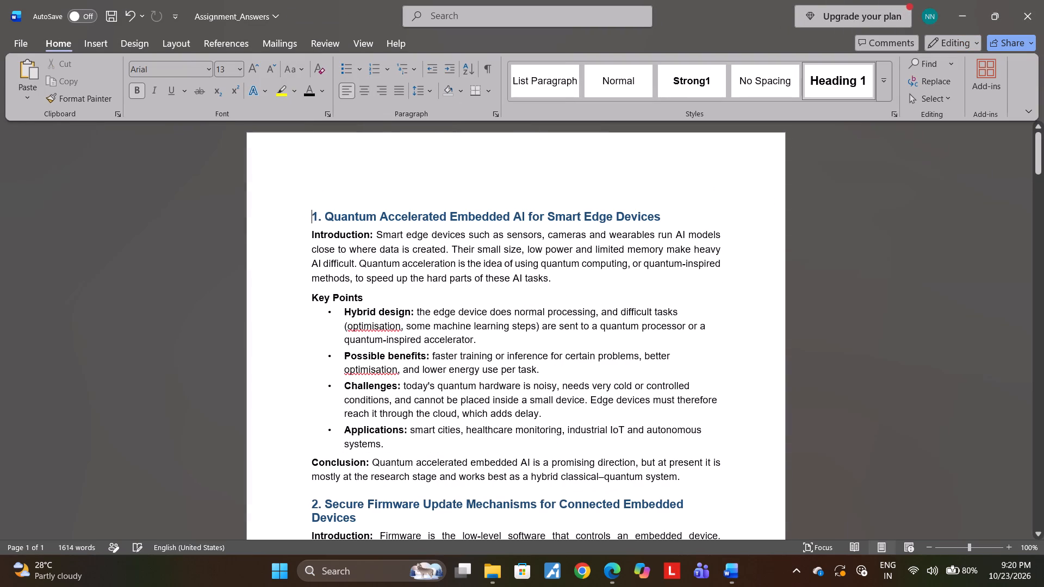
Set the font colour of all text in the document to black and check it through to question 10.
{"action": "key", "text": "ctrl+a"}
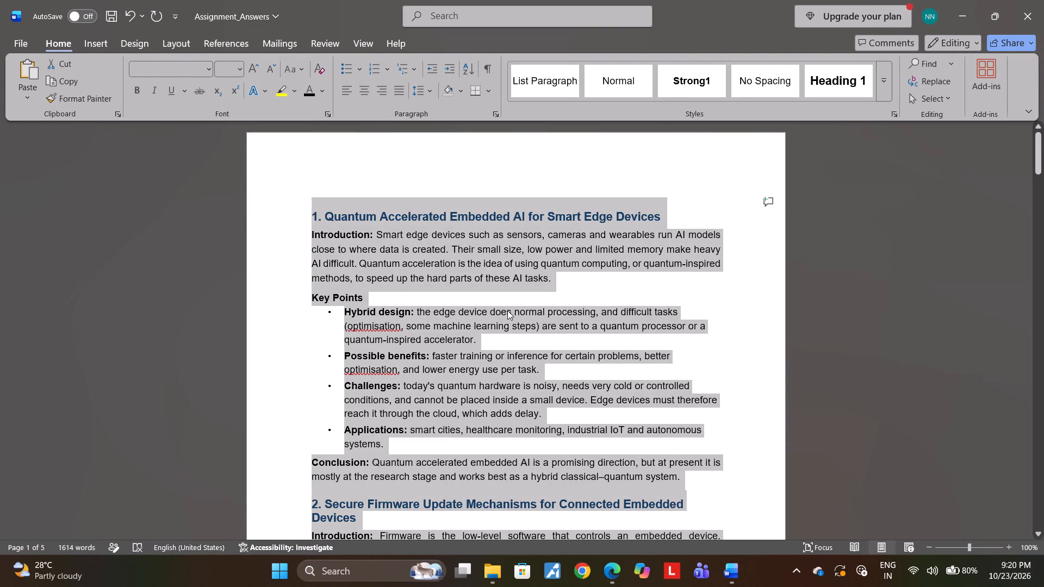
{"action": "left_click", "coordinate": [304, 88]}
{"action": "left_click", "coordinate": [401, 326]}
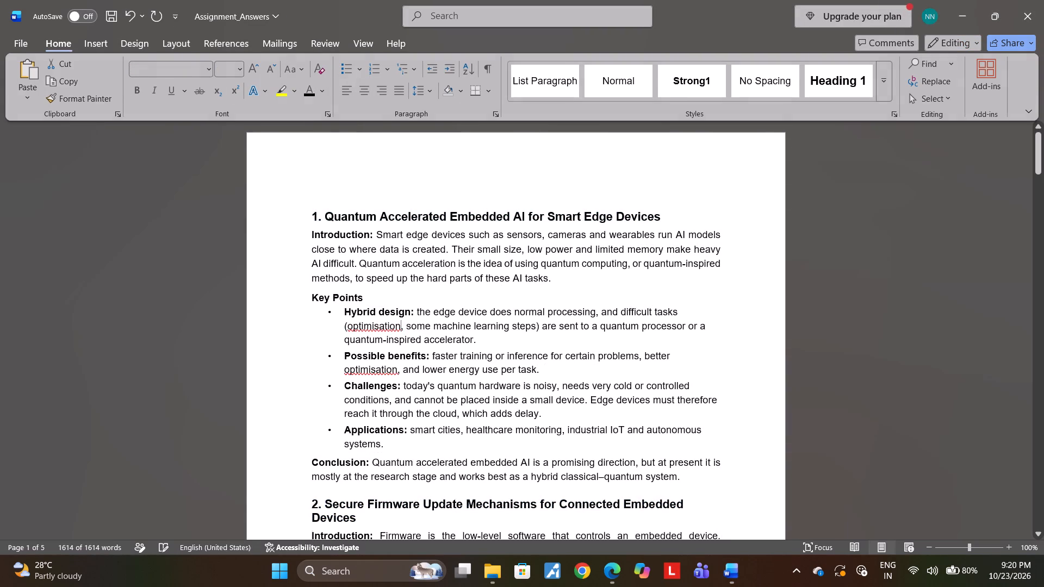
{"action": "scroll", "coordinate": [409, 316], "scroll_direction": "down", "scroll_amount": 4}
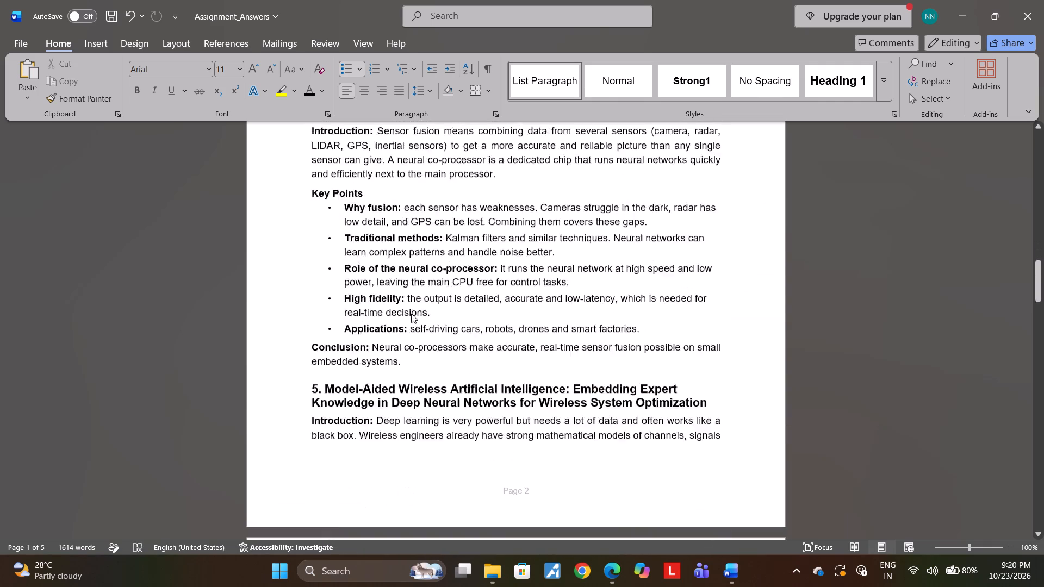
{"action": "scroll", "coordinate": [411, 314], "scroll_direction": "down", "scroll_amount": 5}
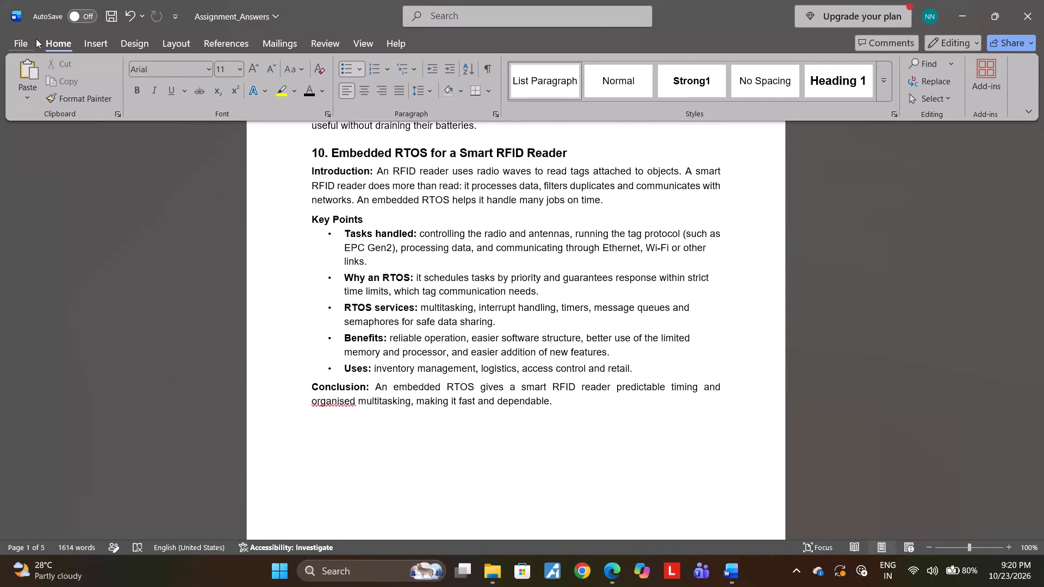
Save the edited Assignment_Answers document under its existing name.
{"action": "key", "text": "ctrl+s"}
Print the whole document with Microsoft Print to PDF, saving it in Downloads as EMBEDDED.
{"action": "left_click", "coordinate": [11, 41]}
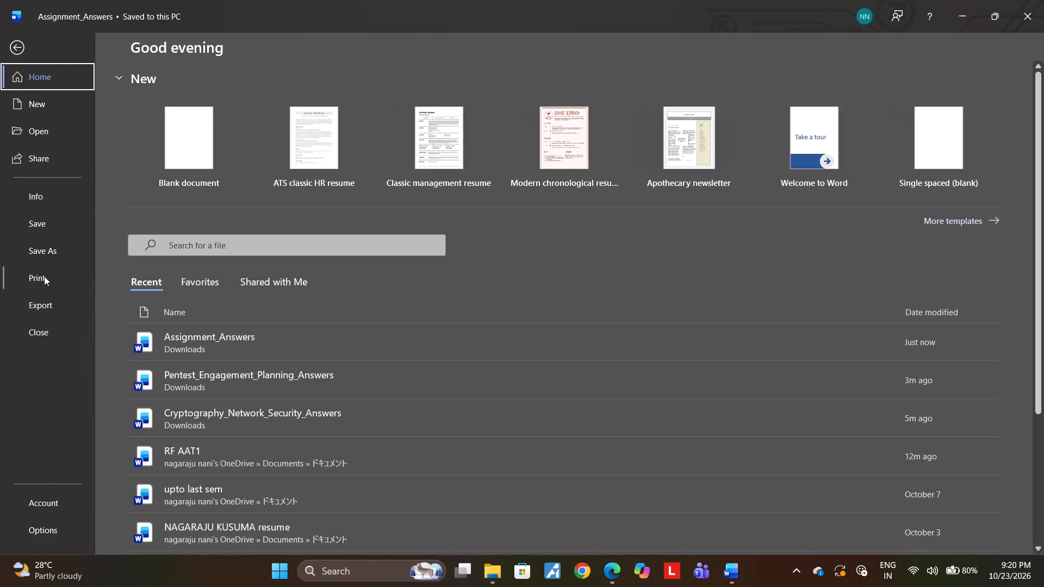
{"action": "left_click", "coordinate": [45, 279]}
{"action": "scroll", "coordinate": [615, 338], "scroll_direction": "up", "scroll_amount": 8}
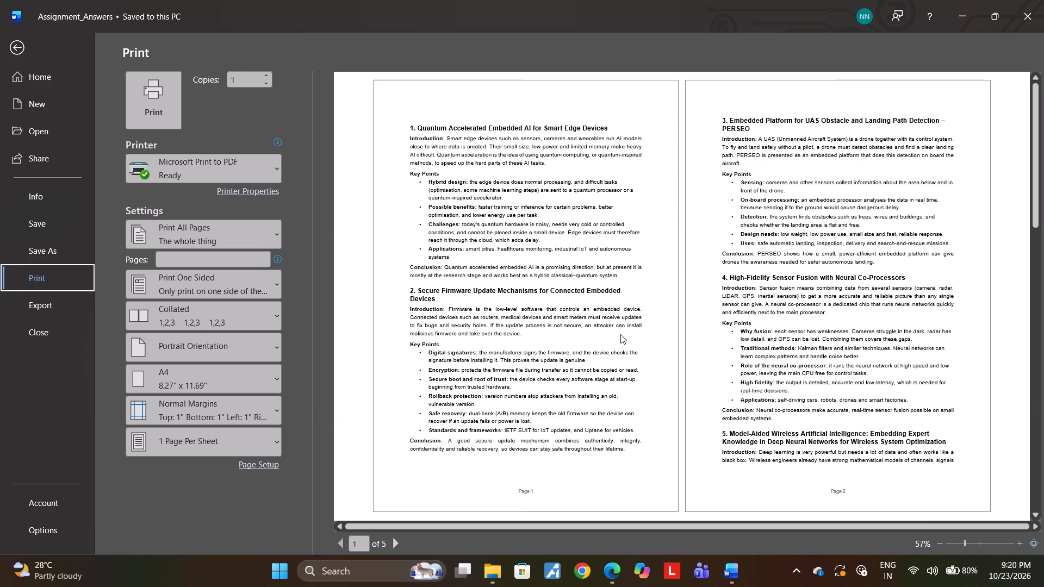
{"action": "scroll", "coordinate": [623, 329], "scroll_direction": "down", "scroll_amount": 3}
{"action": "scroll", "coordinate": [623, 329], "scroll_direction": "up", "scroll_amount": 3}
{"action": "left_click", "coordinate": [137, 97]}
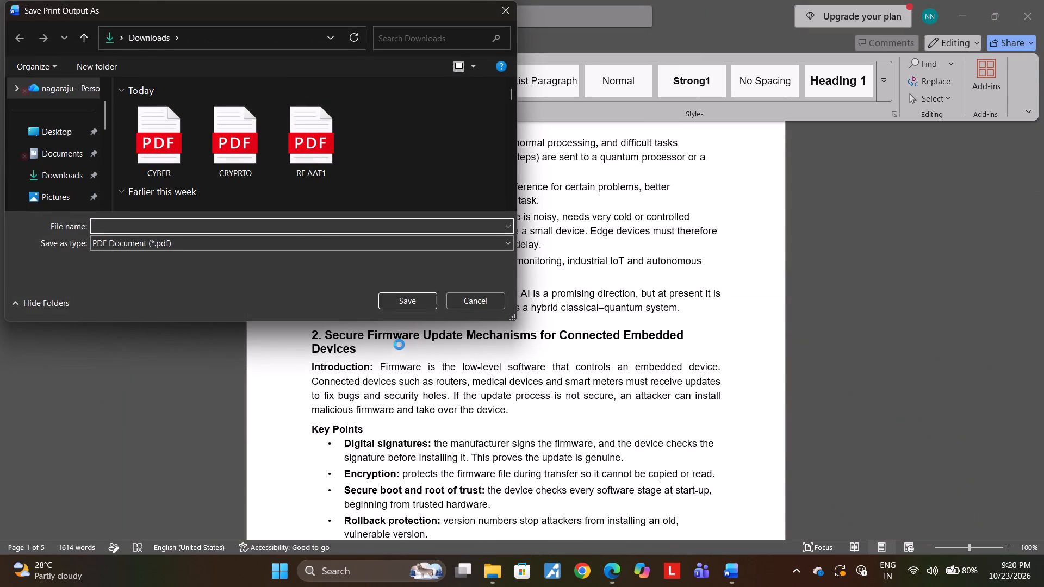
{"action": "key", "text": "e"}
{"action": "key", "text": "m"}
{"action": "key", "text": "b"}
{"action": "key", "text": "e"}
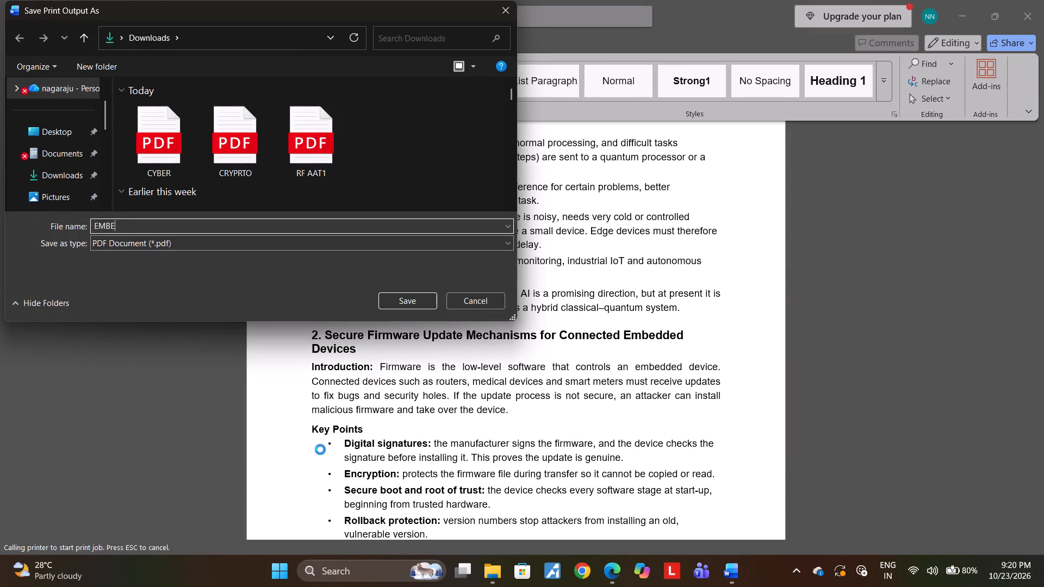
{"action": "key", "text": "d"}
{"action": "type", "text": "DED"}
{"action": "key", "text": "Return"}
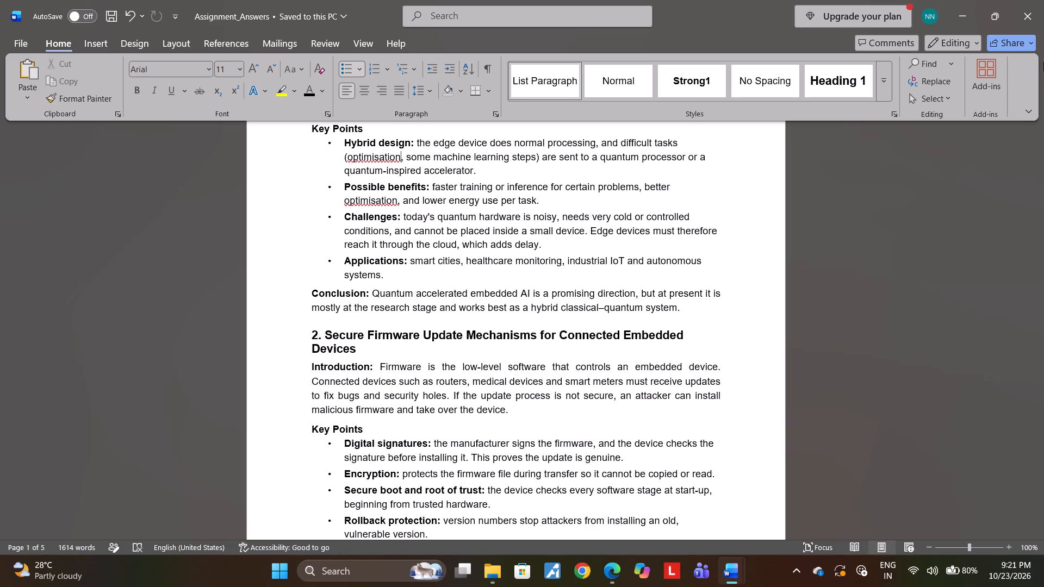
Close the Assignment_Answers and Pentest_Engagement_Planning_Answers documents and the Downloads window, returning to the college portal.
{"action": "left_click", "coordinate": [1026, 2]}
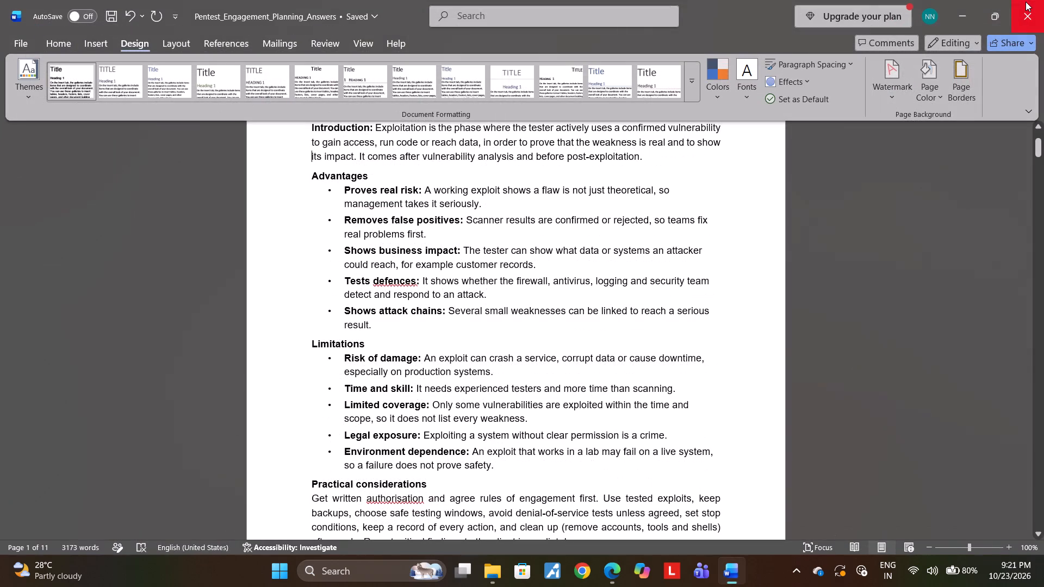
{"action": "left_click", "coordinate": [1036, 0]}
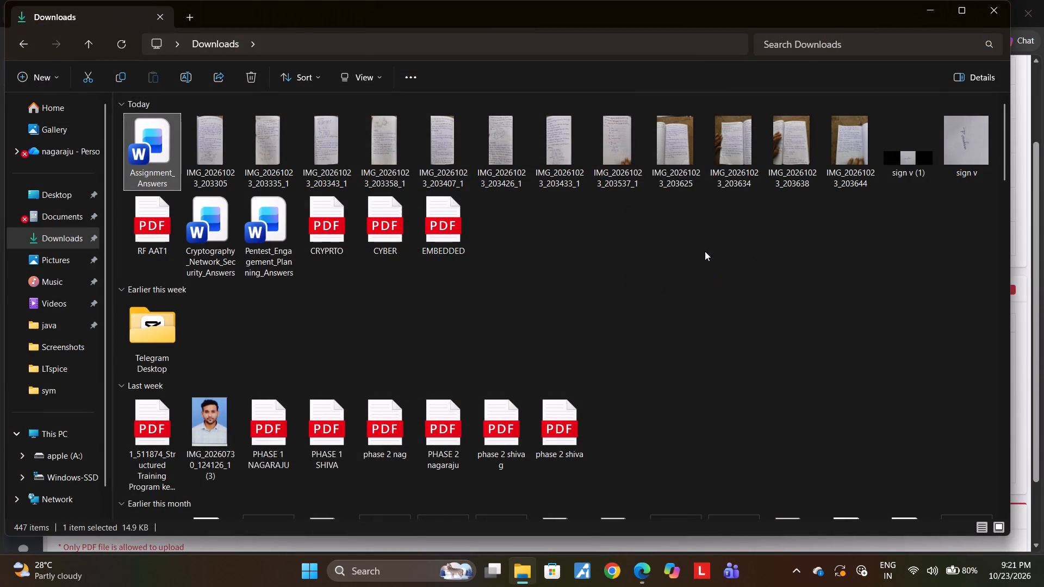
{"action": "left_click", "coordinate": [988, 10]}
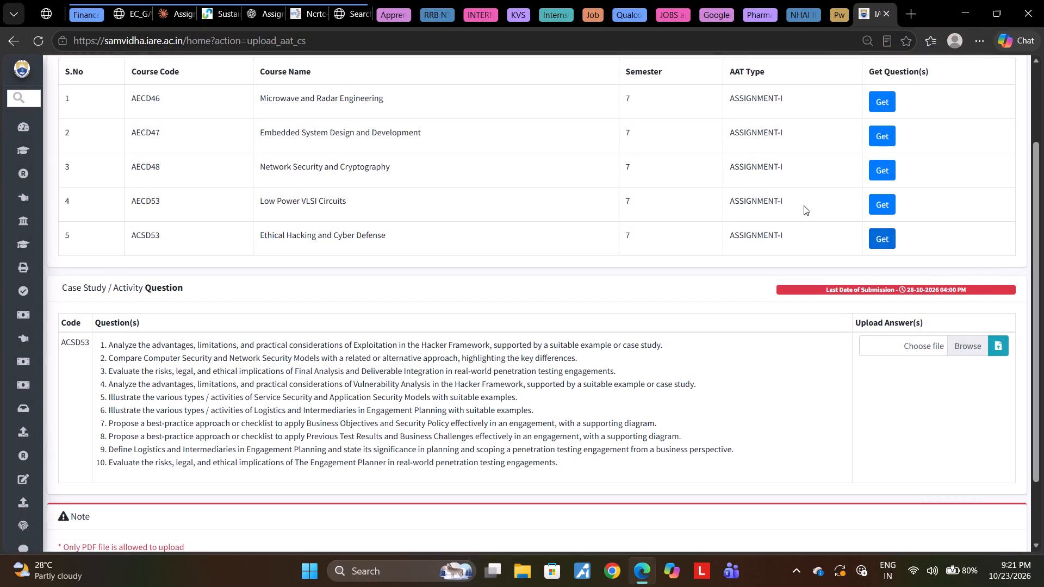
Try to get the ASSIGNMENT-I questions for Low Power VLSI Circuits (AECD53).
{"action": "left_click", "coordinate": [875, 201]}
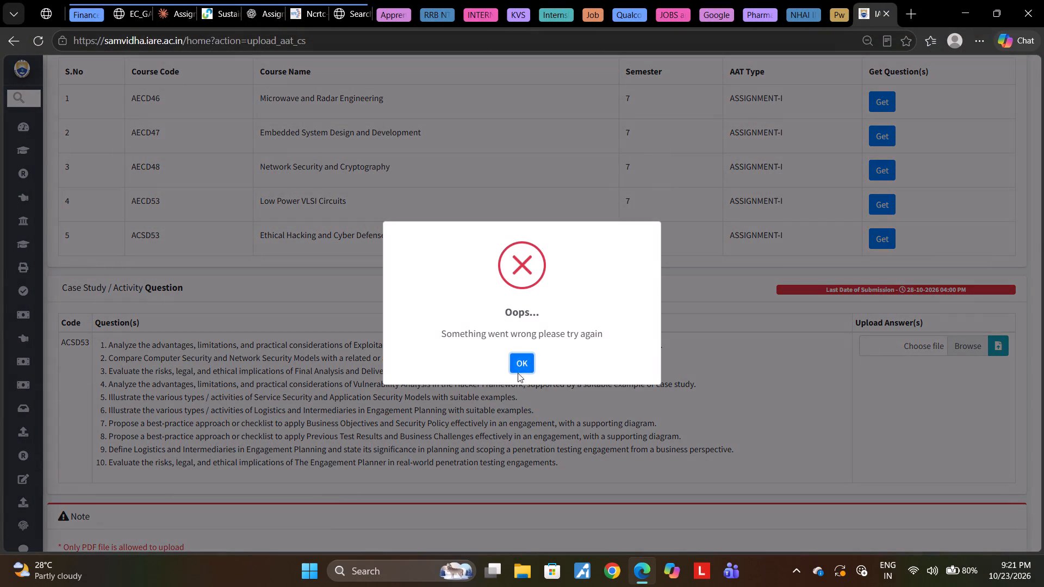
{"action": "left_click", "coordinate": [521, 369]}
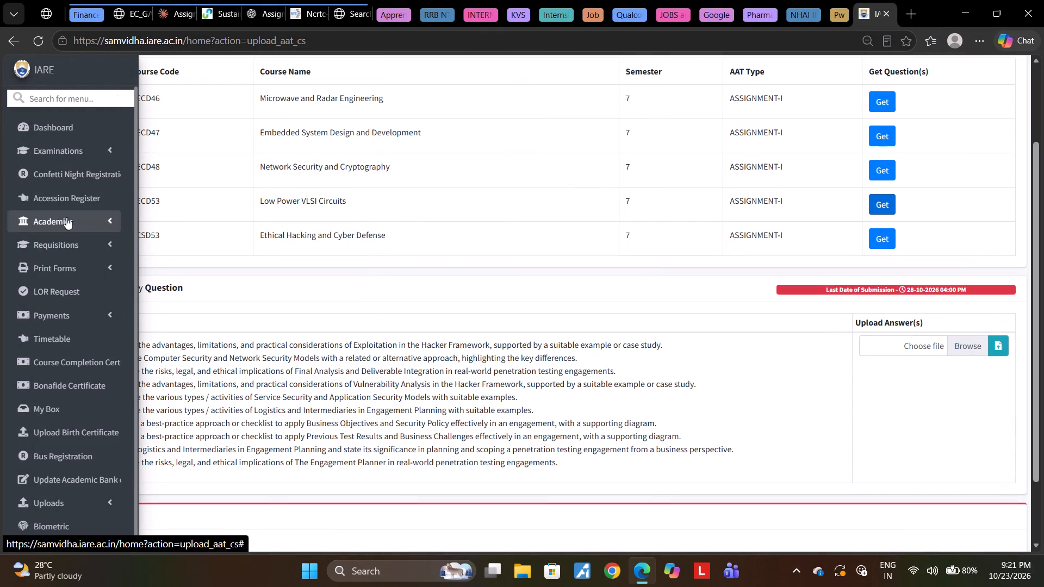
Go to the portal's AAT Question Selection page and list the questions for AECD48 - Network Security and Cryptography.
{"action": "left_click", "coordinate": [89, 220]}
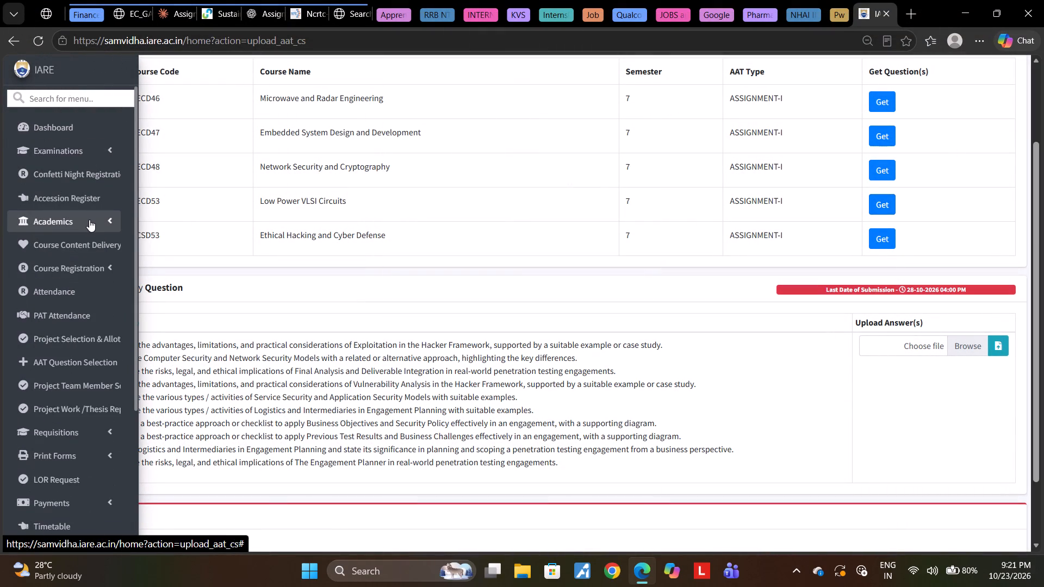
{"action": "left_click", "coordinate": [83, 358]}
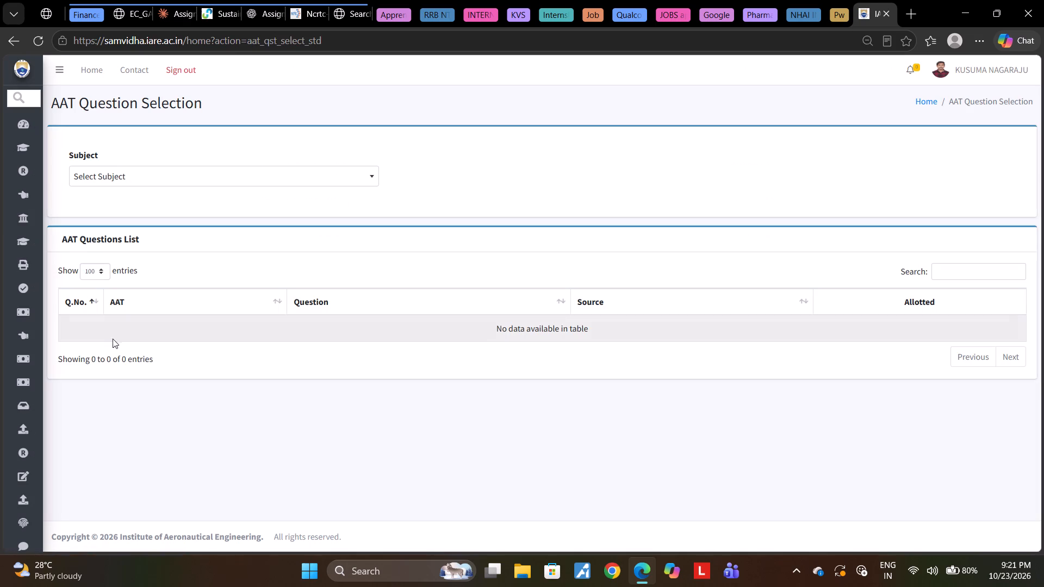
{"action": "left_click", "coordinate": [195, 168]}
{"action": "left_click", "coordinate": [183, 279]}
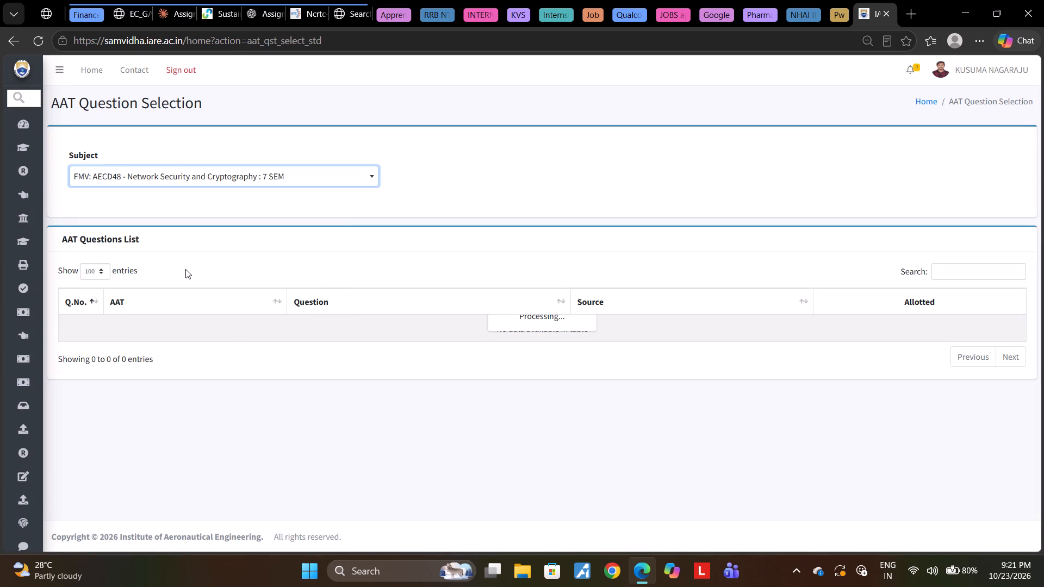
Examine the allotted status of the Network Security and Cryptography questions and the subjects available for selection.
{"action": "scroll", "coordinate": [676, 376], "scroll_direction": "down", "scroll_amount": 2}
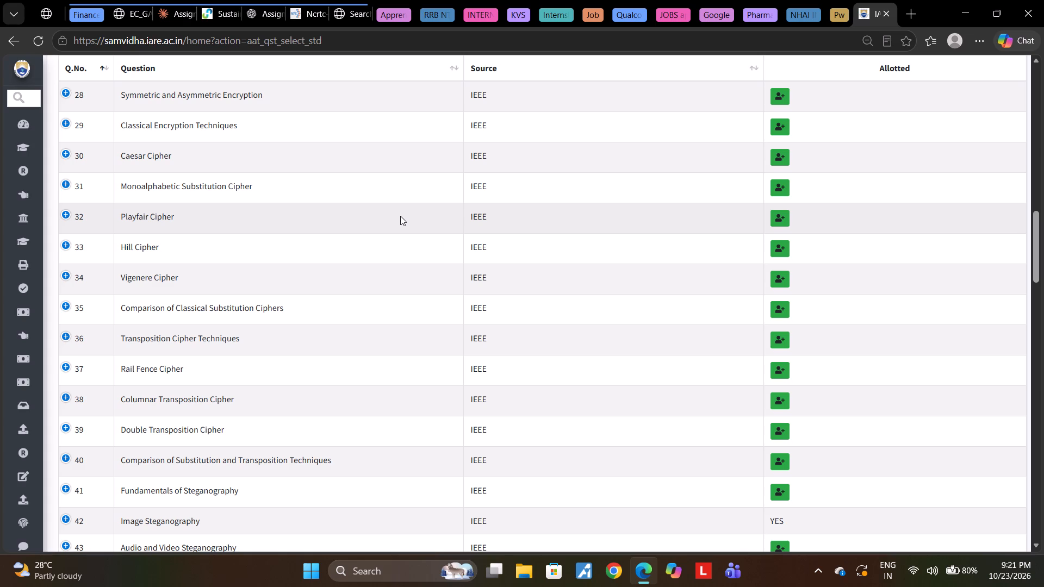
{"action": "scroll", "coordinate": [400, 216], "scroll_direction": "up", "scroll_amount": 7}
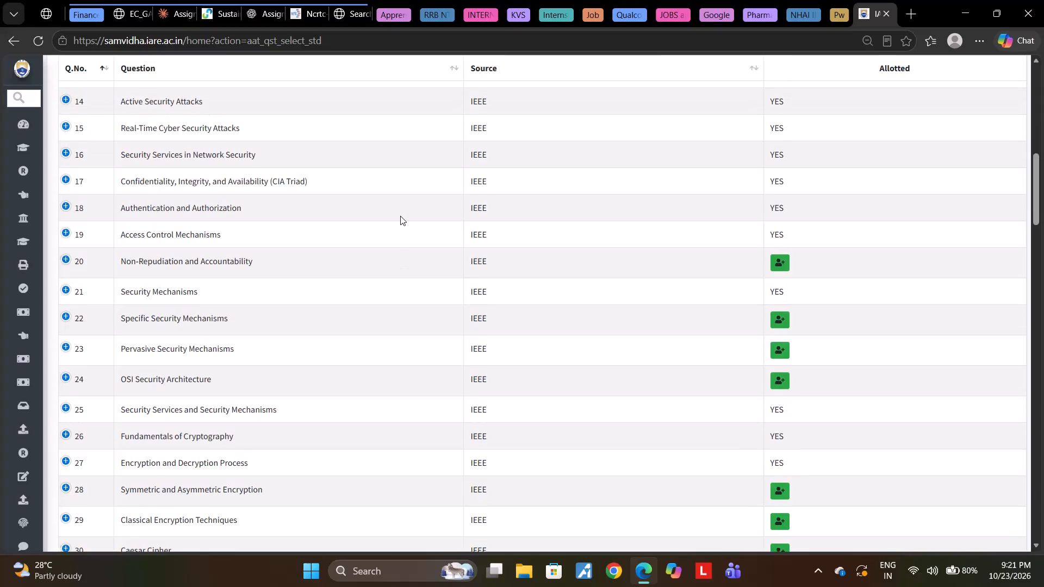
{"action": "scroll", "coordinate": [400, 216], "scroll_direction": "up", "scroll_amount": 3}
{"action": "left_click", "coordinate": [322, 177]}
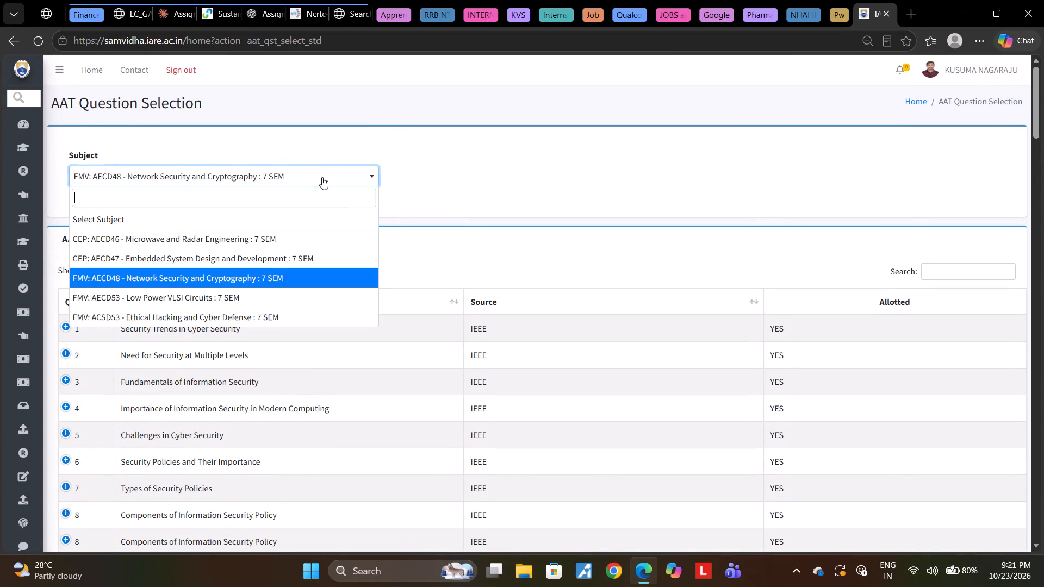
{"action": "left_click", "coordinate": [492, 199]}
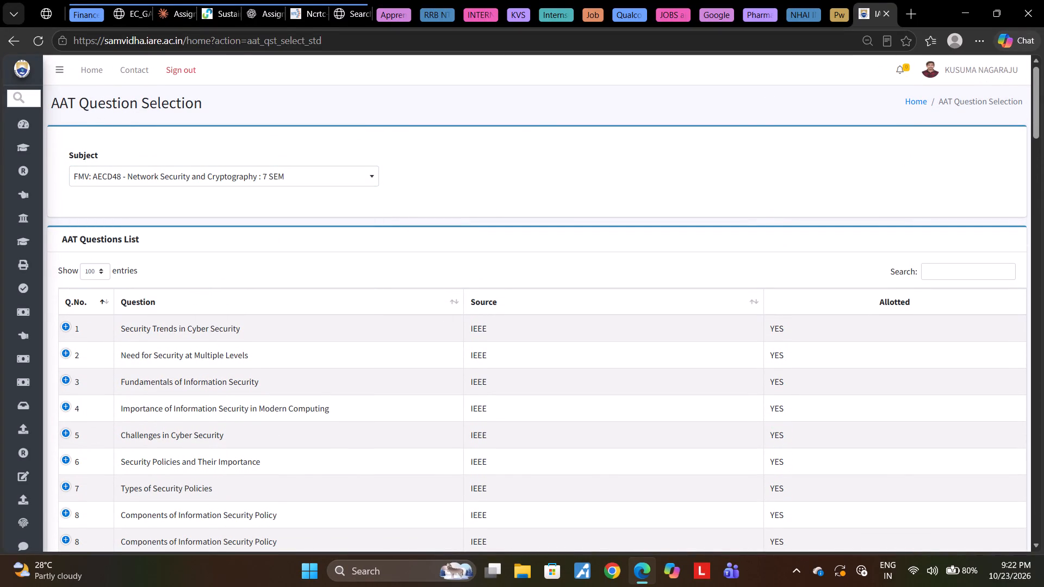
{"action": "left_click", "coordinate": [320, 172]}
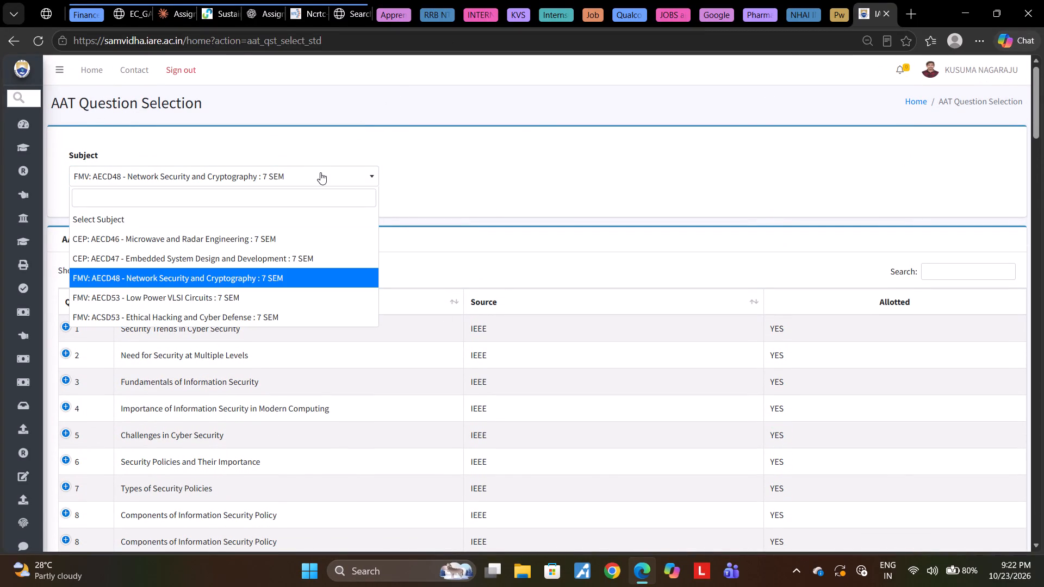
{"action": "left_click", "coordinate": [483, 180]}
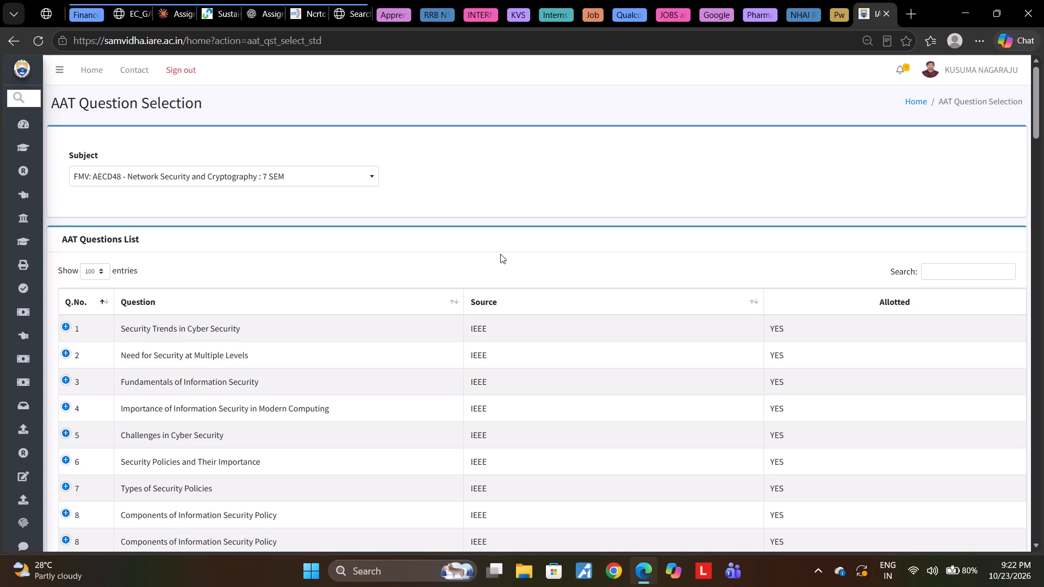
Assign question 39, Double Transposition Cipher, to the student's own account in the Network Security and Cryptography list.
{"action": "scroll", "coordinate": [569, 251], "scroll_direction": "down", "scroll_amount": 2}
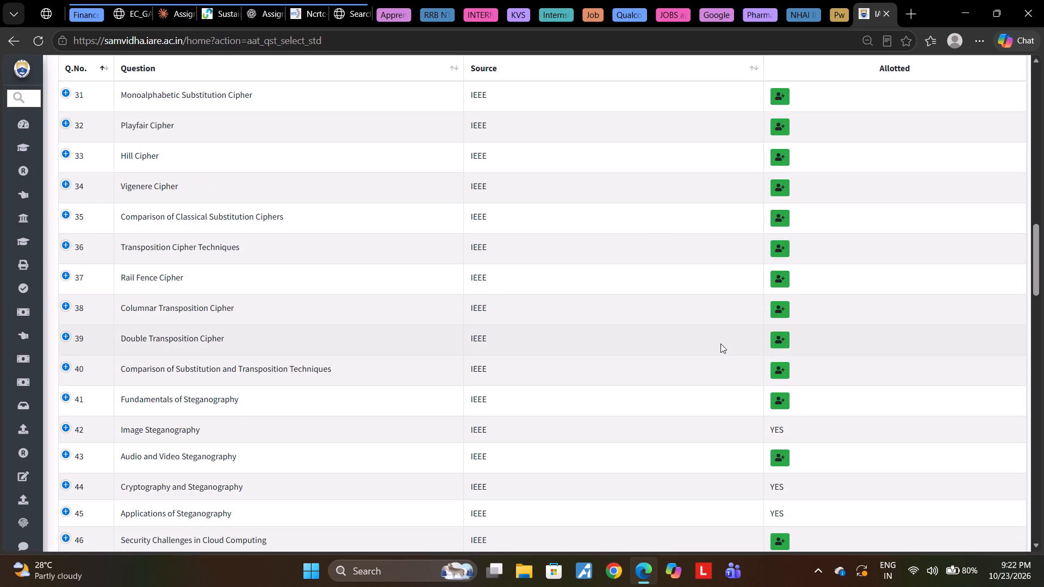
{"action": "left_click", "coordinate": [781, 337]}
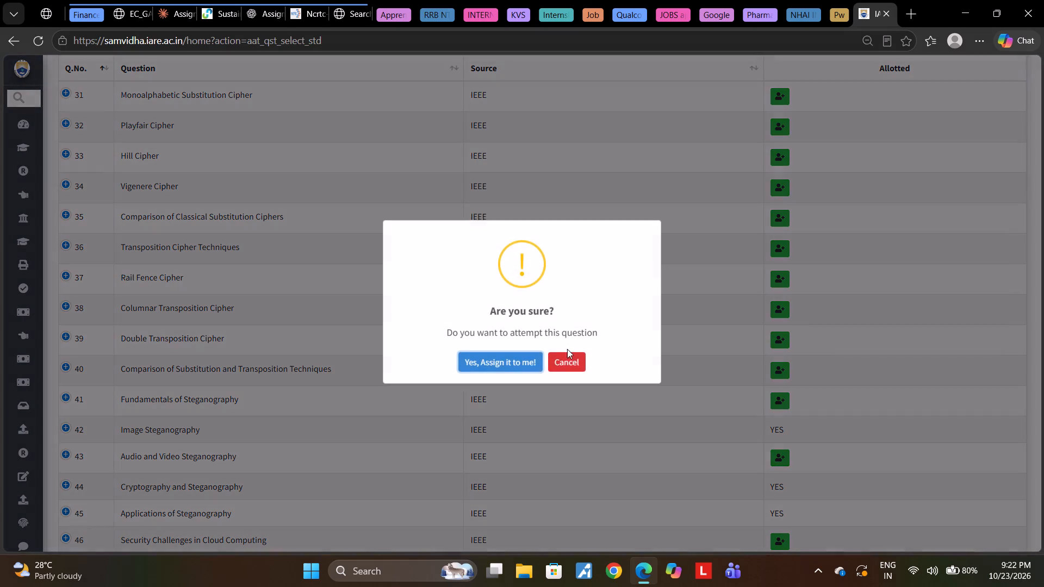
{"action": "left_click", "coordinate": [520, 363]}
{"action": "scroll", "coordinate": [520, 363], "scroll_direction": "up", "scroll_amount": 2}
{"action": "left_click", "coordinate": [526, 323]}
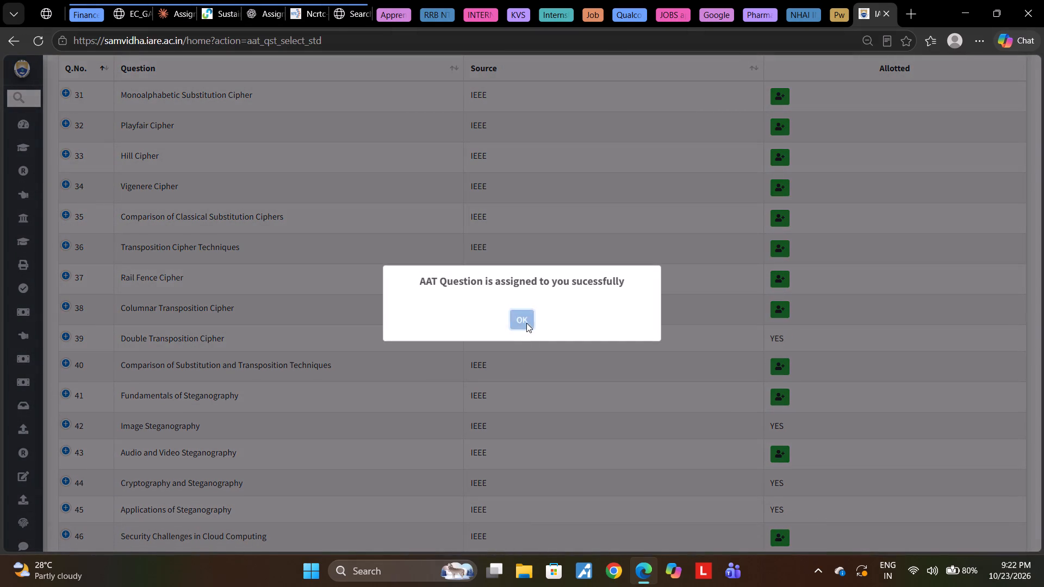
Switch the question list to AECD53 - Low Power VLSI Circuits and go to the questions numbered in the thirties and forties.
{"action": "scroll", "coordinate": [527, 322], "scroll_direction": "up", "scroll_amount": 4}
{"action": "scroll", "coordinate": [269, 184], "scroll_direction": "up", "scroll_amount": 2}
{"action": "left_click", "coordinate": [259, 177]}
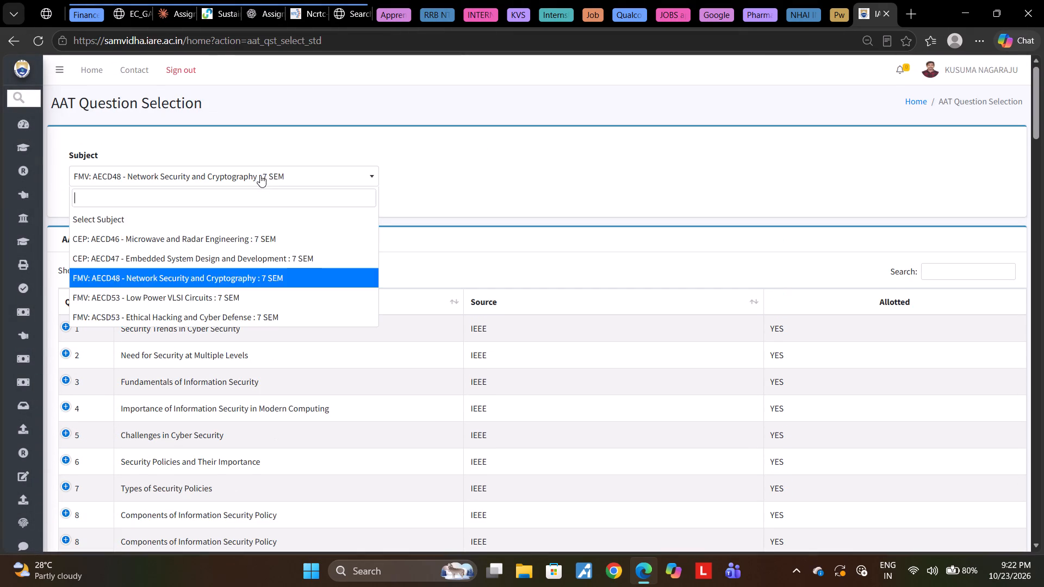
{"action": "left_click", "coordinate": [252, 290]}
{"action": "scroll", "coordinate": [367, 288], "scroll_direction": "down", "scroll_amount": 2}
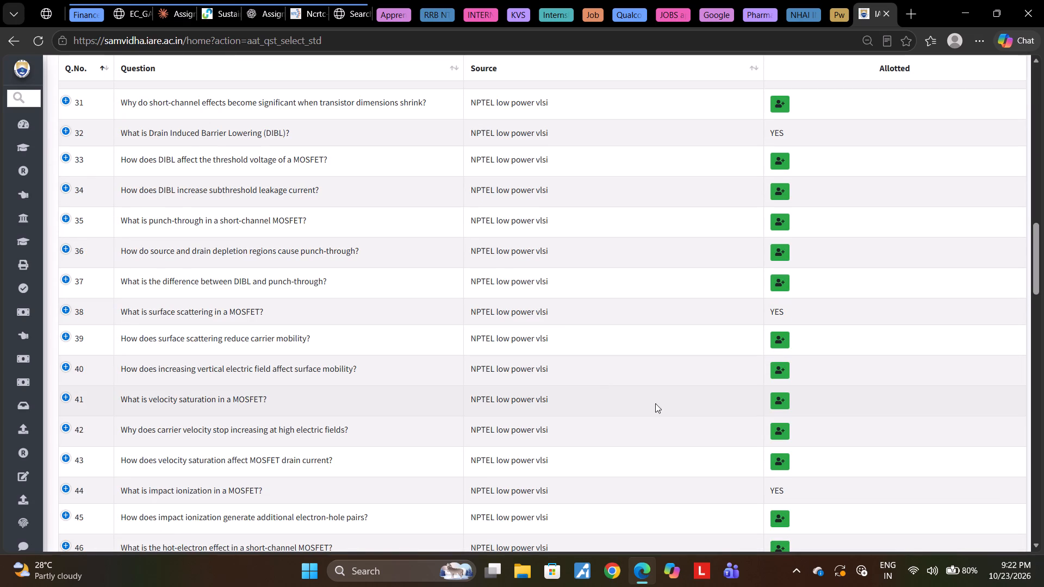
Assign question 41, What is velocity saturation in a MOSFET?, to the student's own account in the Low Power VLSI Circuits list.
{"action": "left_click", "coordinate": [776, 397]}
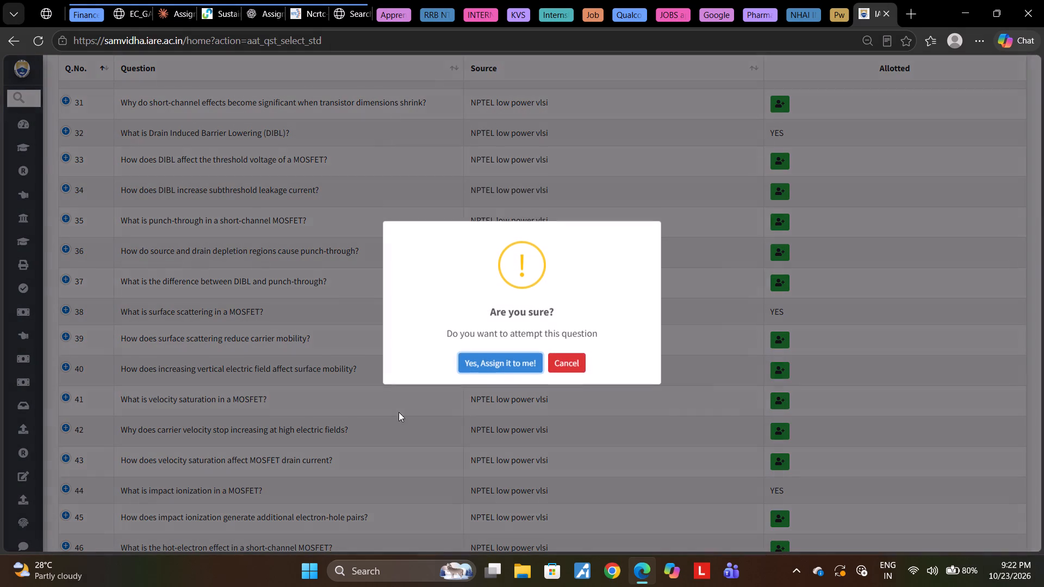
{"action": "left_click", "coordinate": [487, 369]}
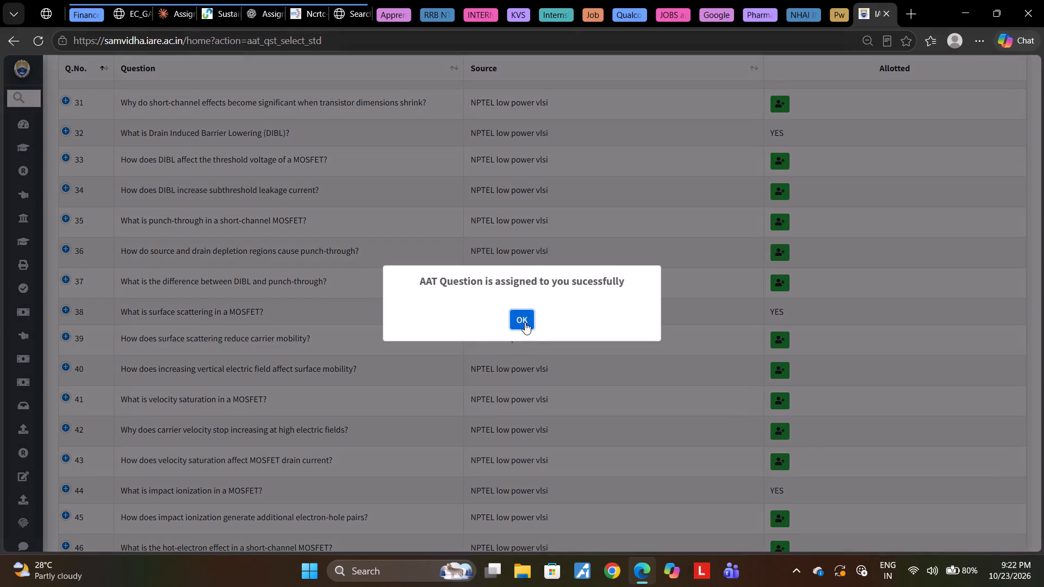
{"action": "left_click", "coordinate": [525, 322]}
Switch the question list to ACSD53 - Ethical Hacking and Cyber Defense and check which questions it offers.
{"action": "scroll", "coordinate": [525, 322], "scroll_direction": "up", "scroll_amount": 3}
{"action": "scroll", "coordinate": [389, 267], "scroll_direction": "up", "scroll_amount": 3}
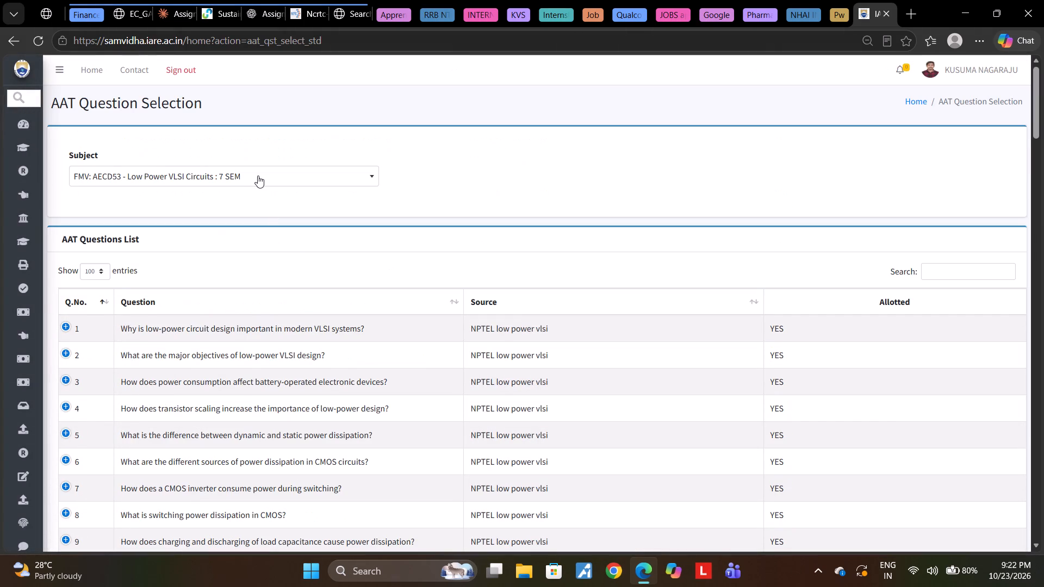
{"action": "left_click", "coordinate": [258, 176]}
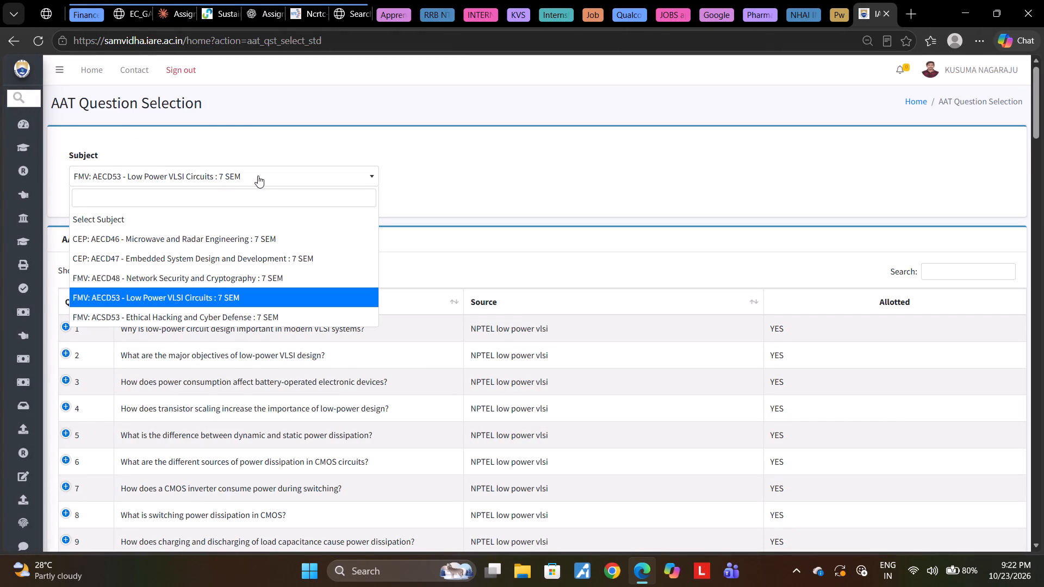
{"action": "left_click", "coordinate": [237, 314]}
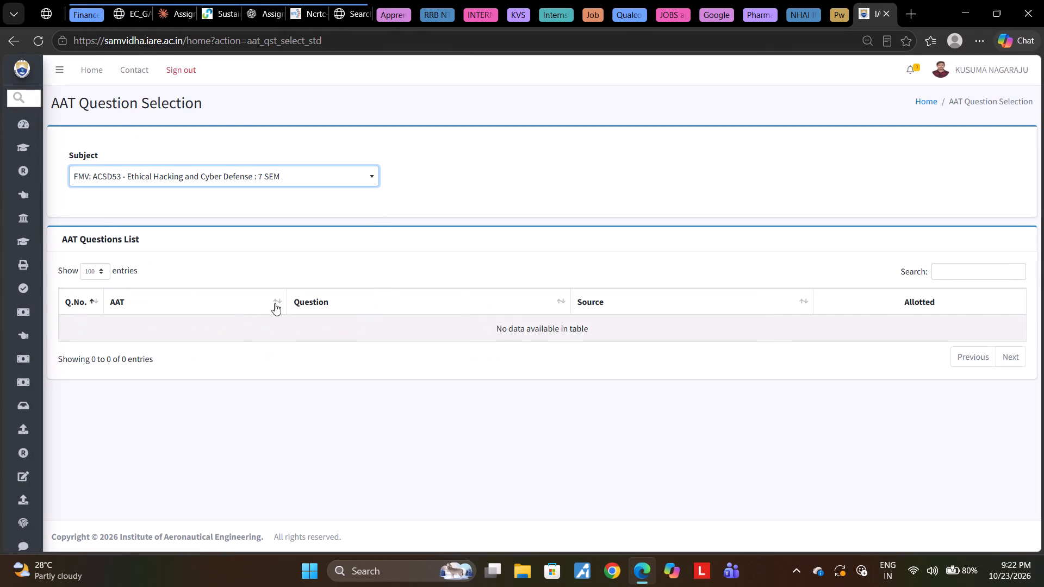
{"action": "left_click", "coordinate": [277, 174]}
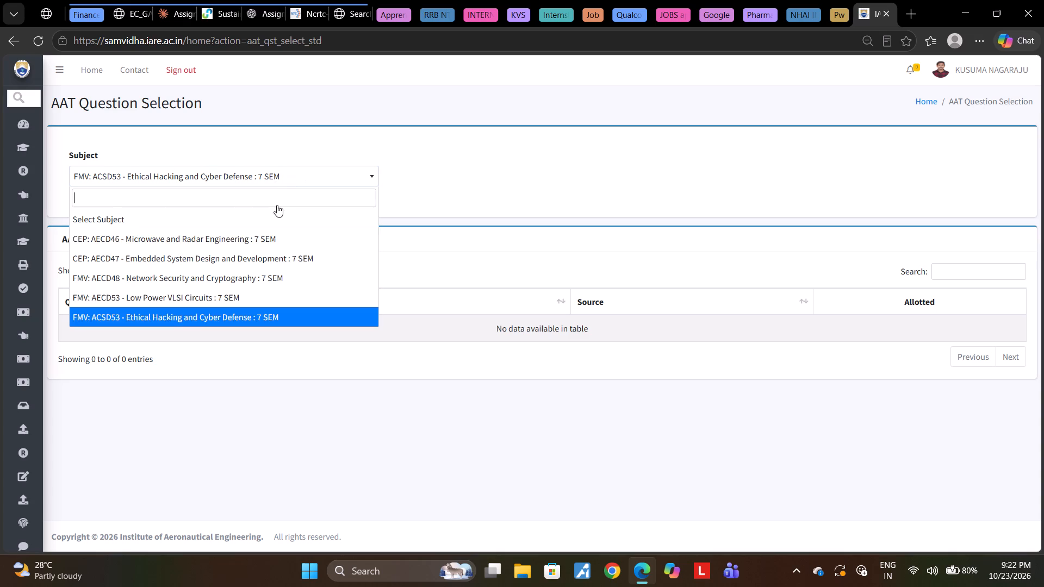
{"action": "left_click", "coordinate": [272, 314]}
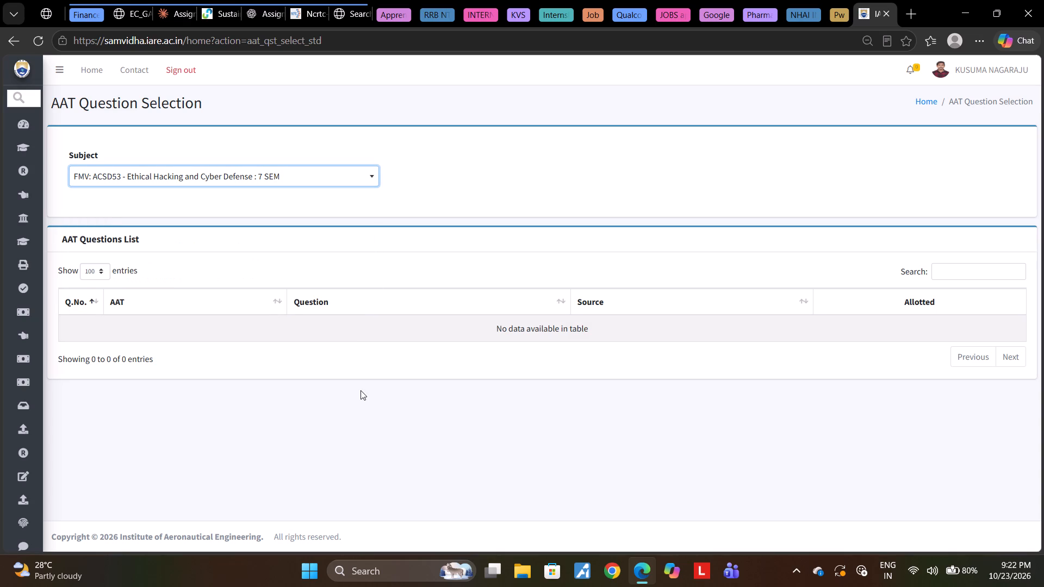
{"action": "left_click", "coordinate": [361, 390]}
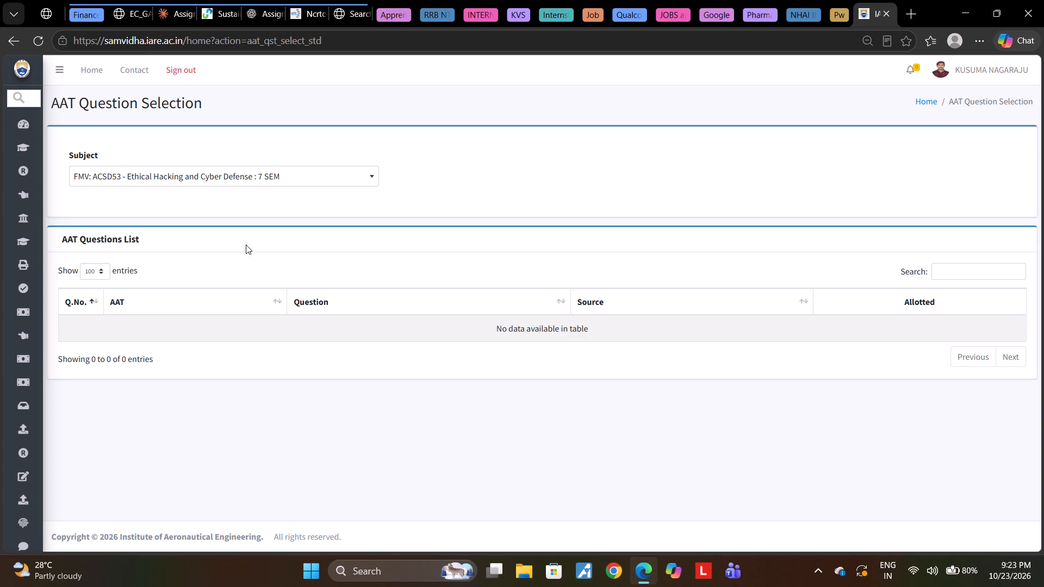
Go to the portal's AAT (Concept Video) upload page to check the selected questions.
{"action": "scroll", "coordinate": [61, 475], "scroll_direction": "down", "scroll_amount": 4}
{"action": "left_click", "coordinate": [65, 480]}
{"action": "left_click", "coordinate": [67, 487]}
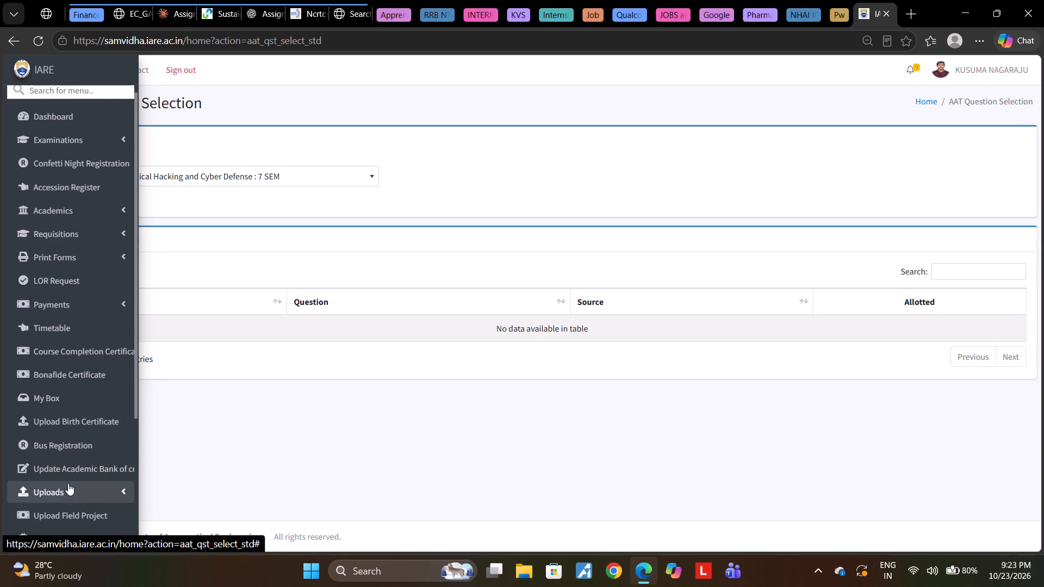
{"action": "scroll", "coordinate": [78, 440], "scroll_direction": "down", "scroll_amount": 3}
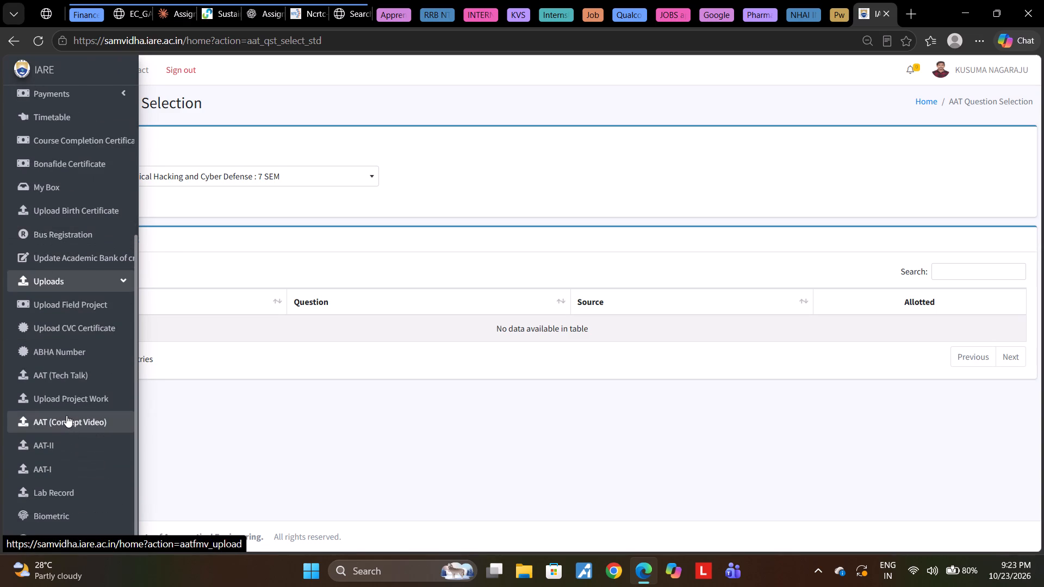
{"action": "left_click", "coordinate": [67, 415]}
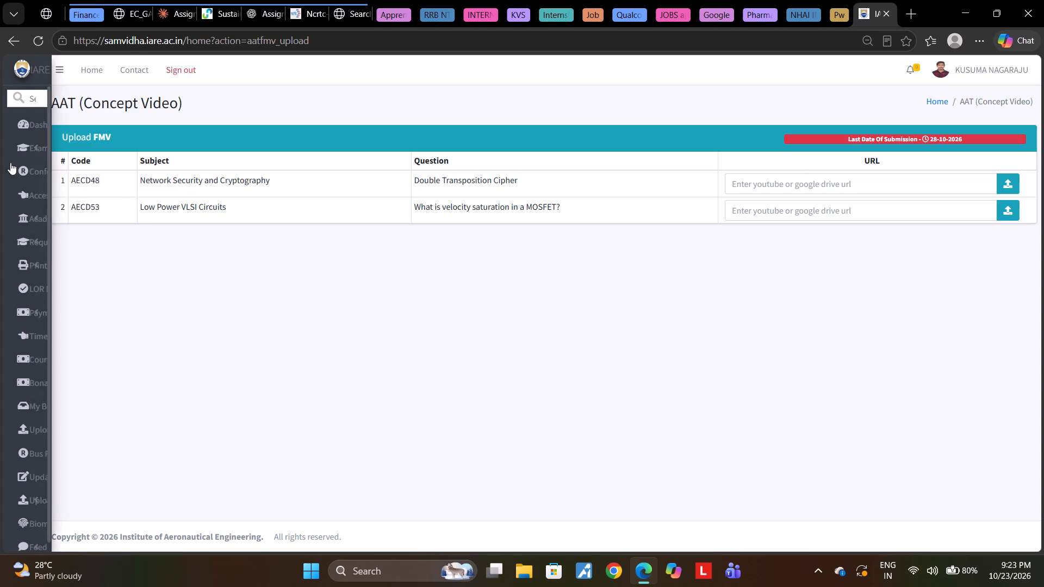
Go to the portal's AAT-II upload page.
{"action": "scroll", "coordinate": [73, 413], "scroll_direction": "down", "scroll_amount": 2}
{"action": "left_click", "coordinate": [66, 491]}
{"action": "scroll", "coordinate": [56, 411], "scroll_direction": "down", "scroll_amount": 3}
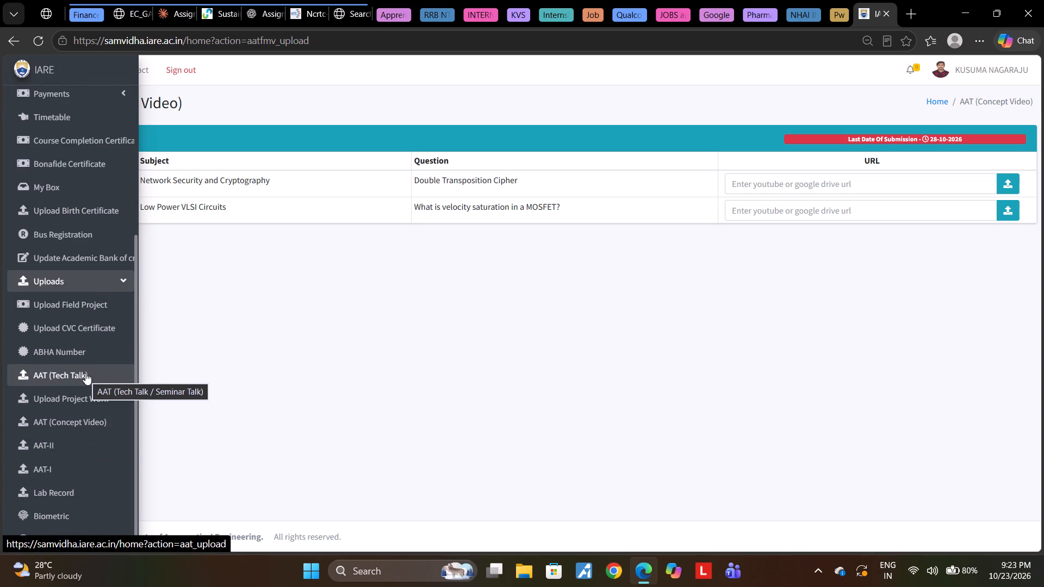
{"action": "left_click", "coordinate": [78, 450]}
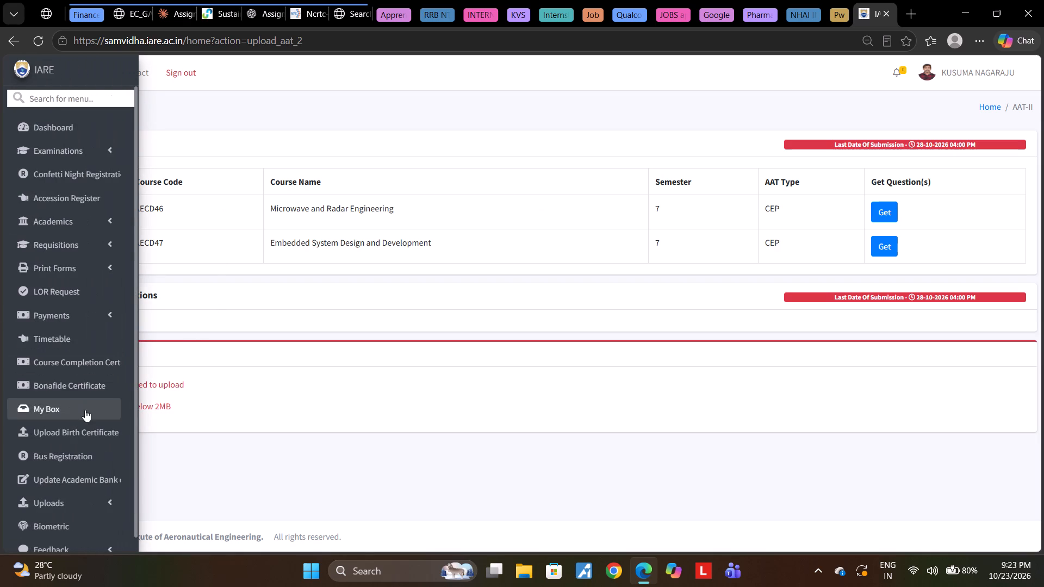
{"action": "scroll", "coordinate": [90, 414], "scroll_direction": "down", "scroll_amount": 3}
{"action": "left_click", "coordinate": [90, 492]}
{"action": "scroll", "coordinate": [90, 486], "scroll_direction": "down", "scroll_amount": 3}
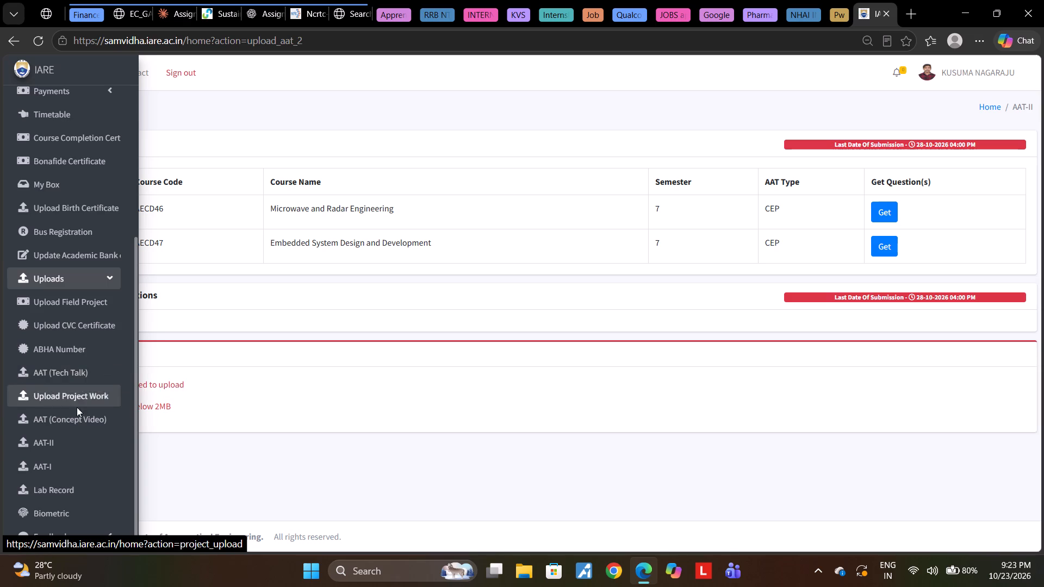
{"action": "left_click", "coordinate": [70, 446]}
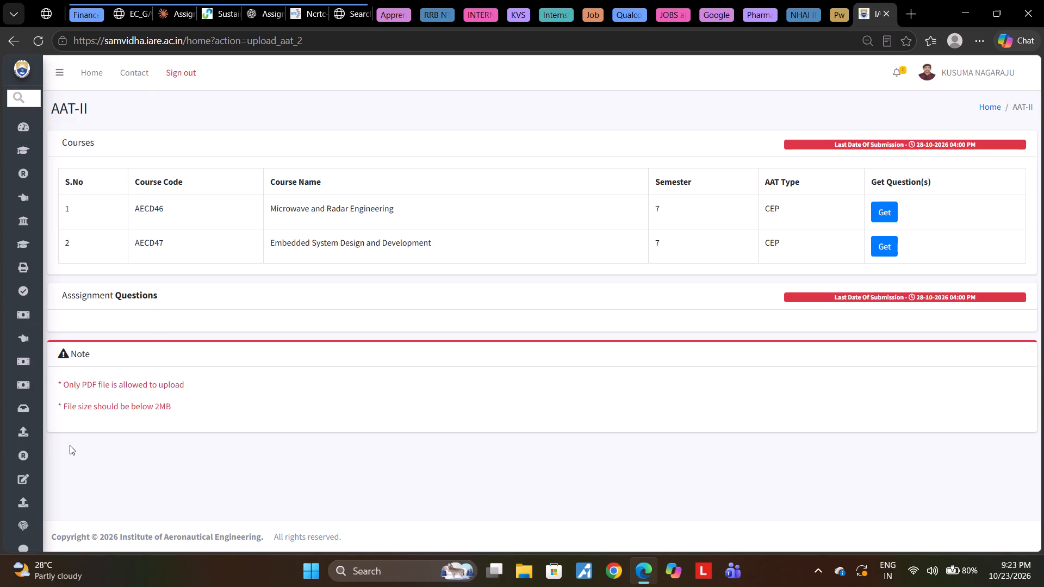
Get the AAT-II assignment questions for AECD46 Microwave and Radar Engineering and AECD47 Embedded System Design and Development.
{"action": "scroll", "coordinate": [97, 413], "scroll_direction": "down", "scroll_amount": 1}
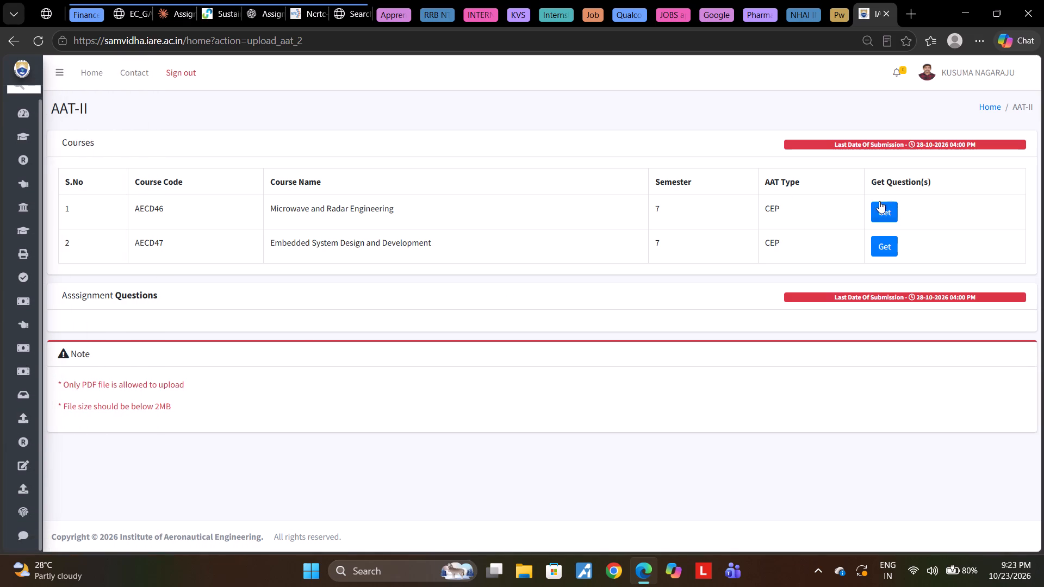
{"action": "left_click", "coordinate": [879, 204]}
{"action": "left_click", "coordinate": [526, 372]}
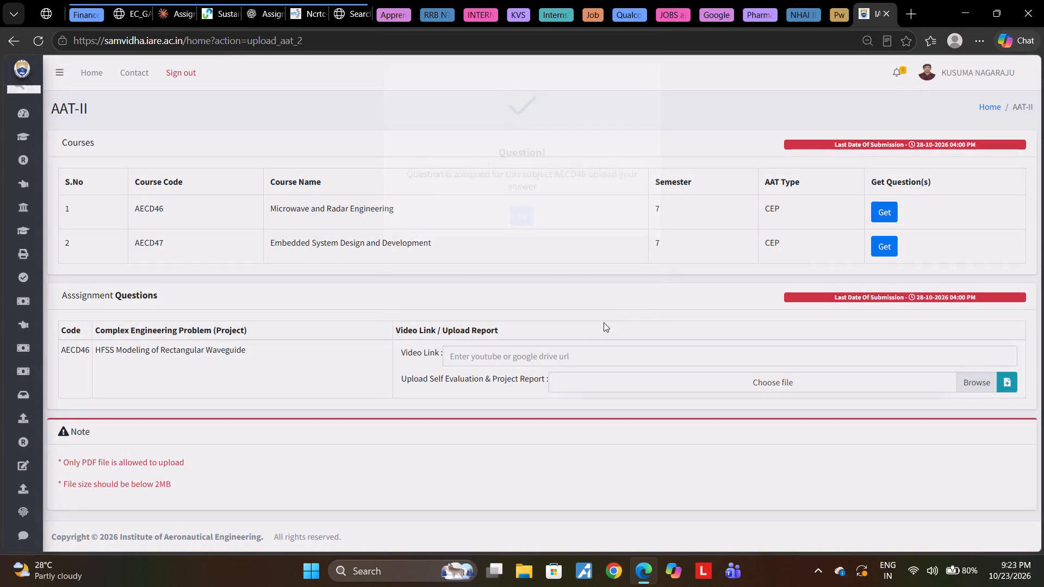
{"action": "left_click", "coordinate": [887, 245]}
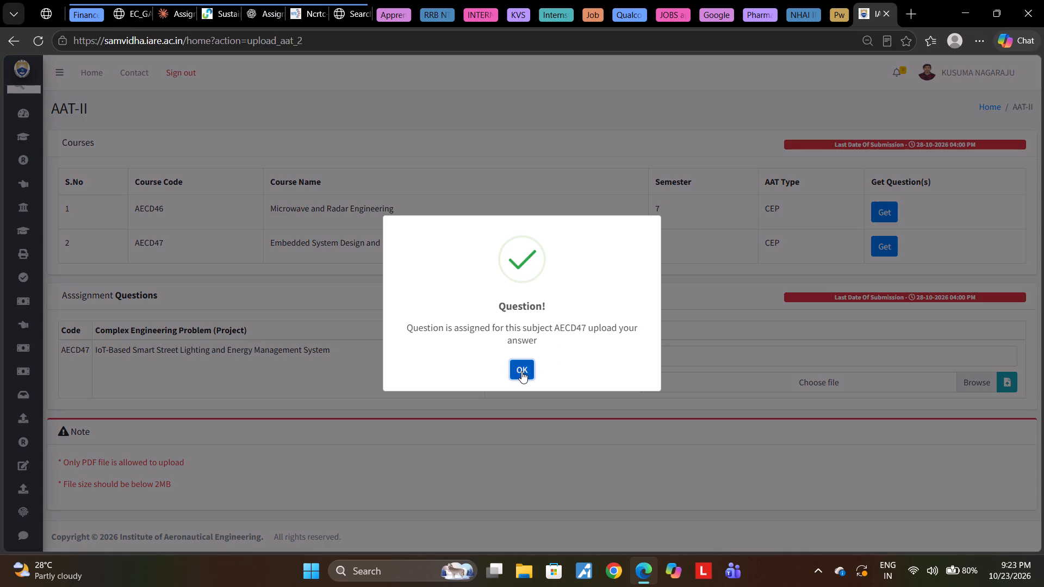
{"action": "left_click", "coordinate": [521, 371]}
Return to the AAT (Concept Video) upload page to review its subjects and questions.
{"action": "scroll", "coordinate": [147, 370], "scroll_direction": "down", "scroll_amount": 2}
{"action": "scroll", "coordinate": [23, 394], "scroll_direction": "down", "scroll_amount": 3}
{"action": "left_click", "coordinate": [72, 488]}
{"action": "scroll", "coordinate": [72, 478], "scroll_direction": "down", "scroll_amount": 2}
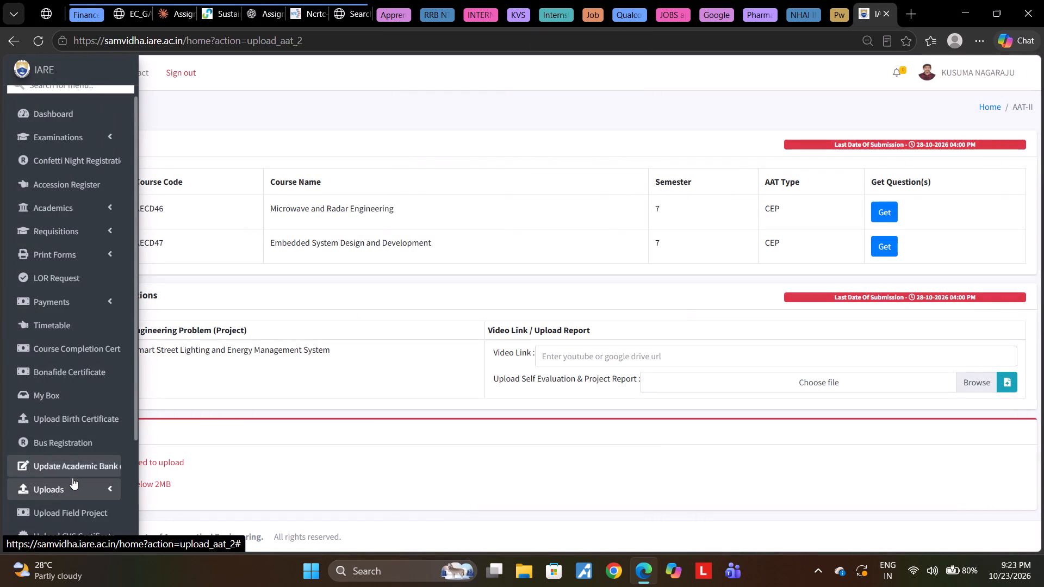
{"action": "scroll", "coordinate": [72, 478], "scroll_direction": "down", "scroll_amount": 3}
{"action": "left_click", "coordinate": [73, 409]}
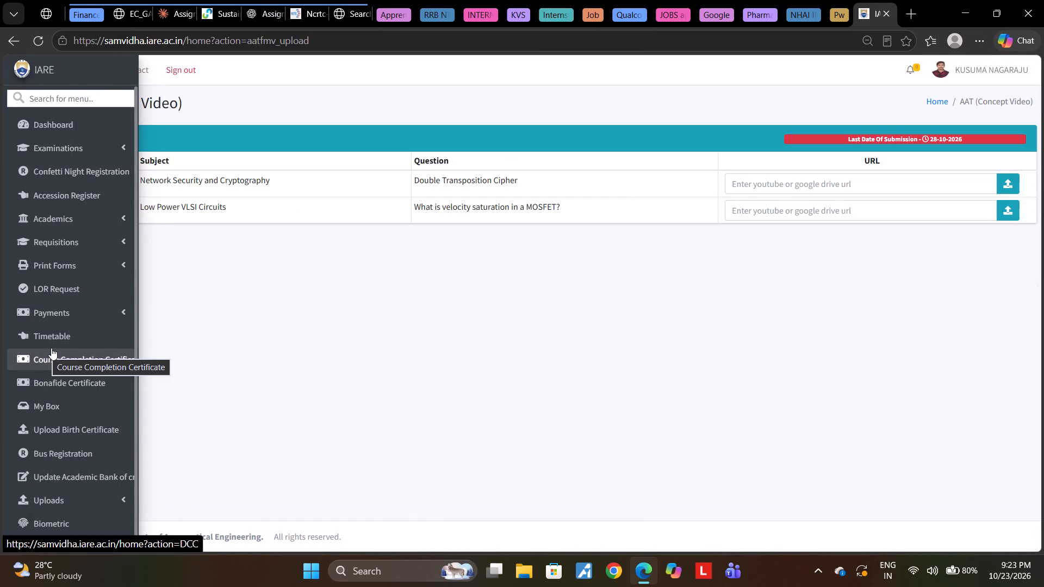
Check the AAT (Tech Talk / Seminar Talk) upload page.
{"action": "scroll", "coordinate": [51, 348], "scroll_direction": "down", "scroll_amount": 4}
{"action": "left_click", "coordinate": [73, 484]}
{"action": "scroll", "coordinate": [73, 479], "scroll_direction": "down", "scroll_amount": 2}
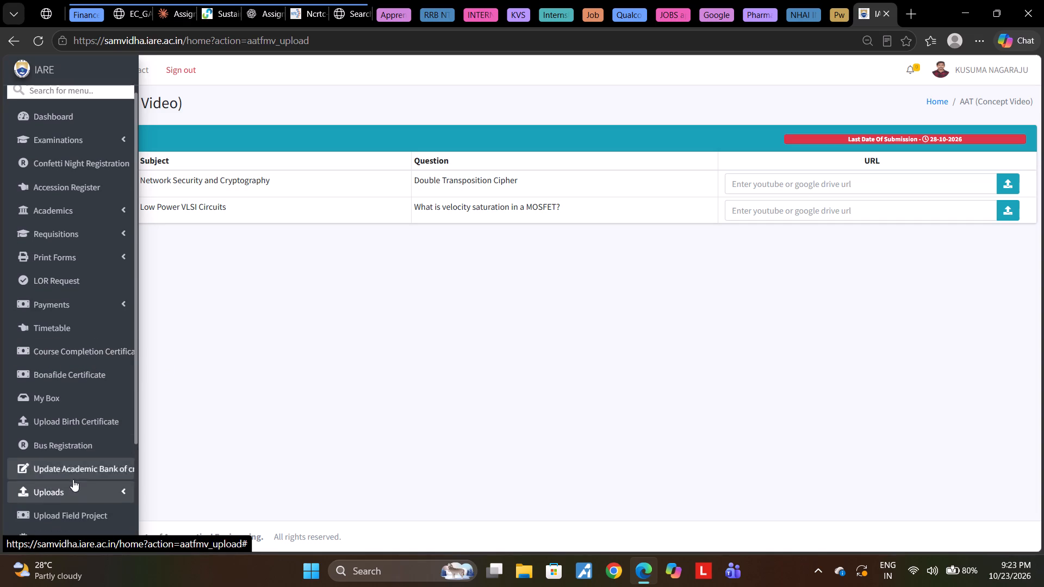
{"action": "scroll", "coordinate": [73, 479], "scroll_direction": "down", "scroll_amount": 2}
{"action": "left_click", "coordinate": [74, 373]}
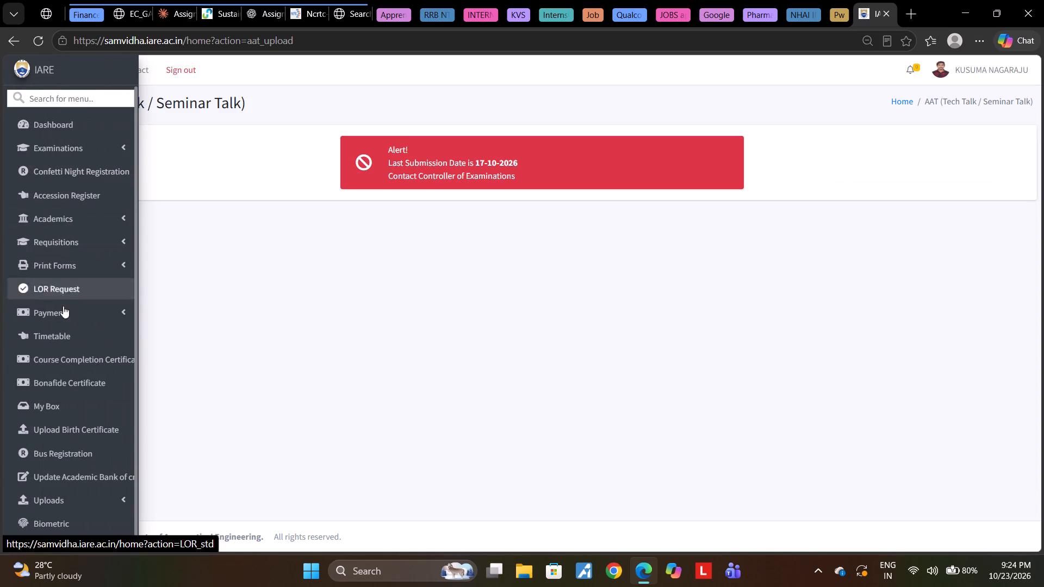
Go to the portal's AAT-I upload page listing the ASSIGNMENT-I courses.
{"action": "scroll", "coordinate": [67, 377], "scroll_direction": "down", "scroll_amount": 4}
{"action": "left_click", "coordinate": [91, 475]}
{"action": "scroll", "coordinate": [64, 437], "scroll_direction": "down", "scroll_amount": 4}
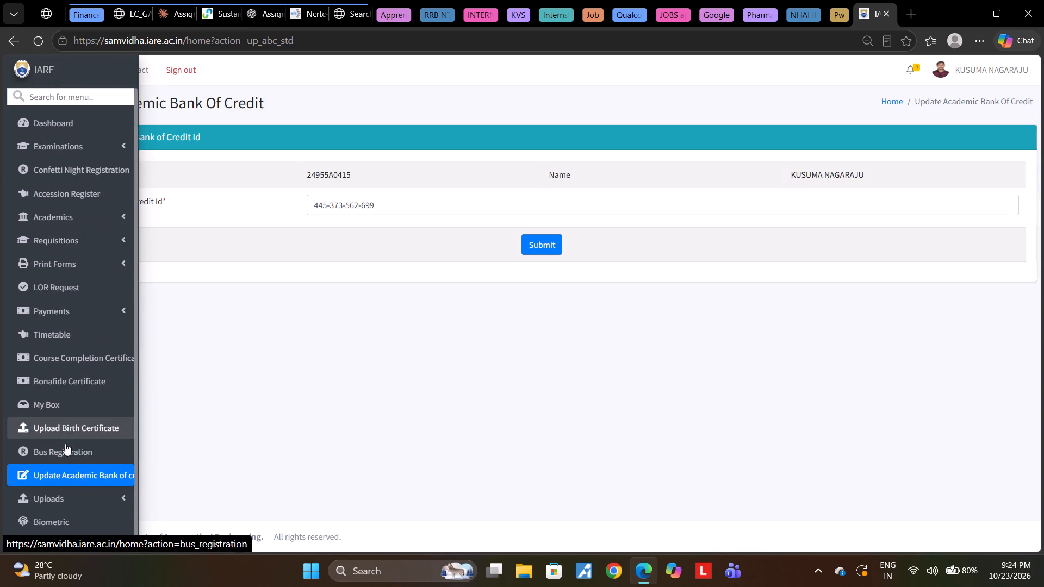
{"action": "left_click", "coordinate": [78, 488]}
{"action": "scroll", "coordinate": [79, 487], "scroll_direction": "down", "scroll_amount": 4}
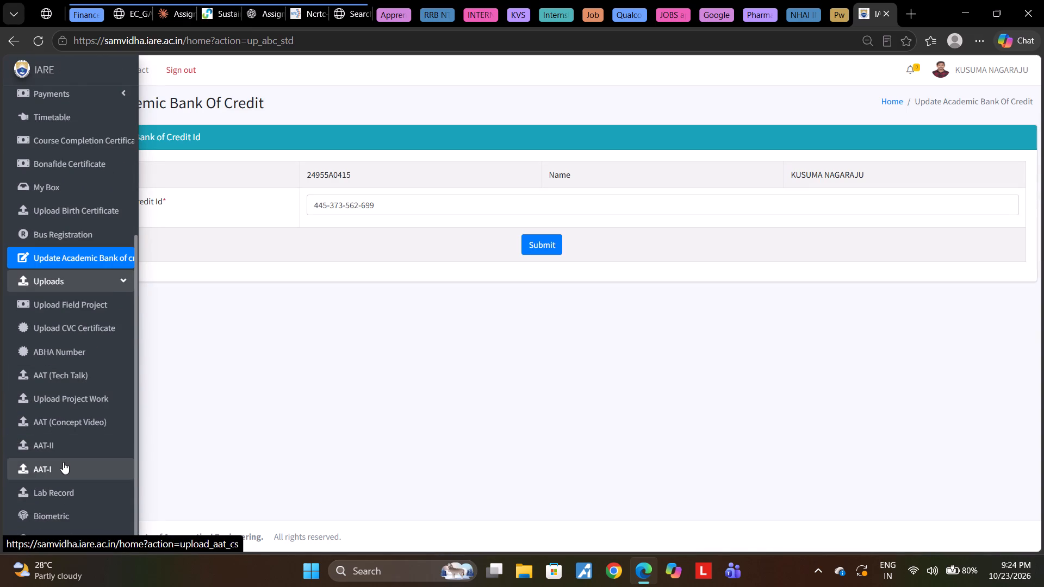
{"action": "left_click", "coordinate": [63, 463]}
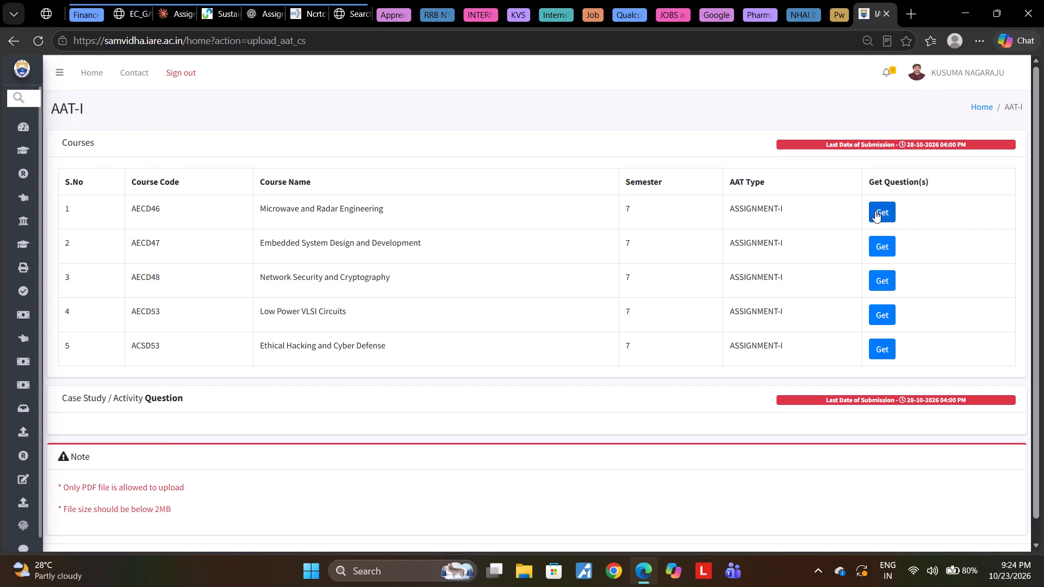
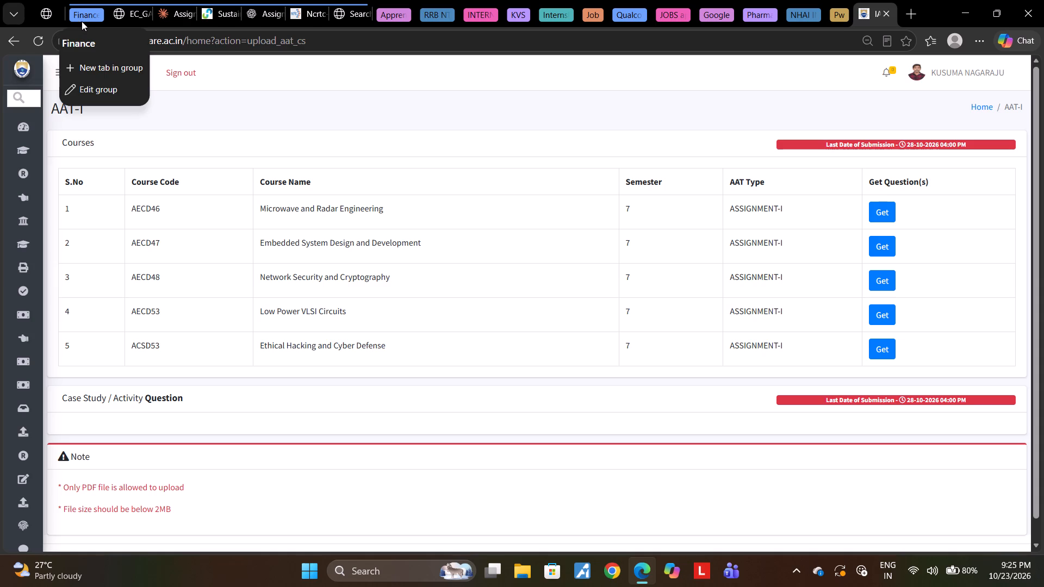
Look through the Documents folder in File Explorer for an earlier assignment file.
{"action": "left_click", "coordinate": [370, 586]}
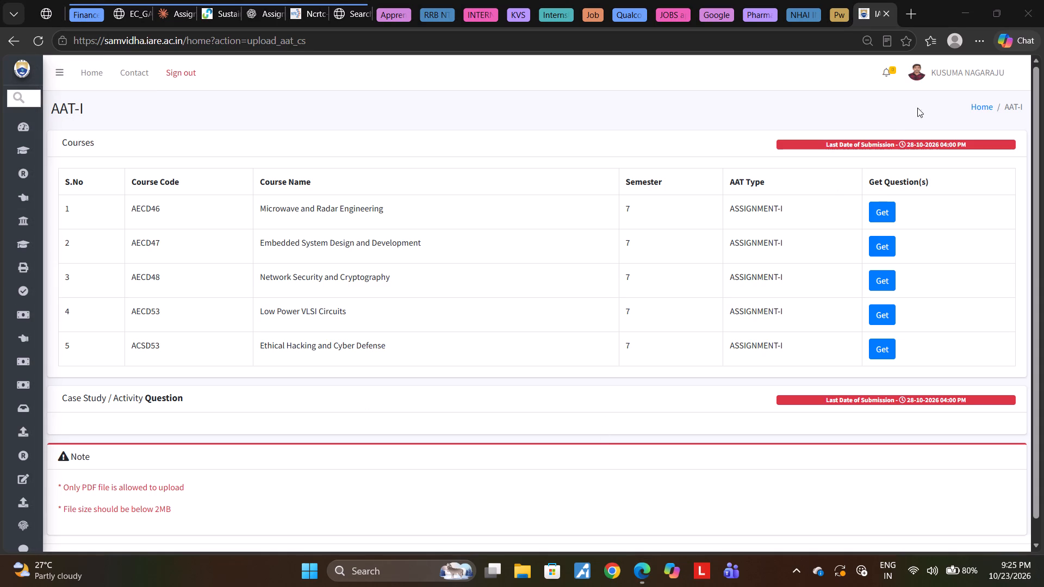
{"action": "left_click", "coordinate": [523, 574]}
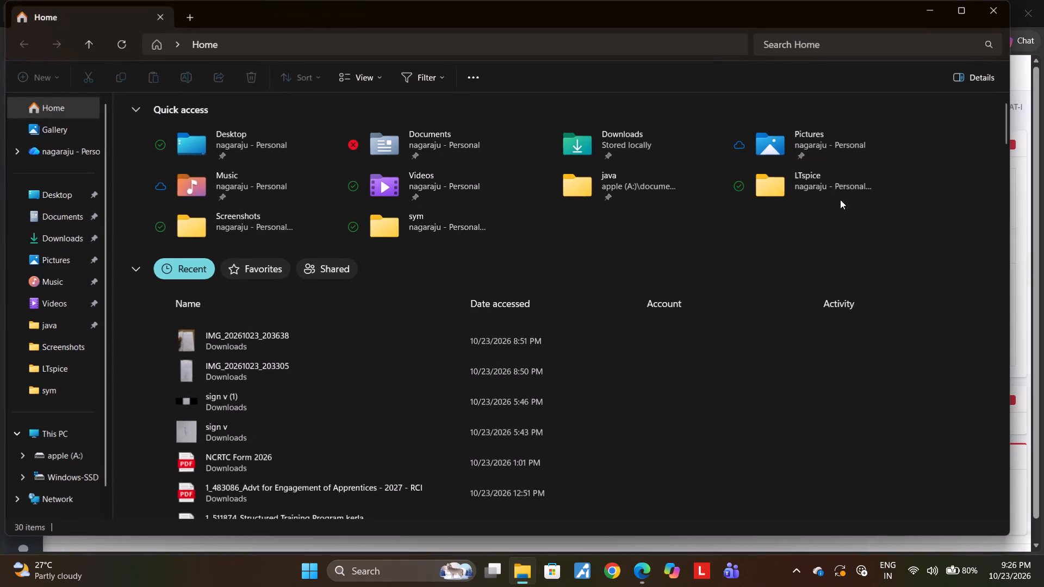
{"action": "double_click", "coordinate": [55, 216]}
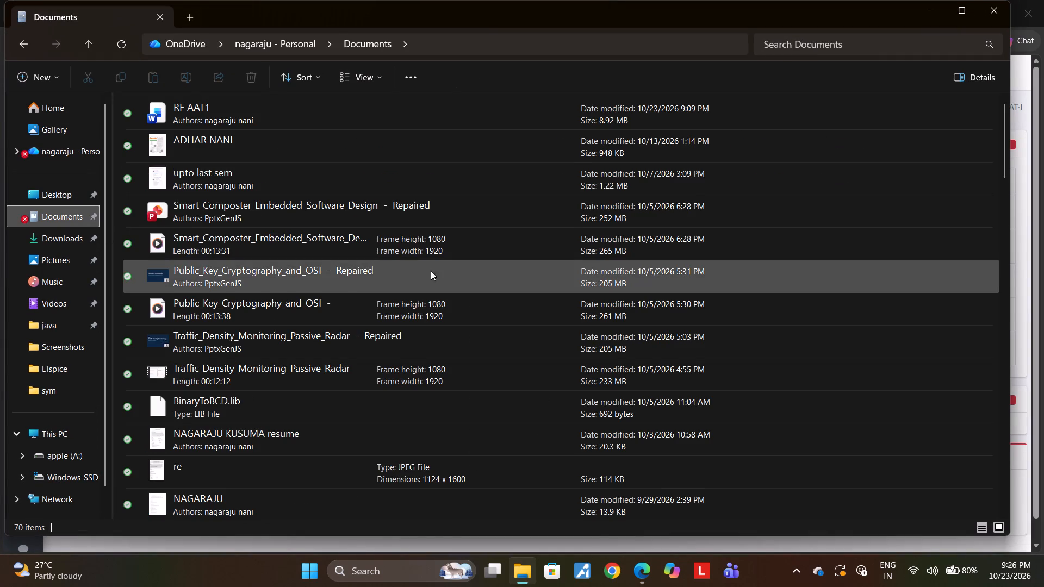
{"action": "scroll", "coordinate": [307, 176], "scroll_direction": "down", "scroll_amount": 3}
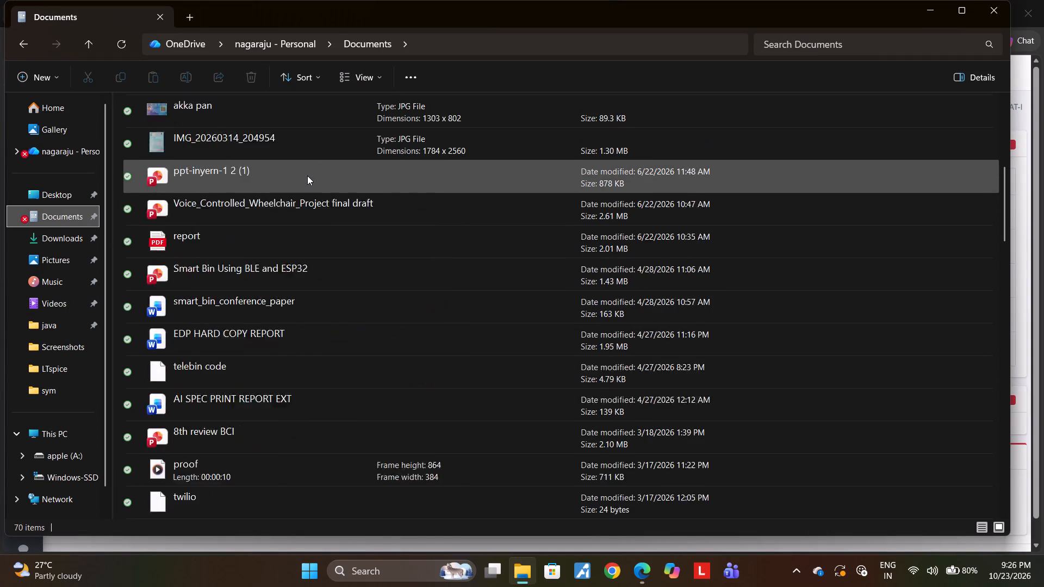
{"action": "scroll", "coordinate": [307, 176], "scroll_direction": "down", "scroll_amount": 4}
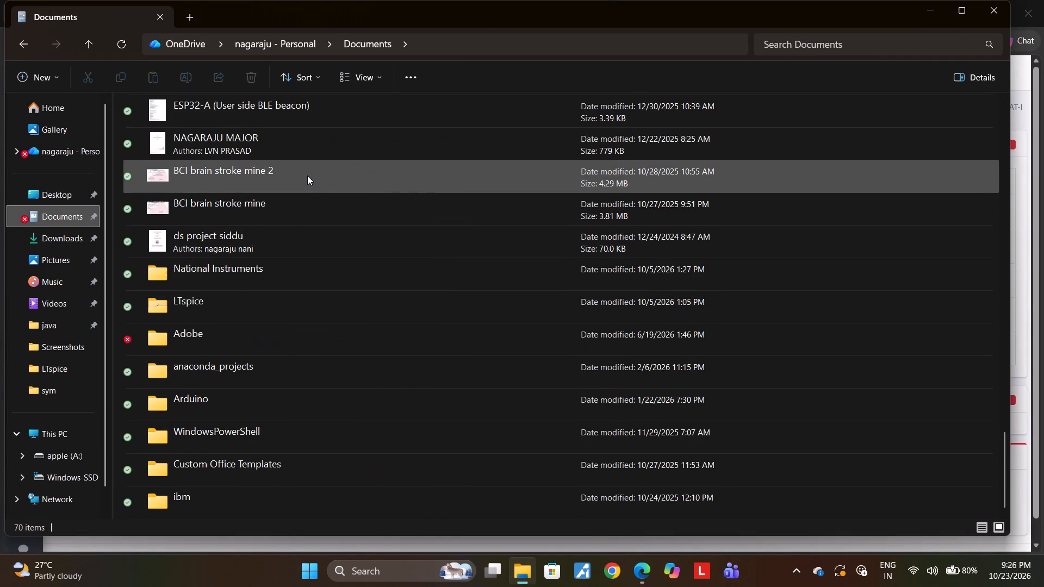
{"action": "scroll", "coordinate": [307, 176], "scroll_direction": "up", "scroll_amount": 2}
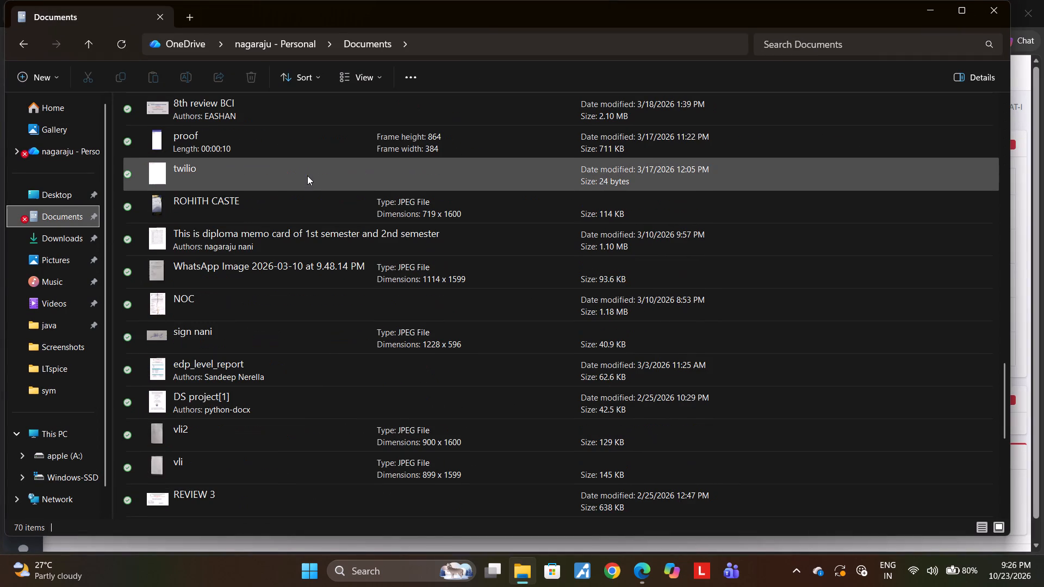
{"action": "scroll", "coordinate": [307, 176], "scroll_direction": "up", "scroll_amount": 1}
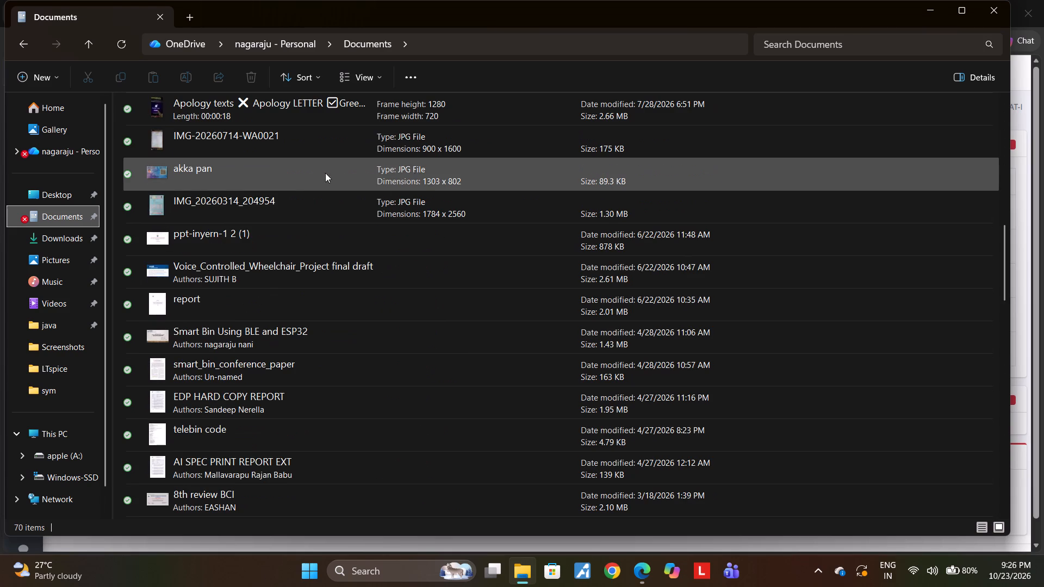
Browse the Downloads folder, search it for ASSIGN, and look through the matching files.
{"action": "left_click", "coordinate": [66, 231]}
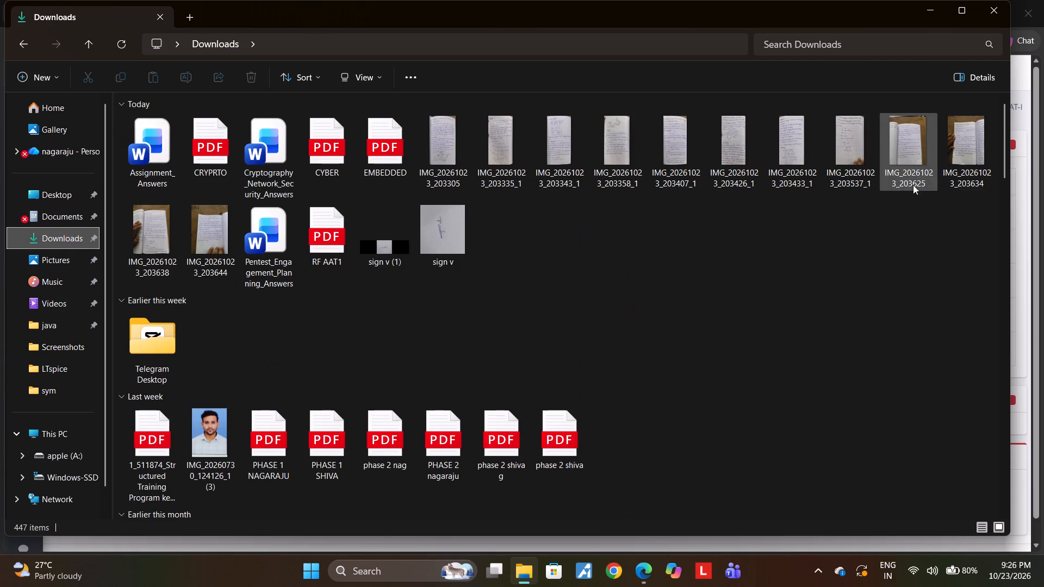
{"action": "left_click_drag", "start_coordinate": [1005, 133], "coordinate": [992, 211]}
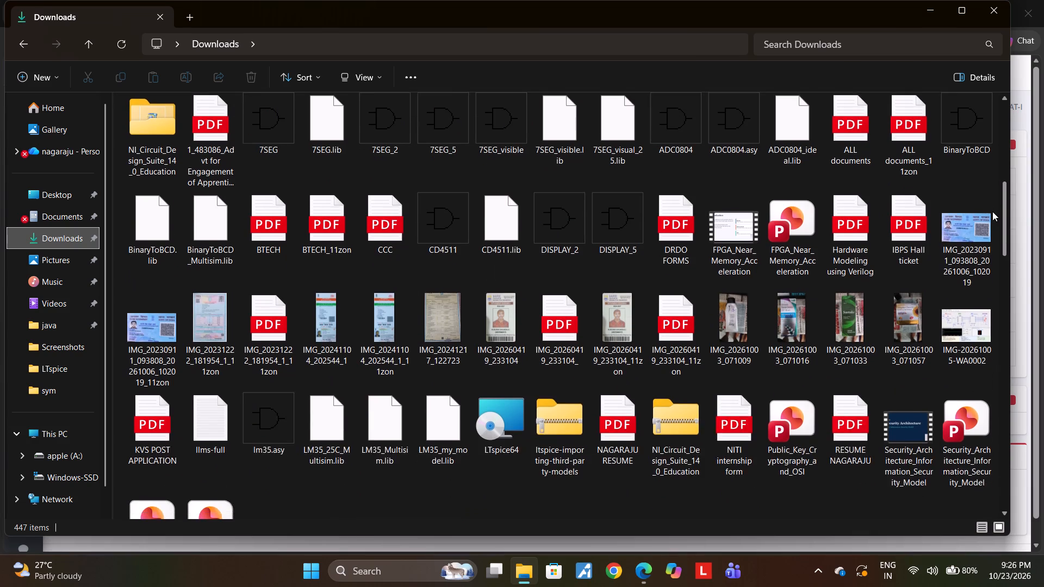
{"action": "left_click_drag", "start_coordinate": [992, 211], "coordinate": [982, 249]}
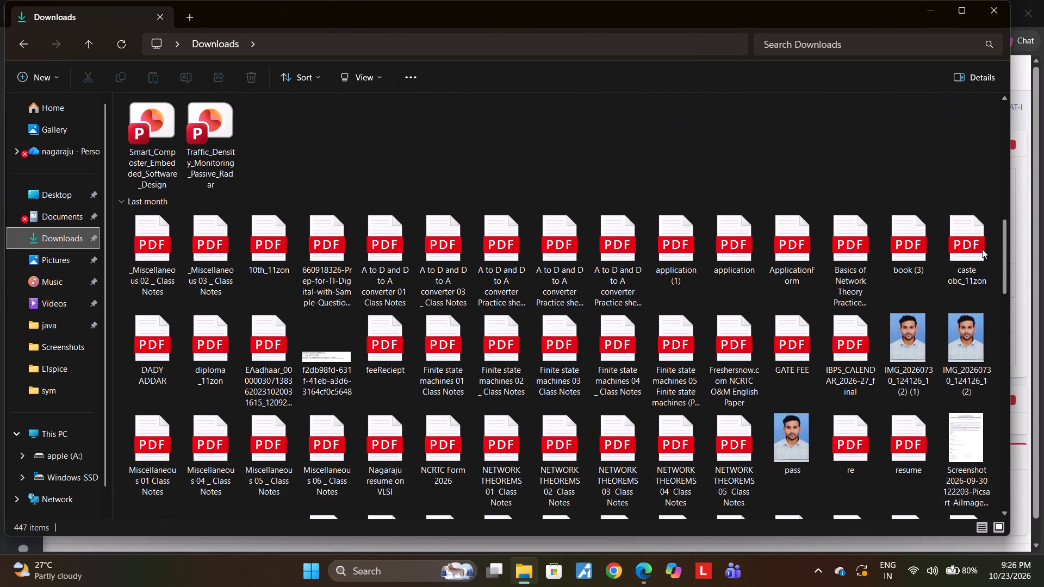
{"action": "left_click_drag", "start_coordinate": [982, 249], "coordinate": [980, 257]}
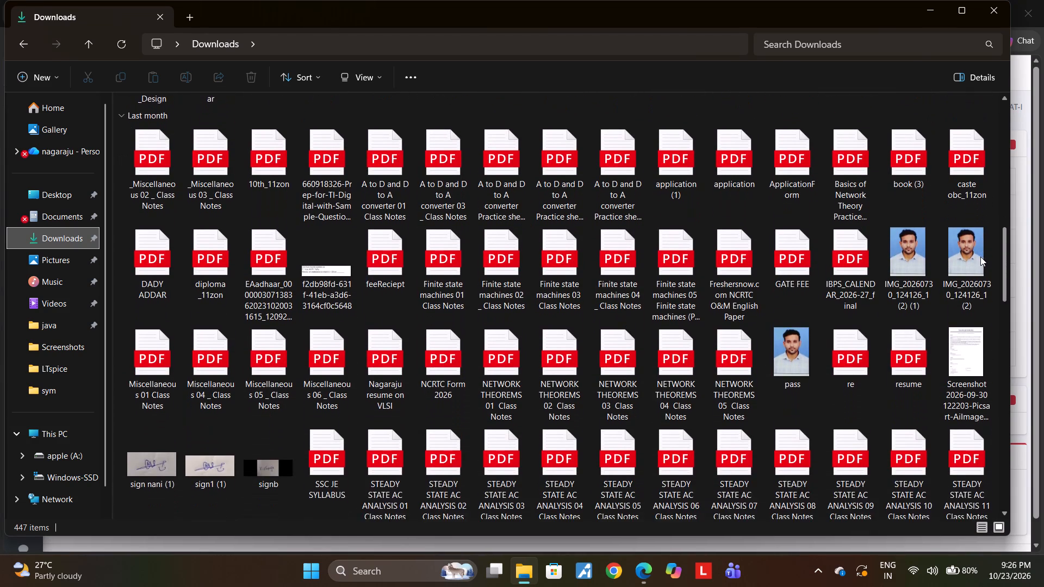
{"action": "left_click_drag", "start_coordinate": [980, 257], "coordinate": [974, 283]}
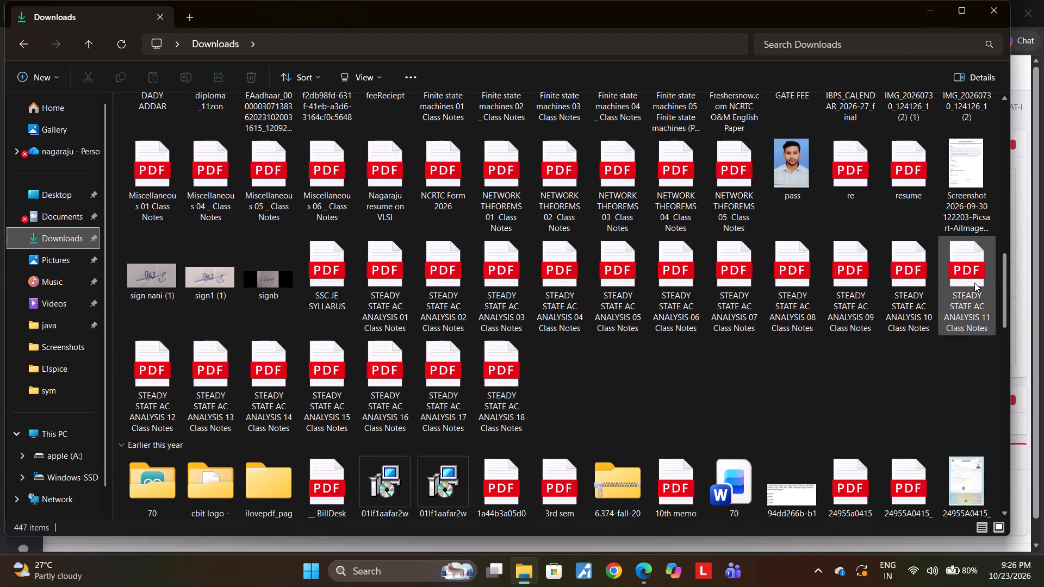
{"action": "left_click", "coordinate": [856, 52]}
{"action": "type", "text": "ASSIGN"}
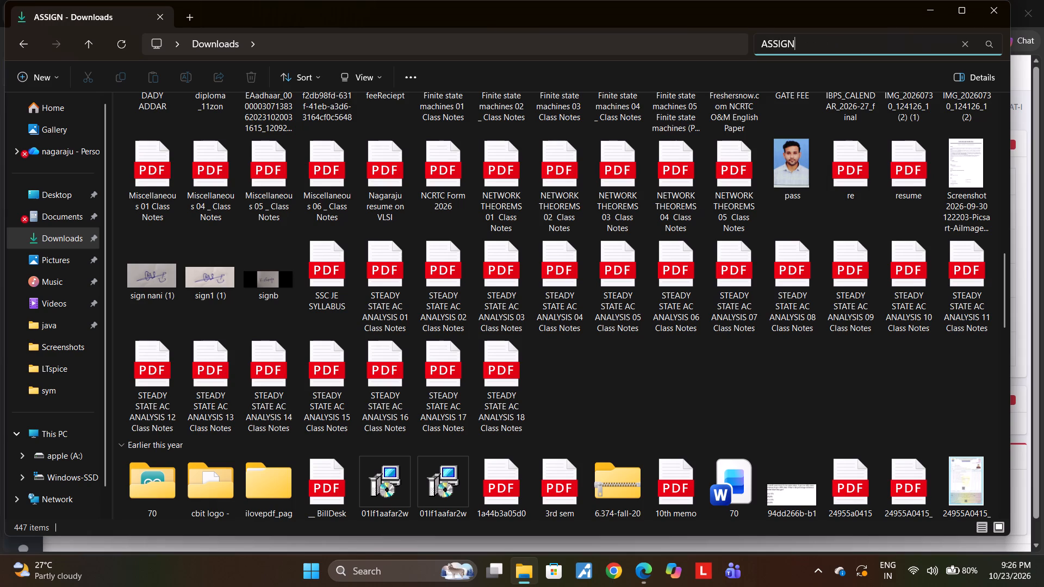
{"action": "key", "text": "Return"}
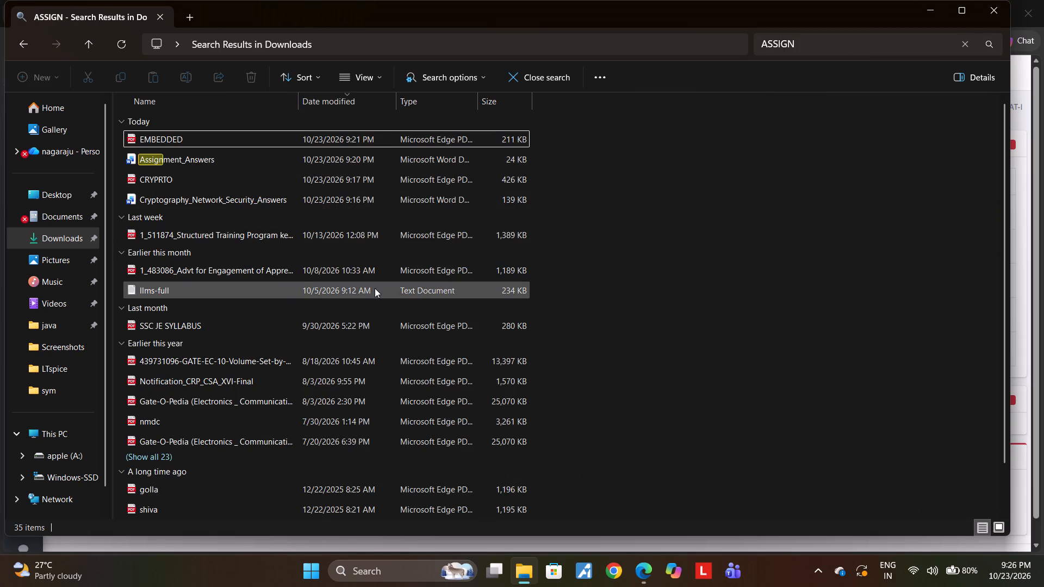
{"action": "scroll", "coordinate": [376, 288], "scroll_direction": "down", "scroll_amount": 4}
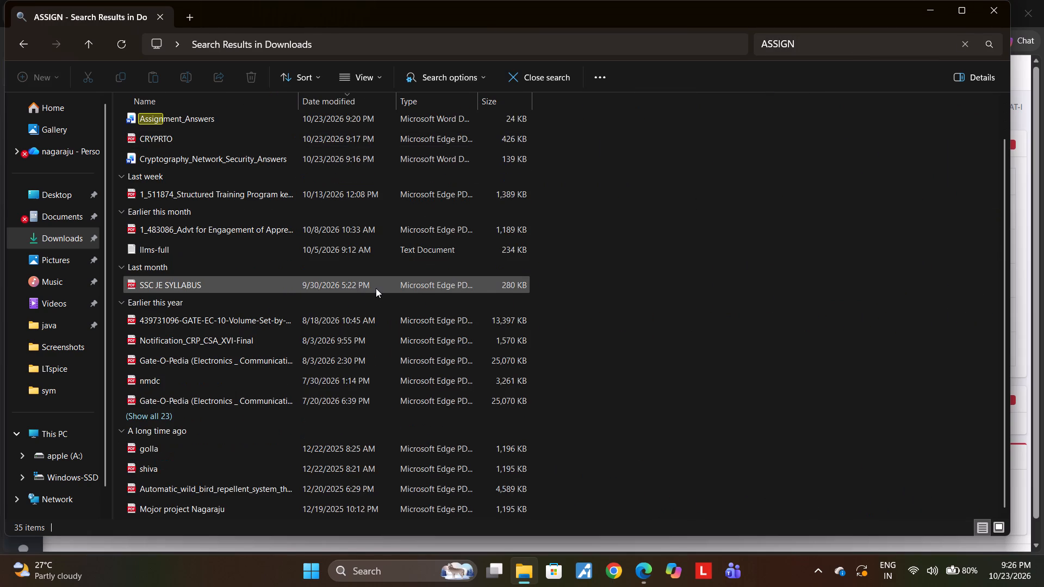
{"action": "scroll", "coordinate": [376, 288], "scroll_direction": "down", "scroll_amount": 1}
Open the shiva PDF from the search results, skim its title page and contents, and close it.
{"action": "double_click", "coordinate": [257, 463]}
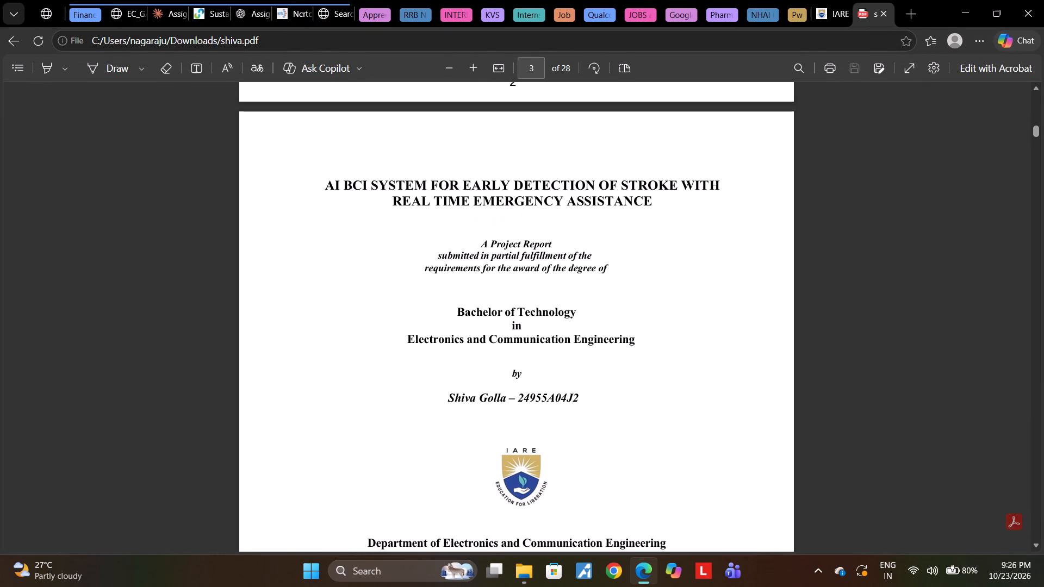
{"action": "scroll", "coordinate": [554, 350], "scroll_direction": "down", "scroll_amount": 1}
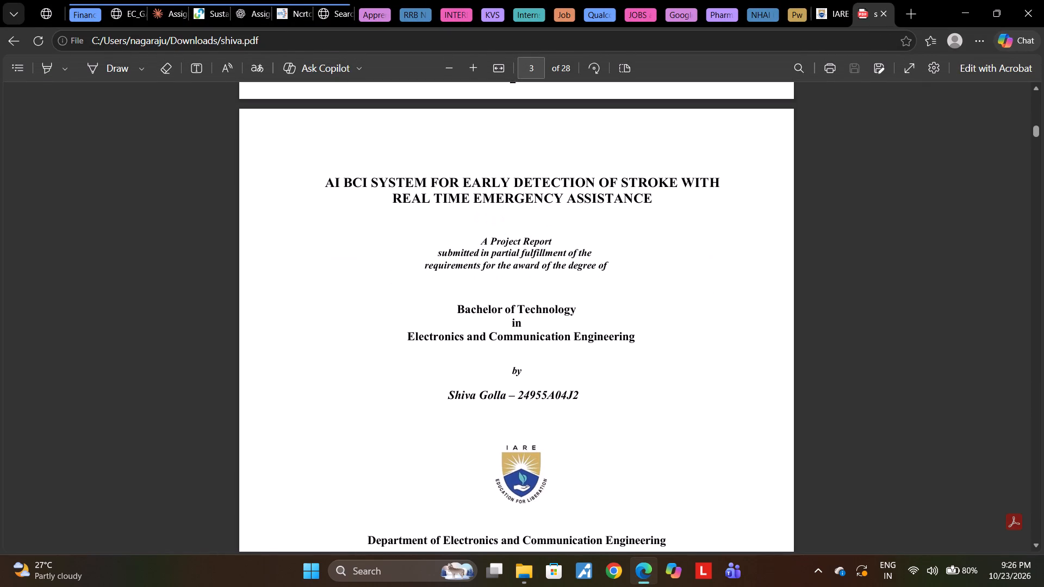
{"action": "scroll", "coordinate": [555, 349], "scroll_direction": "down", "scroll_amount": 2}
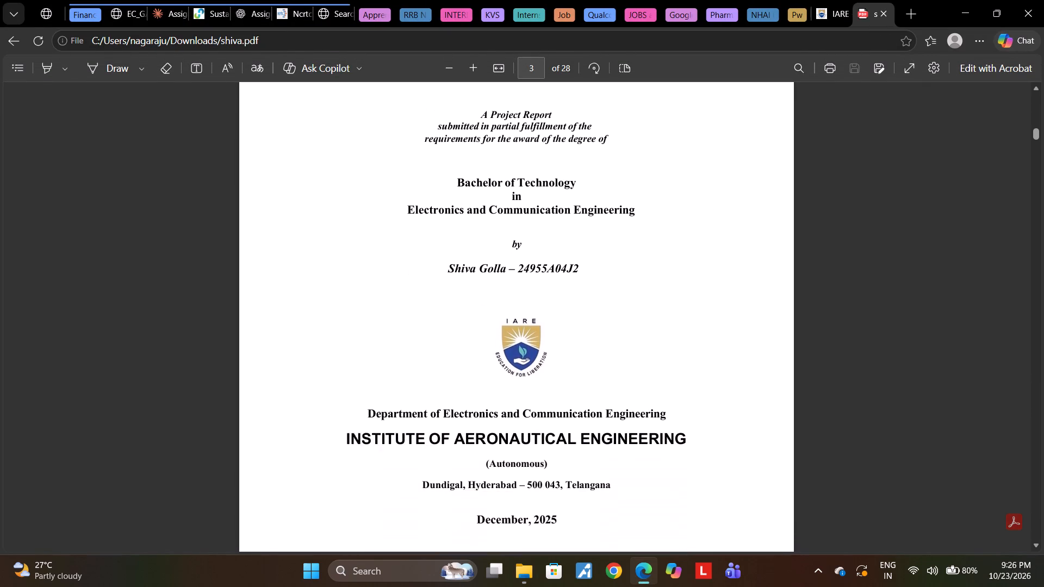
{"action": "scroll", "coordinate": [555, 349], "scroll_direction": "down", "scroll_amount": 10}
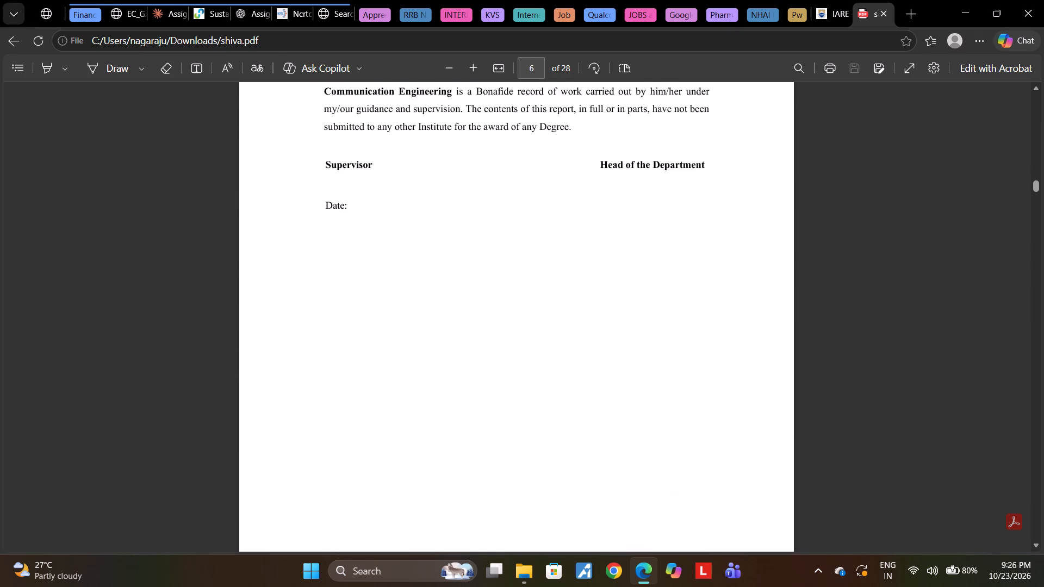
{"action": "scroll", "coordinate": [555, 349], "scroll_direction": "down", "scroll_amount": 9}
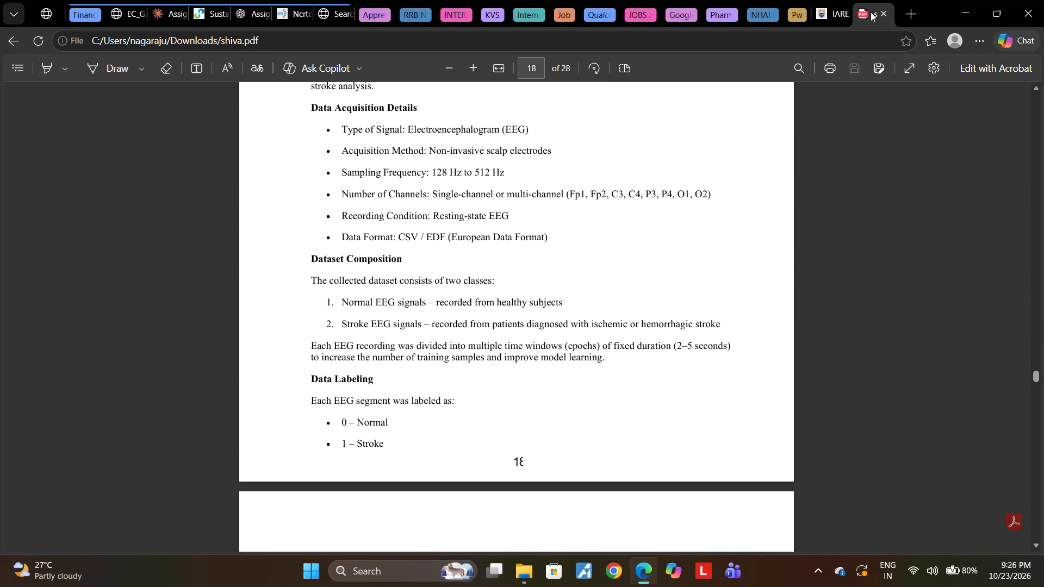
{"action": "left_click", "coordinate": [884, 9]}
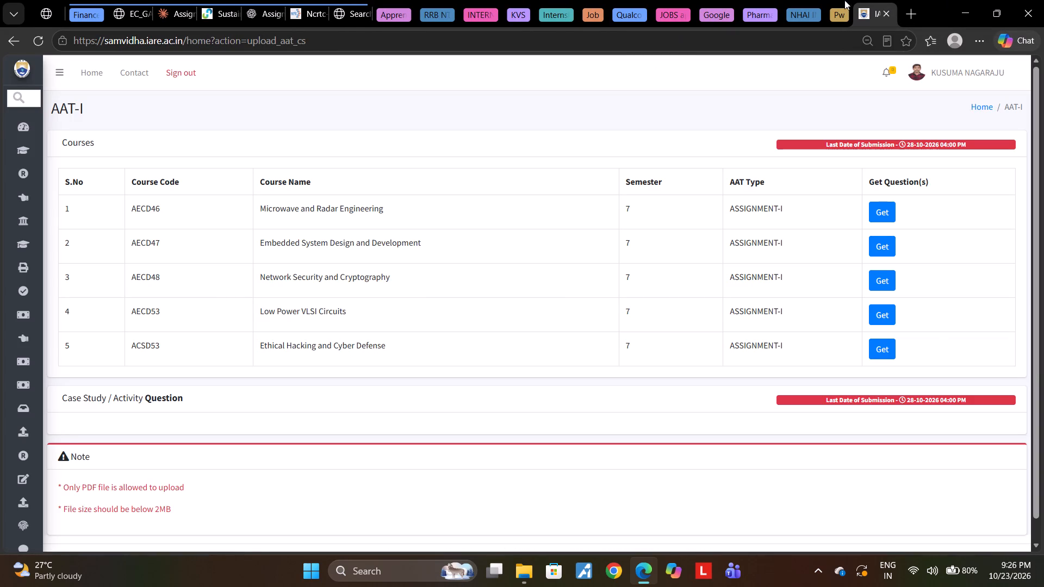
Return to the full Downloads folder in File Explorer and open the DSIP ASSIGNMENT PDF.
{"action": "left_click", "coordinate": [530, 578]}
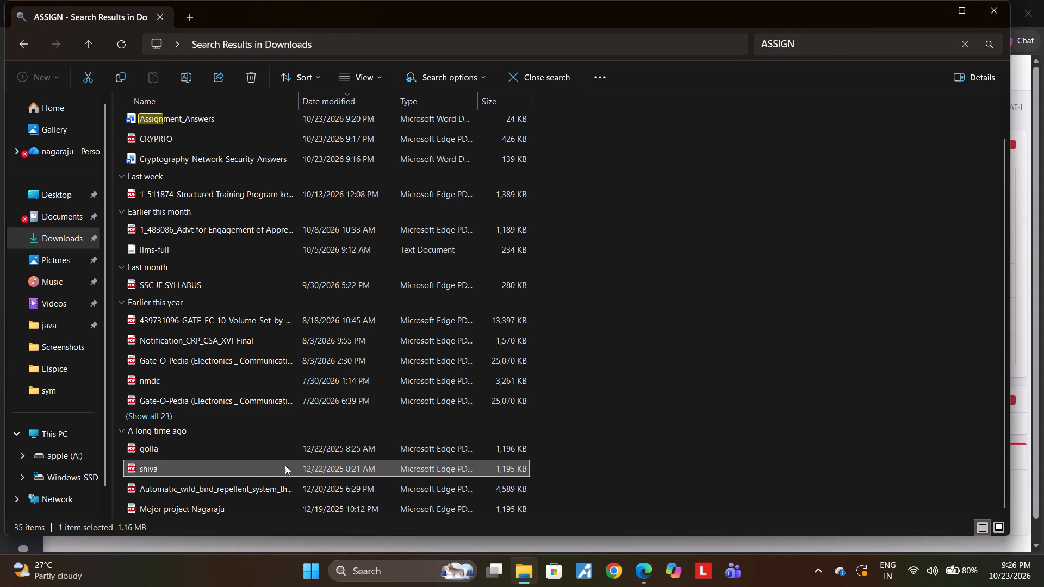
{"action": "scroll", "coordinate": [296, 452], "scroll_direction": "down", "scroll_amount": 1}
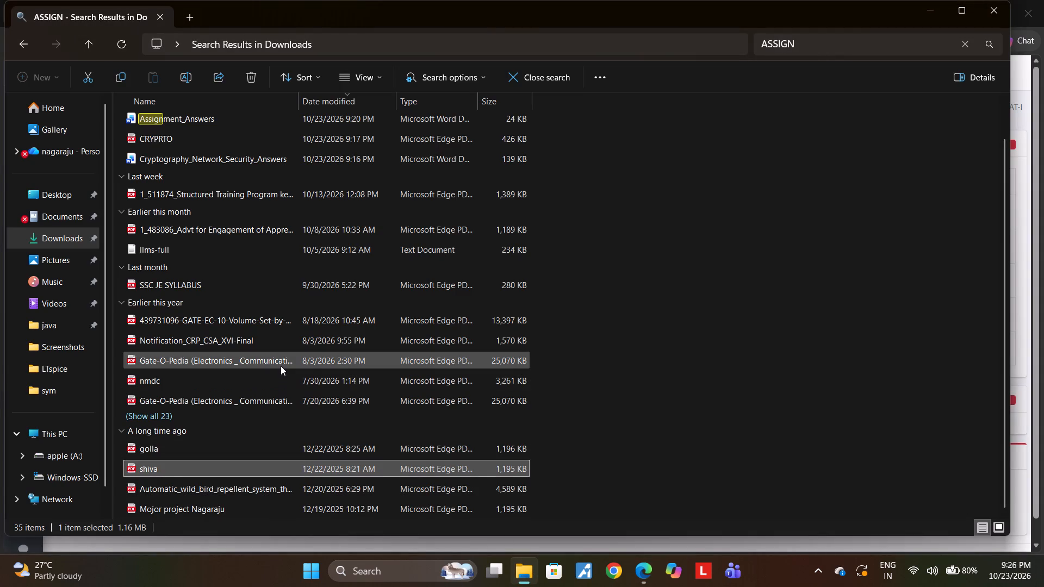
{"action": "key", "text": "BackSpace"}
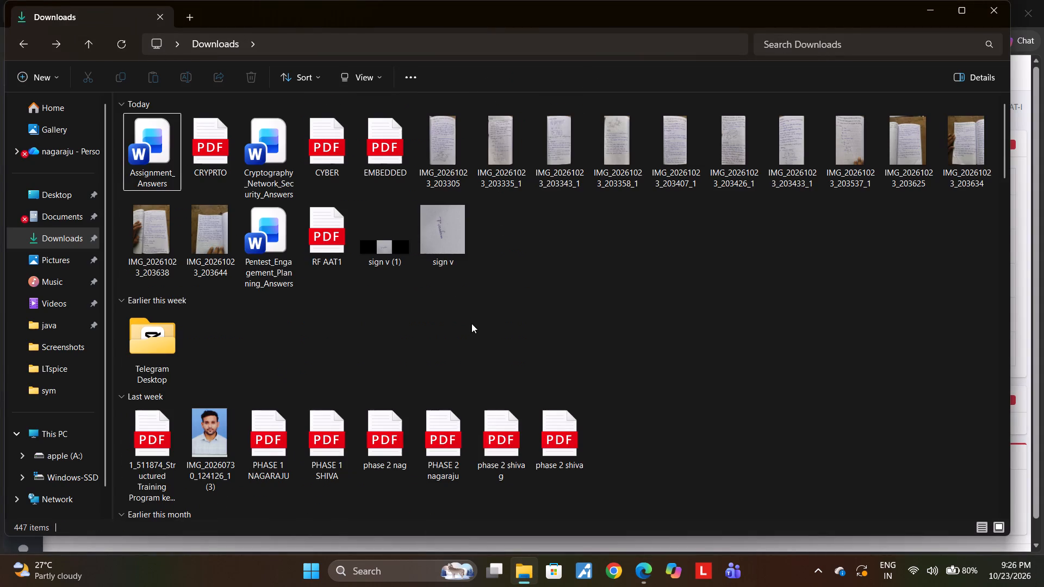
{"action": "left_click", "coordinate": [711, 367]}
{"action": "left_click_drag", "start_coordinate": [1005, 138], "coordinate": [1004, 154]}
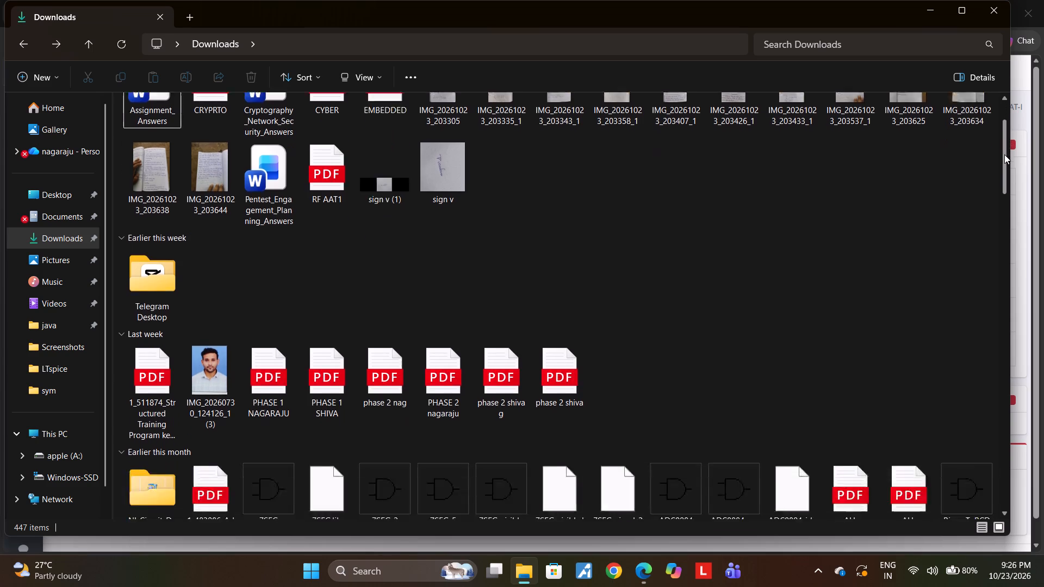
{"action": "left_click_drag", "start_coordinate": [1004, 154], "coordinate": [994, 265]}
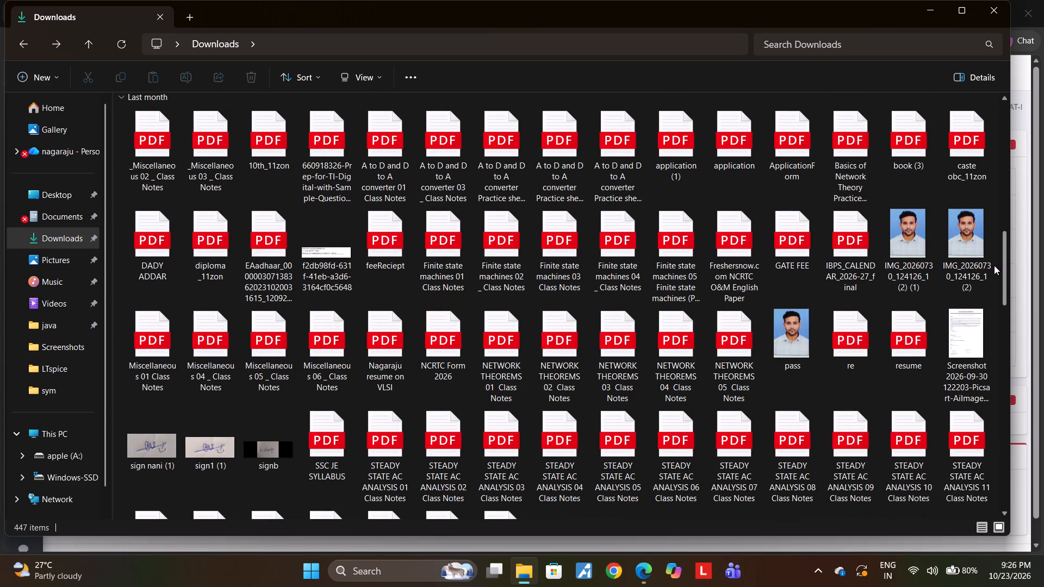
{"action": "left_click_drag", "start_coordinate": [994, 265], "coordinate": [981, 323]}
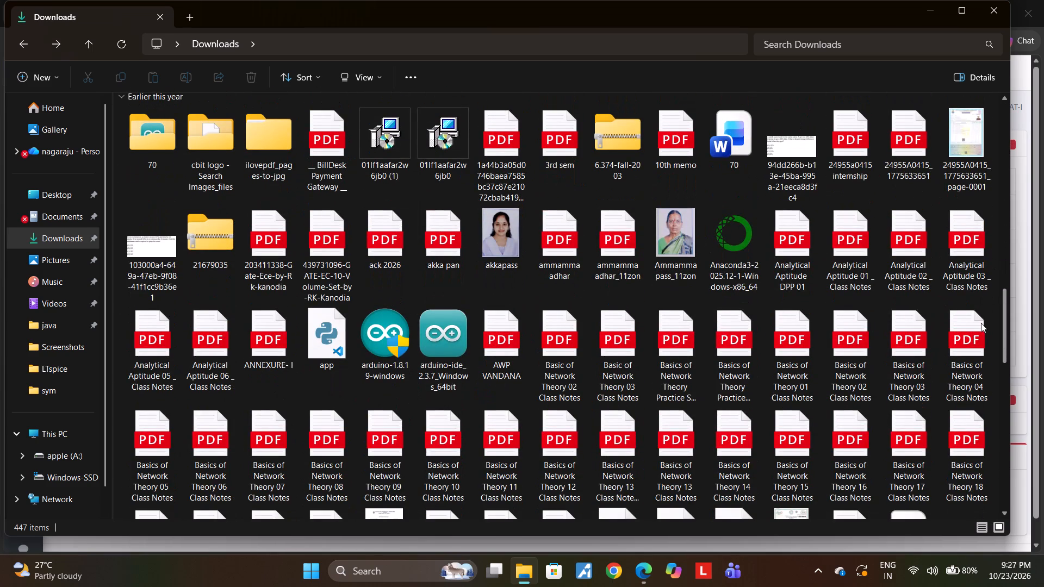
{"action": "left_click_drag", "start_coordinate": [981, 323], "coordinate": [981, 386]}
{"action": "left_click", "coordinate": [440, 254]}
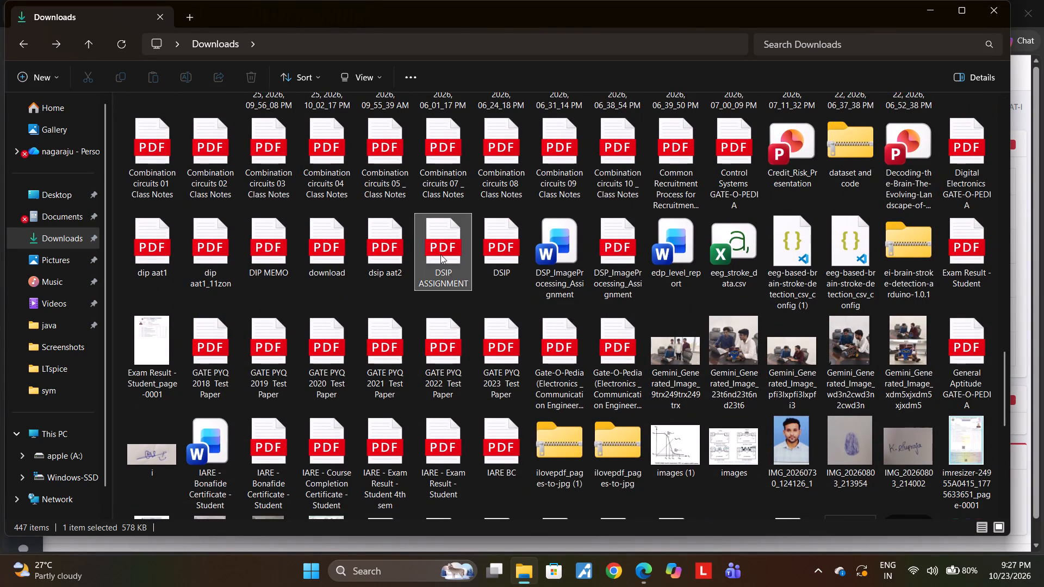
{"action": "left_click", "coordinate": [440, 254]}
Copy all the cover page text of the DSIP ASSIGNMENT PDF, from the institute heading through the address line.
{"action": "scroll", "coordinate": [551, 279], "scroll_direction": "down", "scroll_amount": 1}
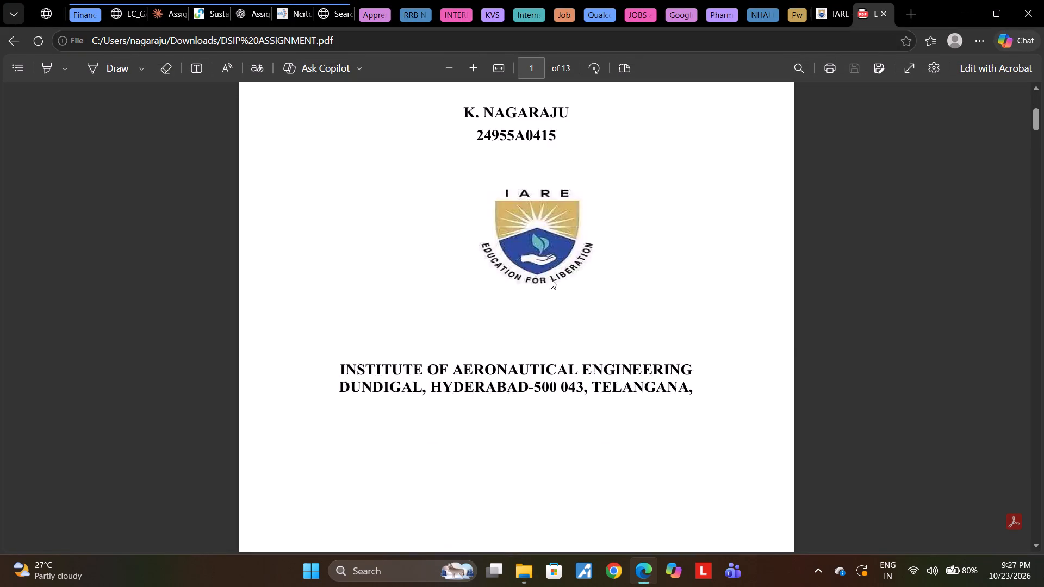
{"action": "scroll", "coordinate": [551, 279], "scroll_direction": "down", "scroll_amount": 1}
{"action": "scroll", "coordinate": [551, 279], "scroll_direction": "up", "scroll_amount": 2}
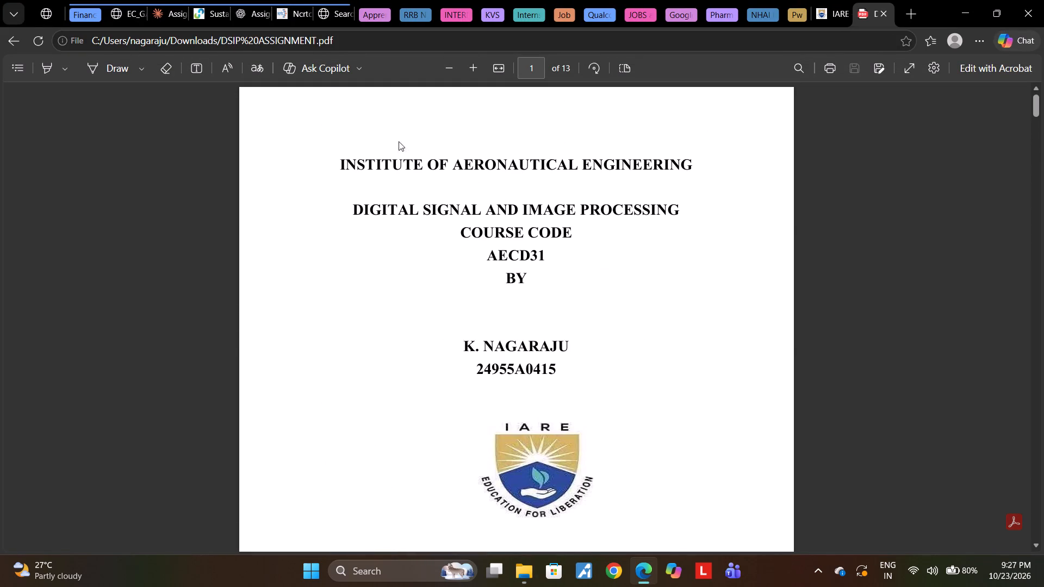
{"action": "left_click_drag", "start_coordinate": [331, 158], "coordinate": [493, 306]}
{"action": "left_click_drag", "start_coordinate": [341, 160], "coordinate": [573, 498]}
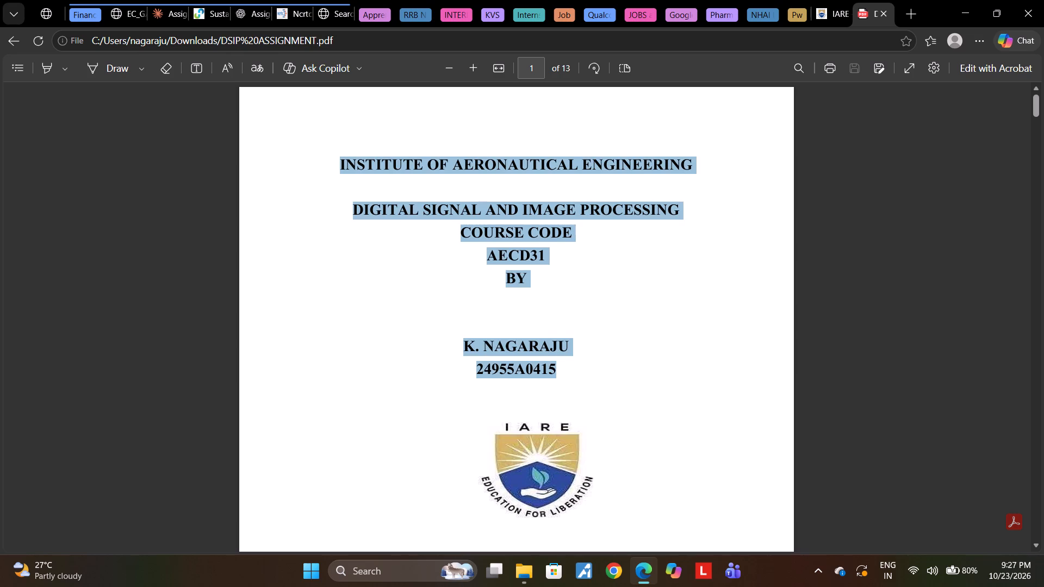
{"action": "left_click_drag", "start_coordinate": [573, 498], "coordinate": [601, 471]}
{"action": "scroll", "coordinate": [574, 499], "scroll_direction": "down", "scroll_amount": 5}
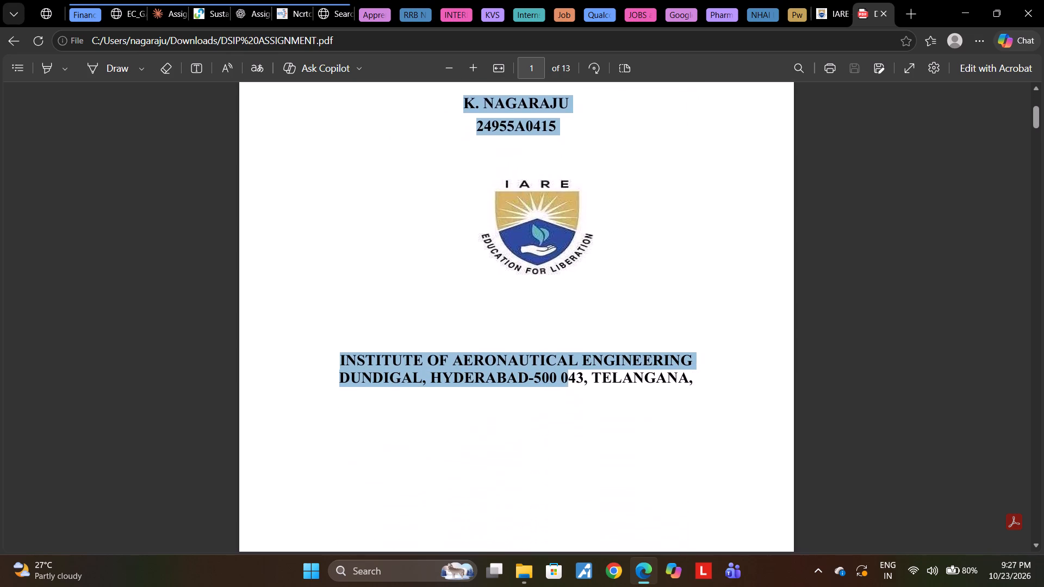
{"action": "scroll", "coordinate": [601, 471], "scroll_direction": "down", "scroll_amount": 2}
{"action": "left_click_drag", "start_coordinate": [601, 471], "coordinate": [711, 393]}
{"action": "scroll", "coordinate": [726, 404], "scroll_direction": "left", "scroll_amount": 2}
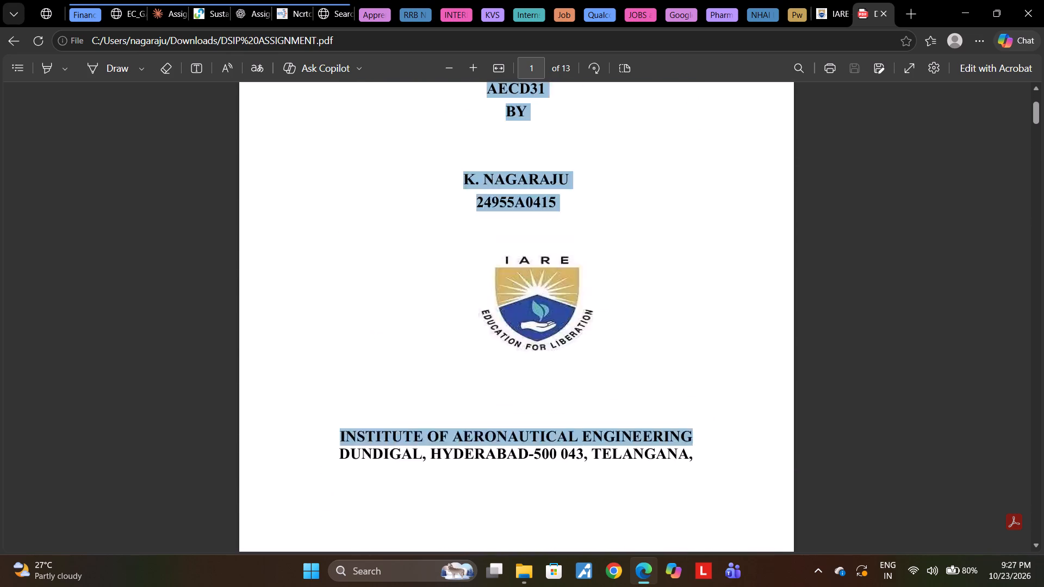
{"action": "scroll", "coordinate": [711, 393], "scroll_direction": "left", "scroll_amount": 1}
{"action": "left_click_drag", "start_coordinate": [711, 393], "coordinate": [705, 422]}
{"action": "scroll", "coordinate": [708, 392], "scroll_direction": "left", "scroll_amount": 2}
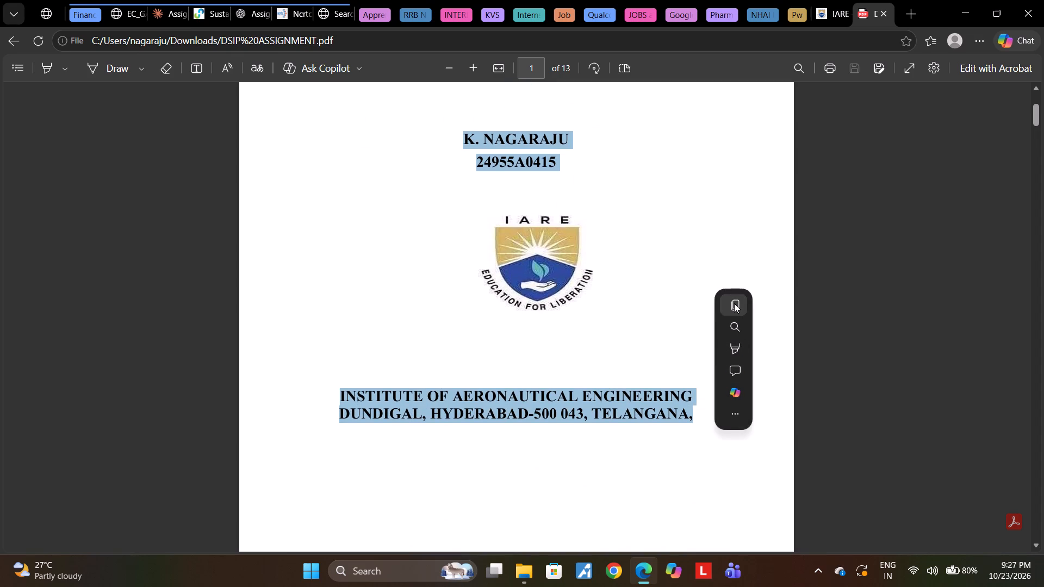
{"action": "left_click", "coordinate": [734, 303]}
Open Assignment_Answers in Word and add an empty line above the first heading, Quantum Accelerated Embedded AI for Smart Edge Devices.
{"action": "left_click", "coordinate": [401, 570]}
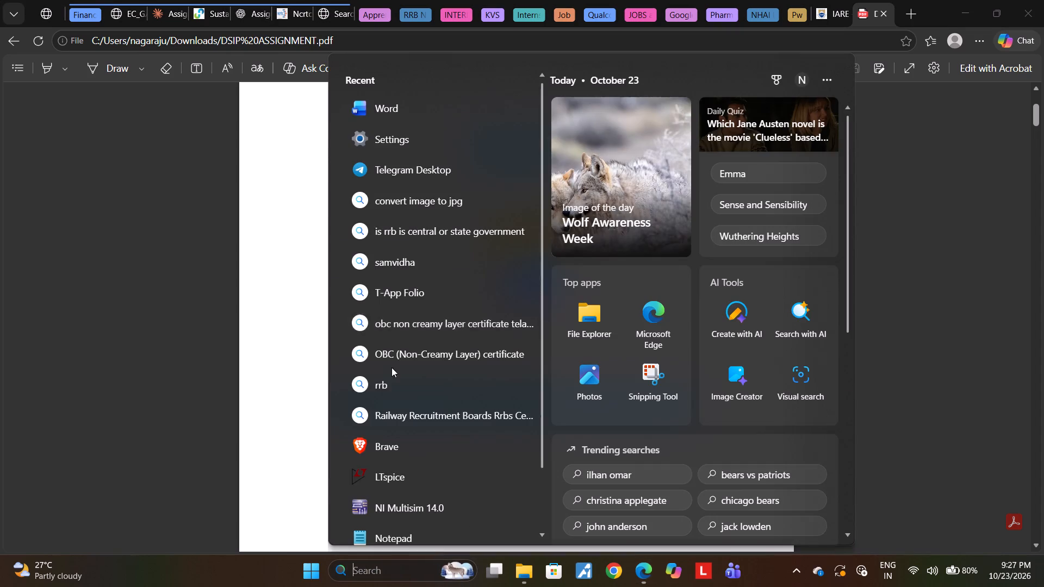
{"action": "left_click", "coordinate": [408, 105]}
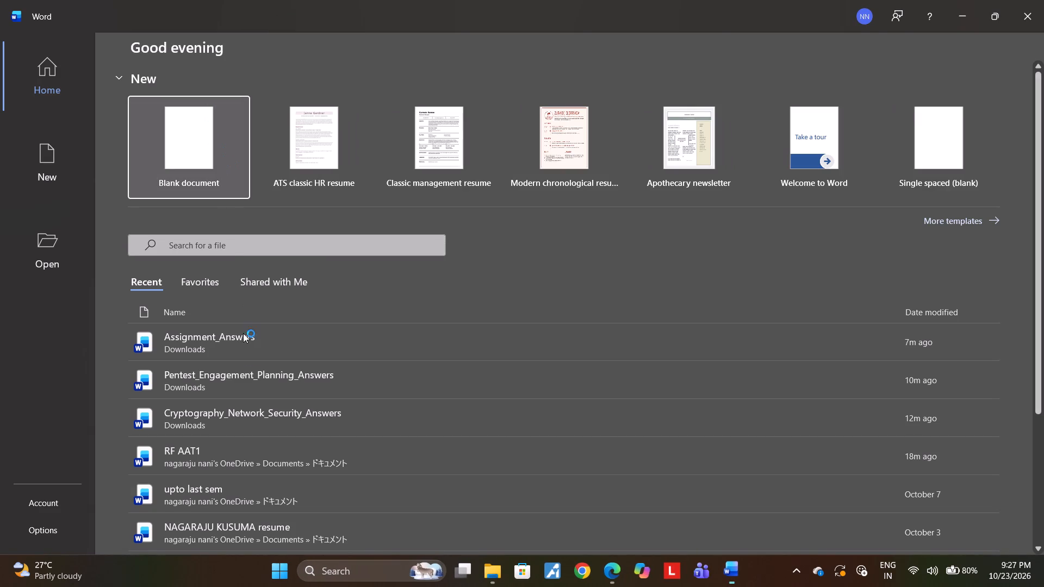
{"action": "double_click", "coordinate": [273, 342]}
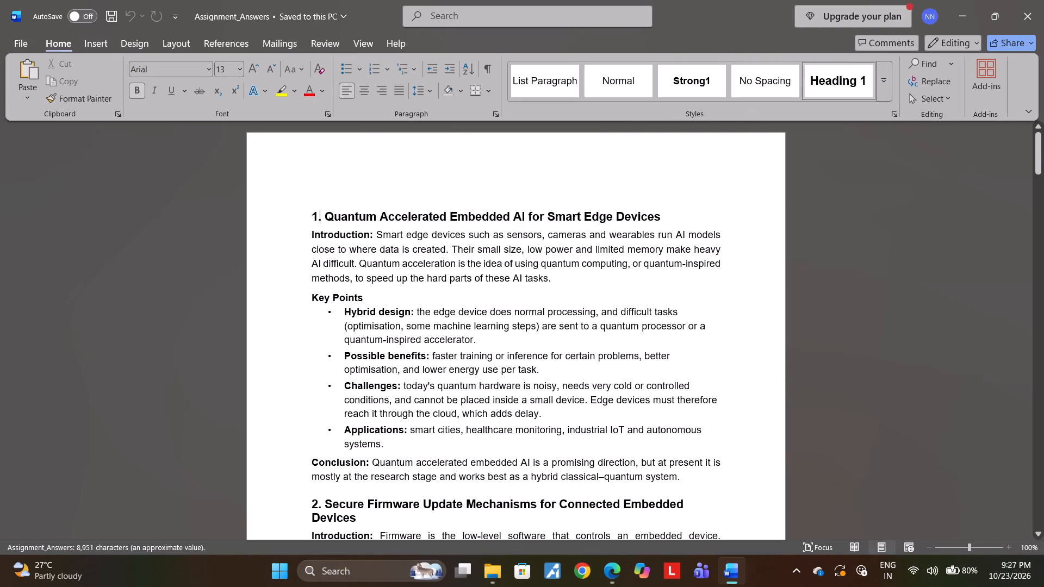
{"action": "left_click", "coordinate": [327, 192]}
{"action": "left_click", "coordinate": [311, 209]}
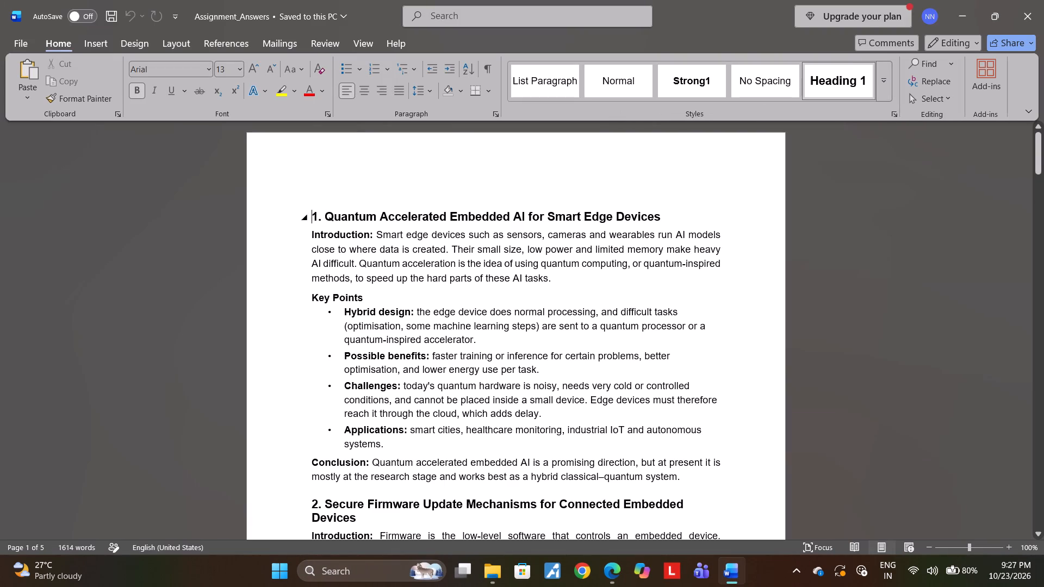
{"action": "key", "text": "Return"}
{"action": "key", "text": "Up"}
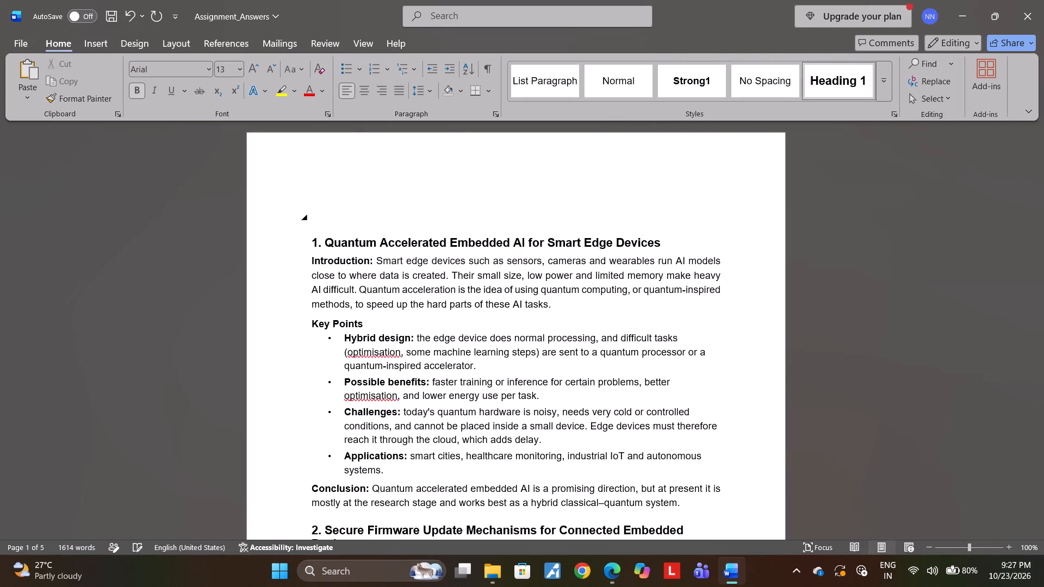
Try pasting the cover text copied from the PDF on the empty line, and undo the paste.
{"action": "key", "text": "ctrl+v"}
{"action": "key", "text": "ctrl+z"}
Open the DSP_ImageProcessing_Assignment Word document from Downloads and copy its entire cover page, including the logo.
{"action": "left_click", "coordinate": [618, 573]}
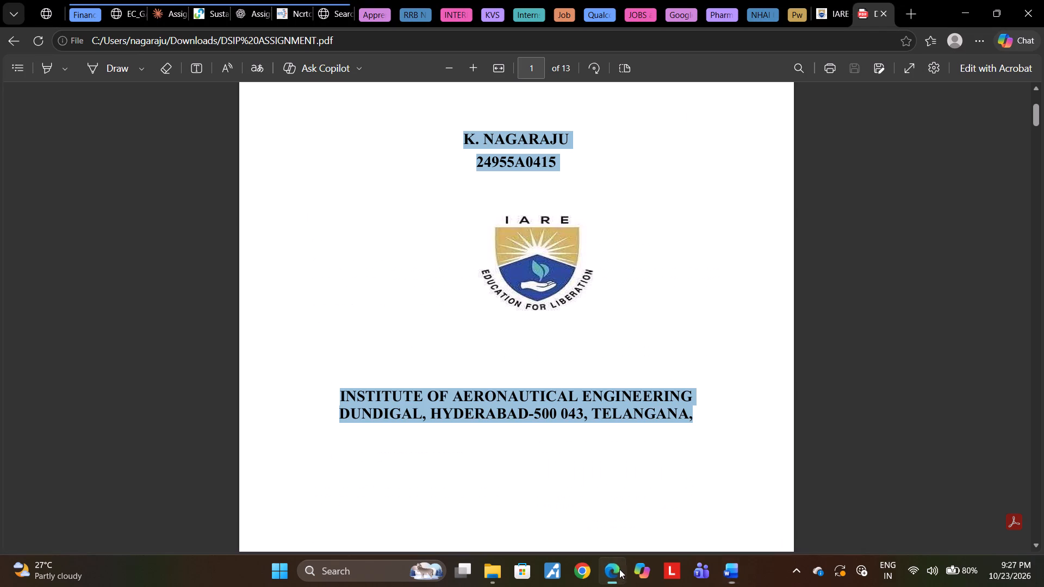
{"action": "left_click", "coordinate": [497, 582]}
{"action": "double_click", "coordinate": [568, 284]}
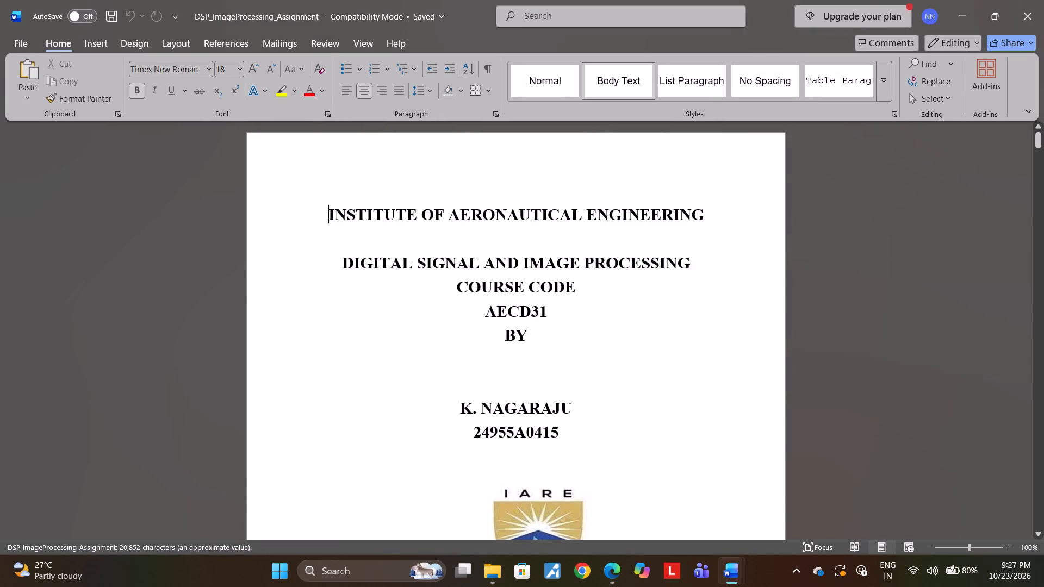
{"action": "left_click_drag", "start_coordinate": [327, 208], "coordinate": [556, 241]}
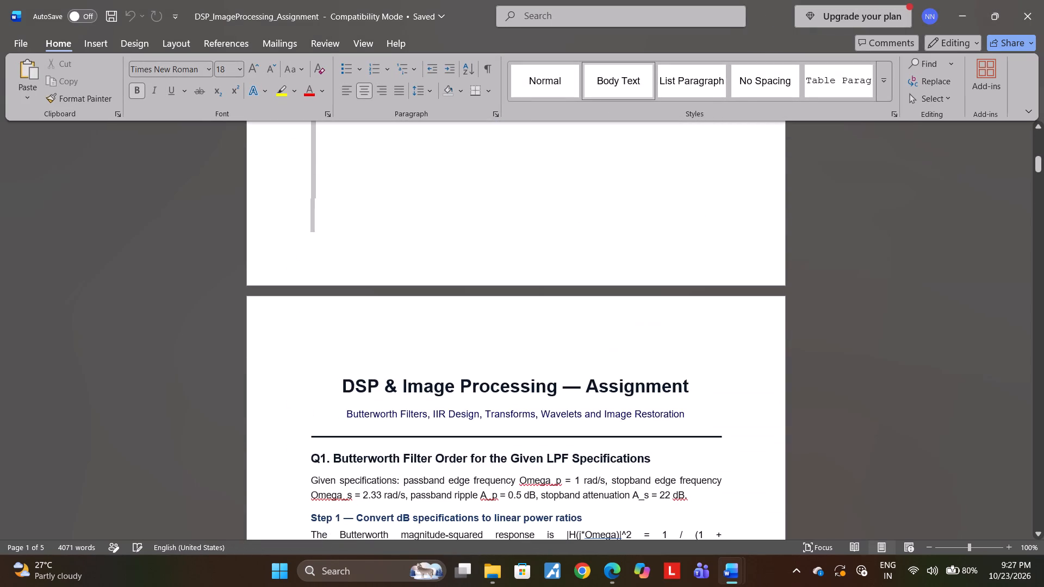
{"action": "left_click_drag", "start_coordinate": [556, 241], "coordinate": [556, 265]}
{"action": "key", "text": "ctrl+c"}
{"action": "key", "text": "ctrl+c"}
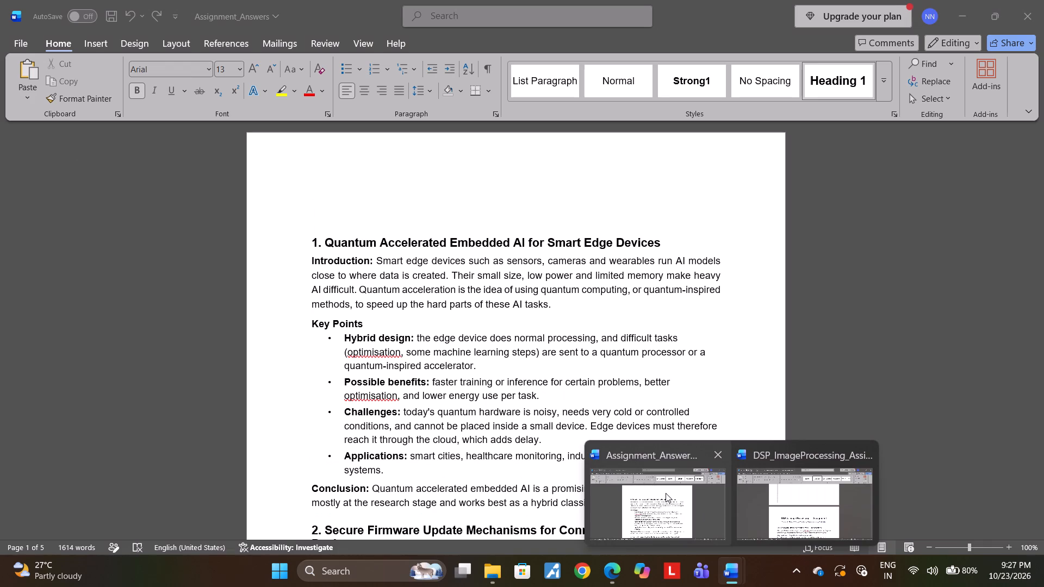
Paste the cover page at the start of Assignment_Answers and delete the surplus blank lines before the first question.
{"action": "left_click", "coordinate": [666, 493]}
{"action": "key", "text": "ctrl+v"}
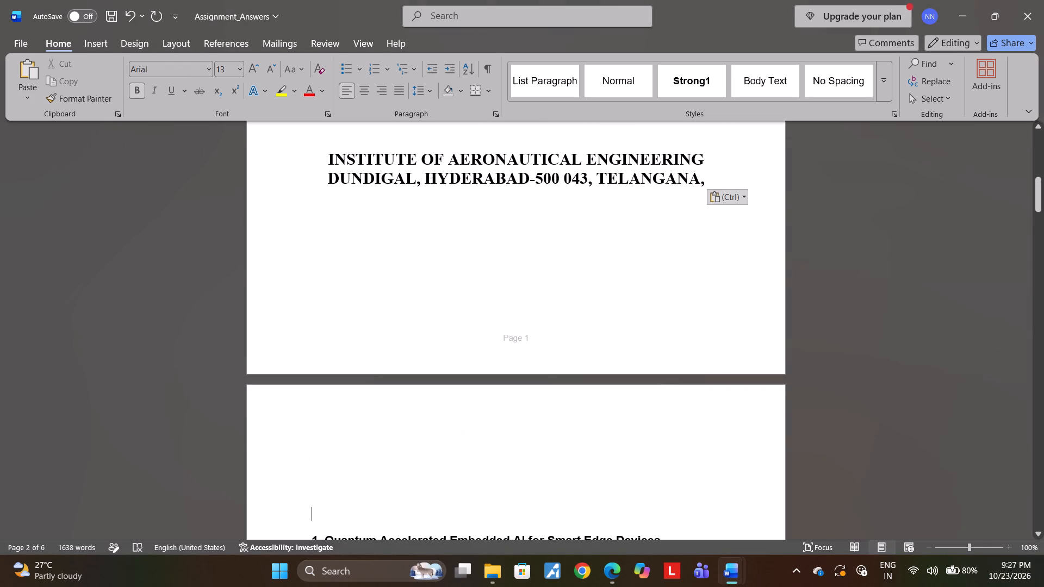
{"action": "key", "text": "BackSpace"}
{"action": "key", "text": "BackSpace"}
{"action": "key", "text": "BackSpace"}
{"action": "key", "text": "BackSpace"}
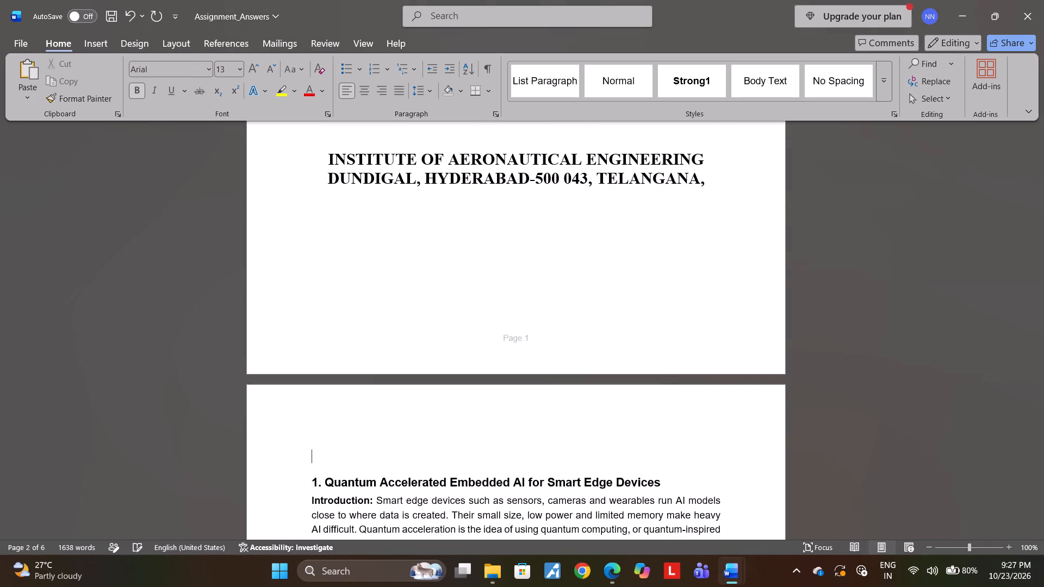
{"action": "key", "text": "BackSpace"}
{"action": "scroll", "coordinate": [433, 273], "scroll_direction": "up", "scroll_amount": 1}
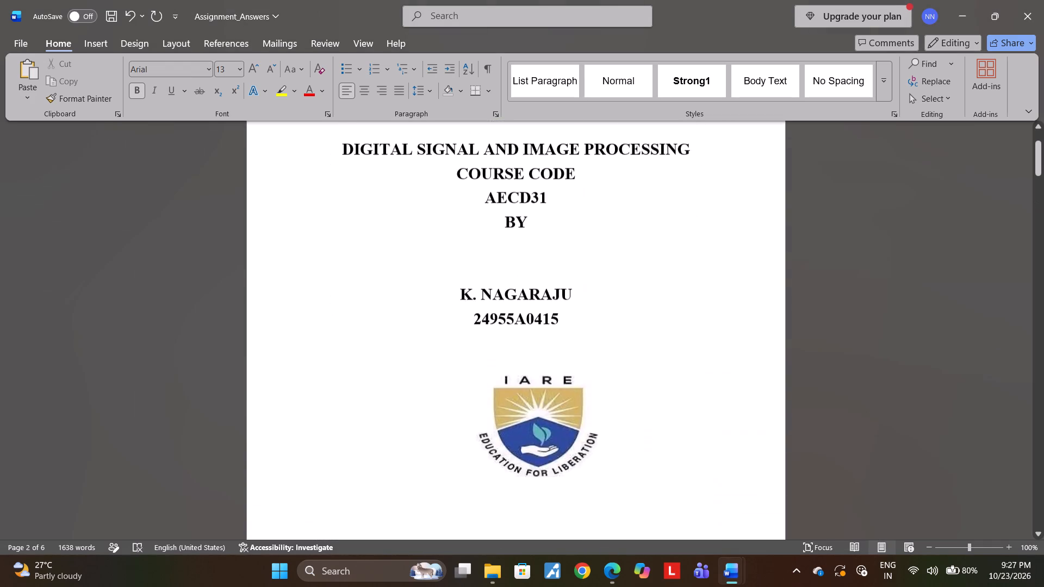
{"action": "scroll", "coordinate": [517, 263], "scroll_direction": "up", "scroll_amount": 2}
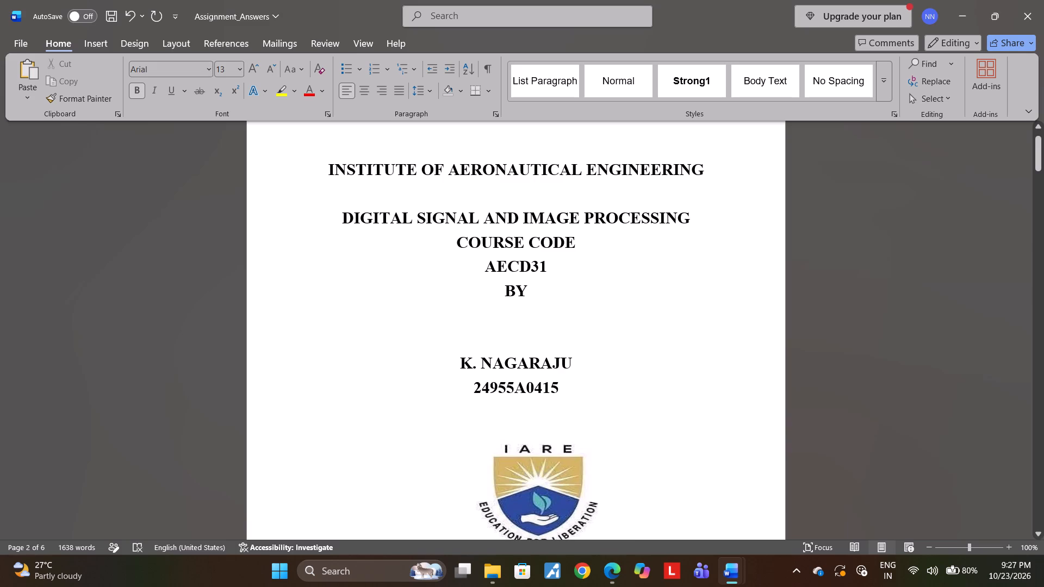
On the portal's AAT-I page, get the AECD47 questions and copy the course name Embedded System Design and Development.
{"action": "left_click", "coordinate": [614, 565]}
{"action": "left_click", "coordinate": [837, 14]}
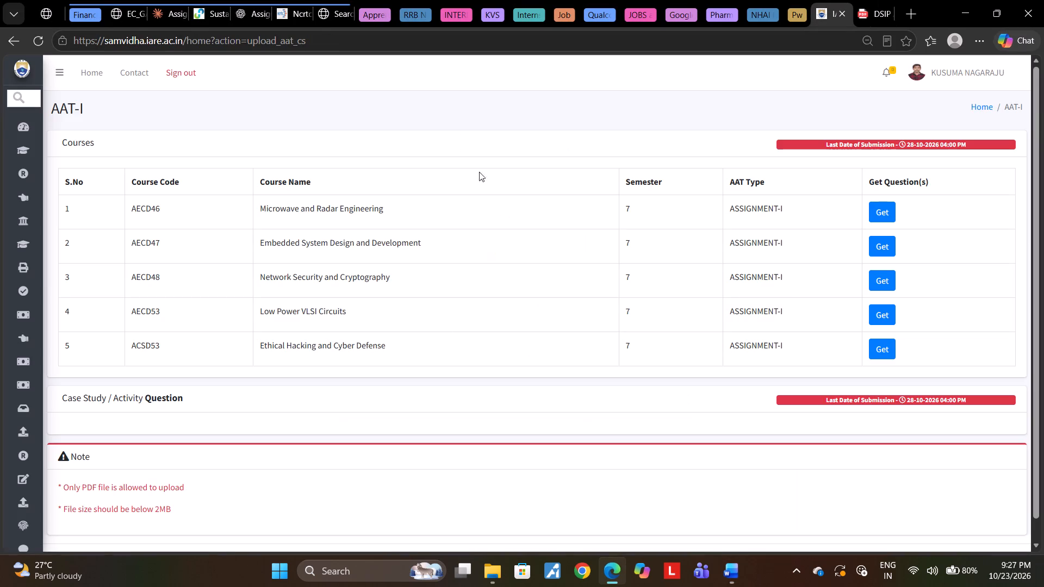
{"action": "left_click", "coordinate": [887, 247]}
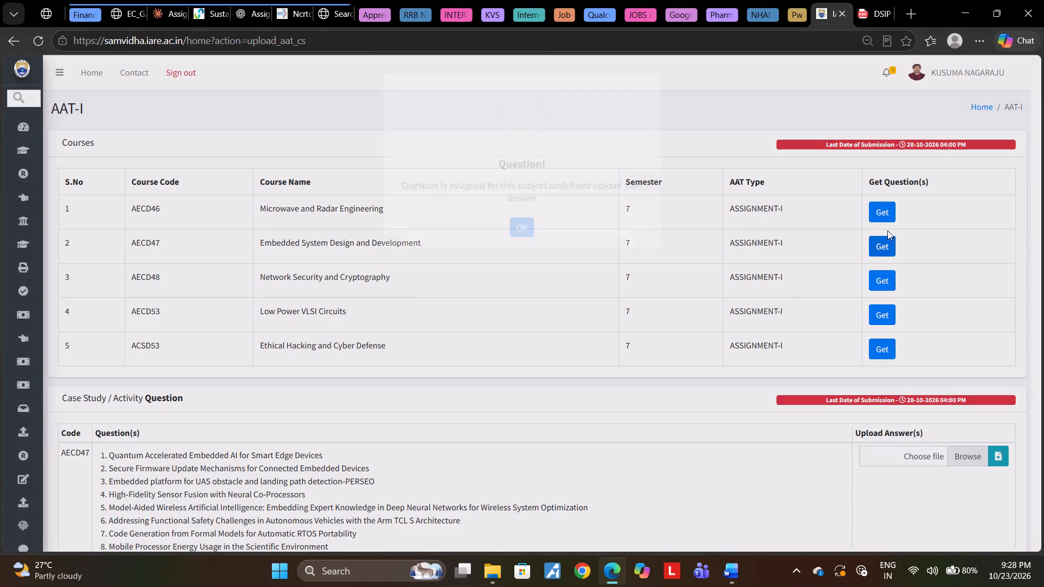
{"action": "left_click", "coordinate": [527, 371]}
{"action": "scroll", "coordinate": [527, 362], "scroll_direction": "down", "scroll_amount": 1}
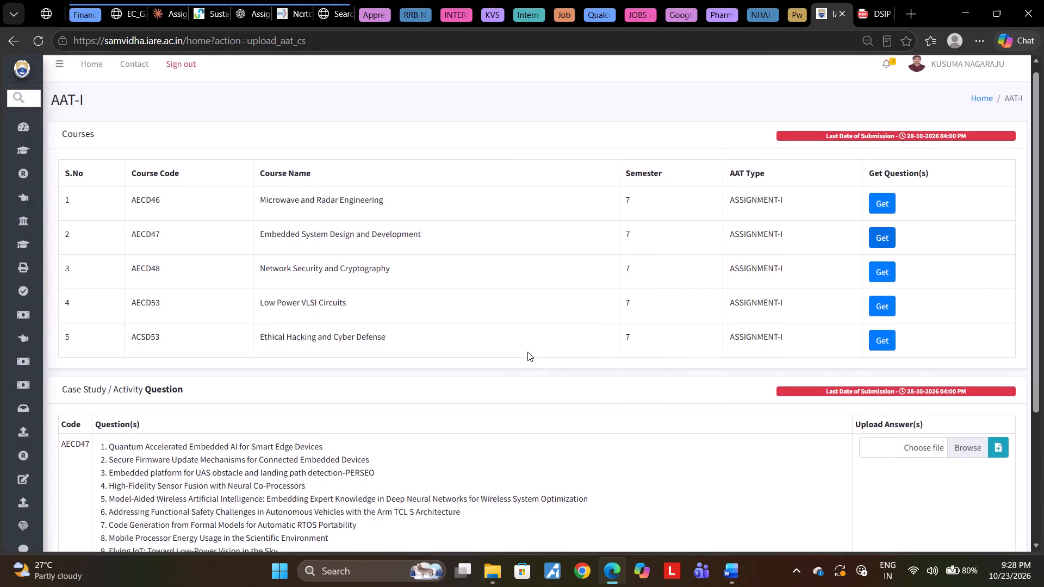
{"action": "scroll", "coordinate": [527, 352], "scroll_direction": "down", "scroll_amount": 1}
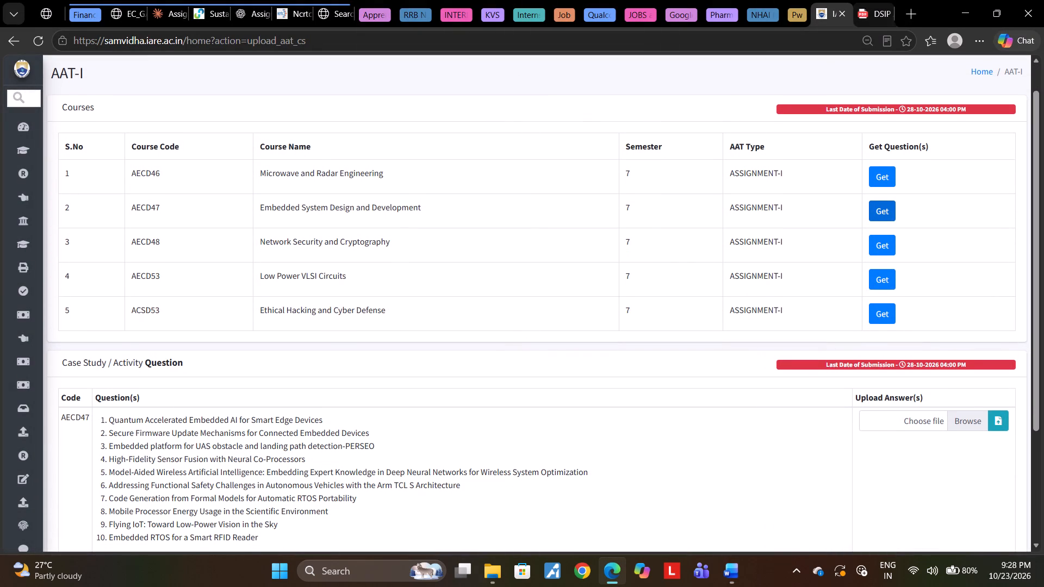
{"action": "left_click_drag", "start_coordinate": [260, 206], "coordinate": [459, 203]}
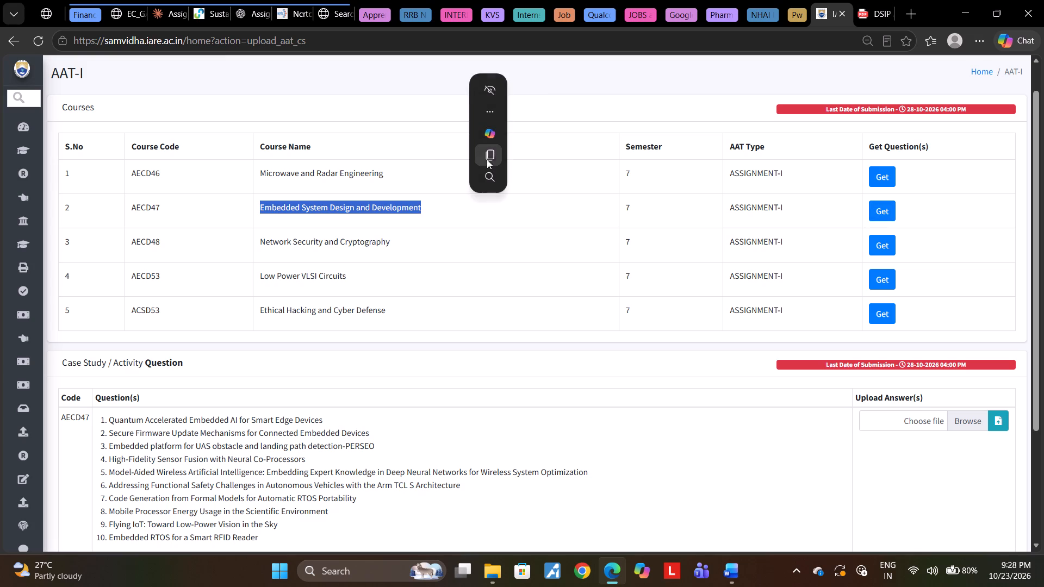
{"action": "left_click", "coordinate": [488, 152]}
Close DSP_ImageProcessing_Assignment and replace the cover page's subject title in Assignment_Answers with Embedded System Design and Development on its own line.
{"action": "left_click", "coordinate": [749, 570]}
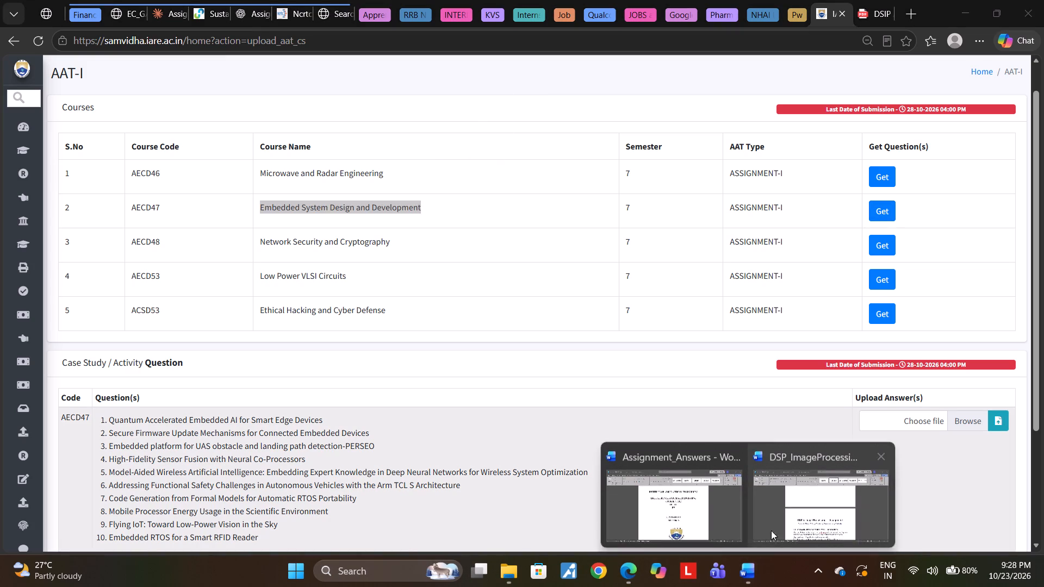
{"action": "left_click", "coordinate": [880, 450]}
{"action": "left_click", "coordinate": [734, 523]}
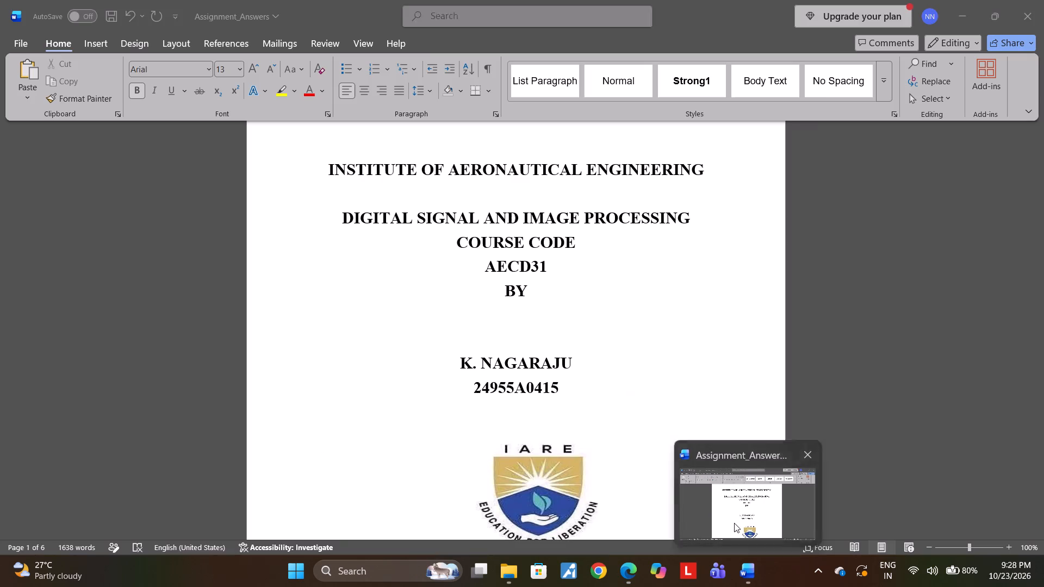
{"action": "left_click_drag", "start_coordinate": [691, 216], "coordinate": [577, 206]}
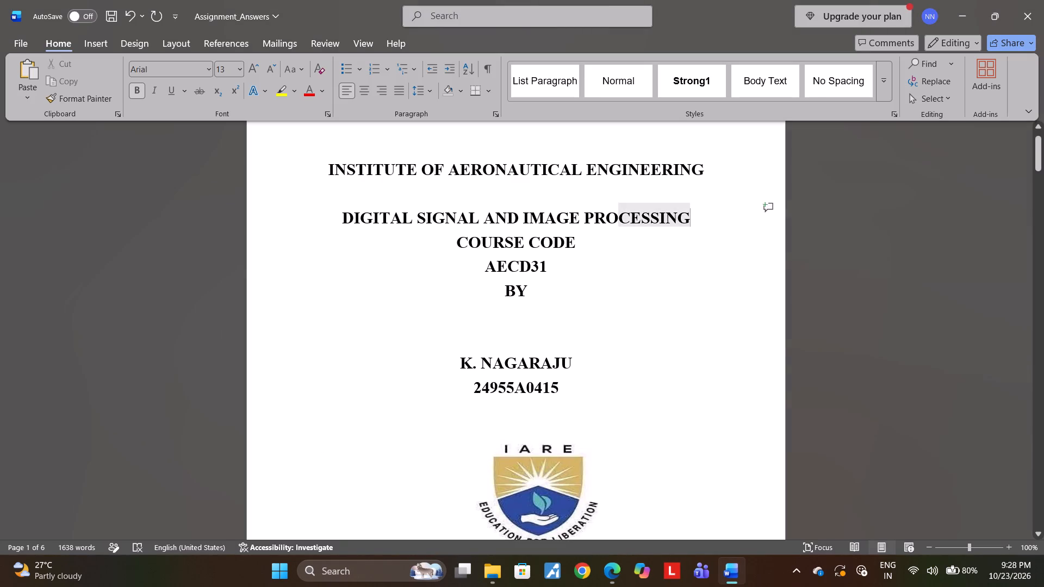
{"action": "left_click_drag", "start_coordinate": [577, 206], "coordinate": [343, 221]}
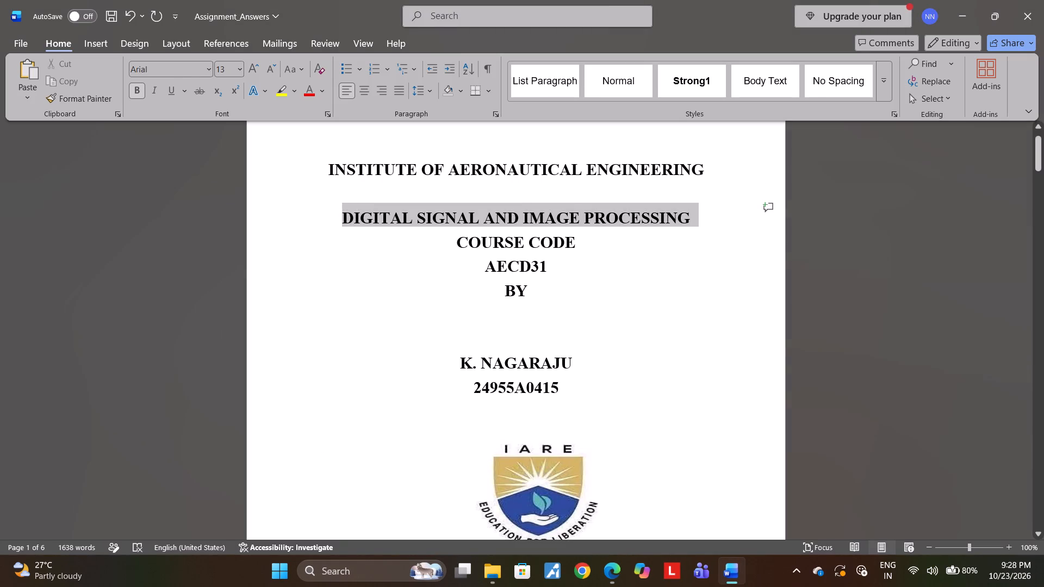
{"action": "left_click_drag", "start_coordinate": [343, 221], "coordinate": [343, 222]}
{"action": "key", "text": "ctrl+v"}
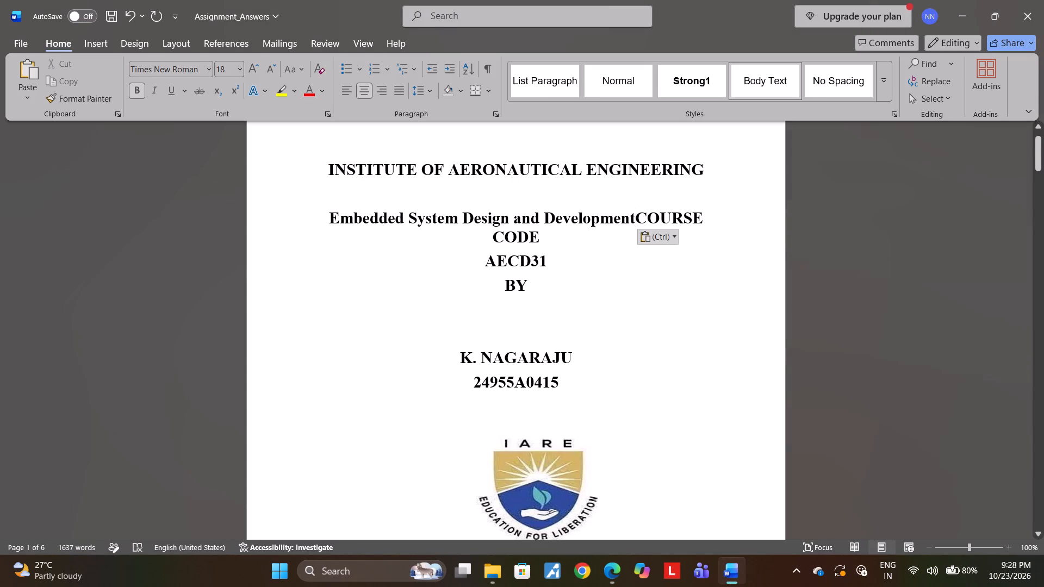
{"action": "key", "text": "Return"}
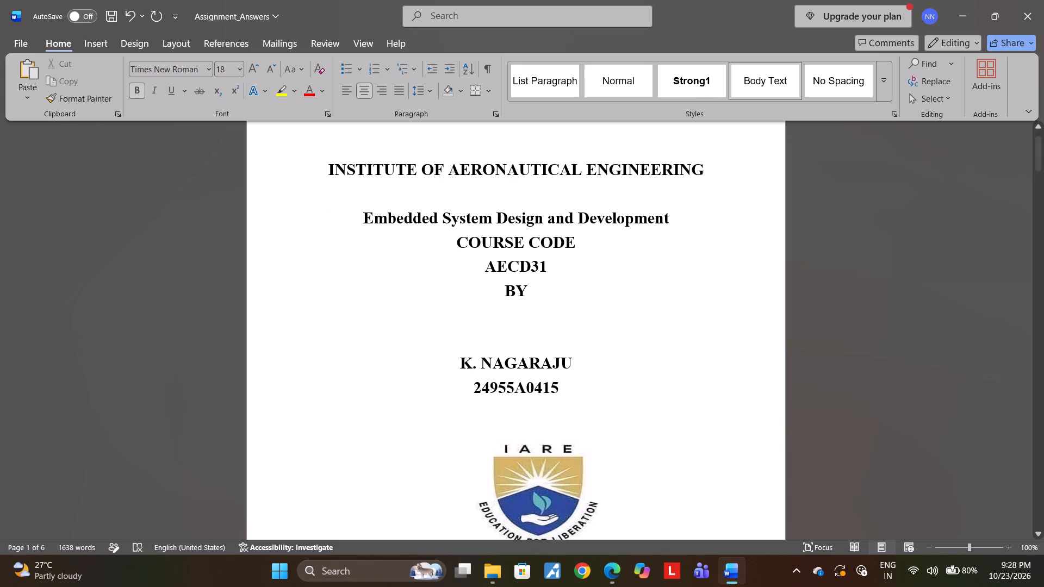
Change the cover page's course code to AECD47 and save Assignment_Answers.
{"action": "scroll", "coordinate": [647, 216], "scroll_direction": "down", "scroll_amount": 1}
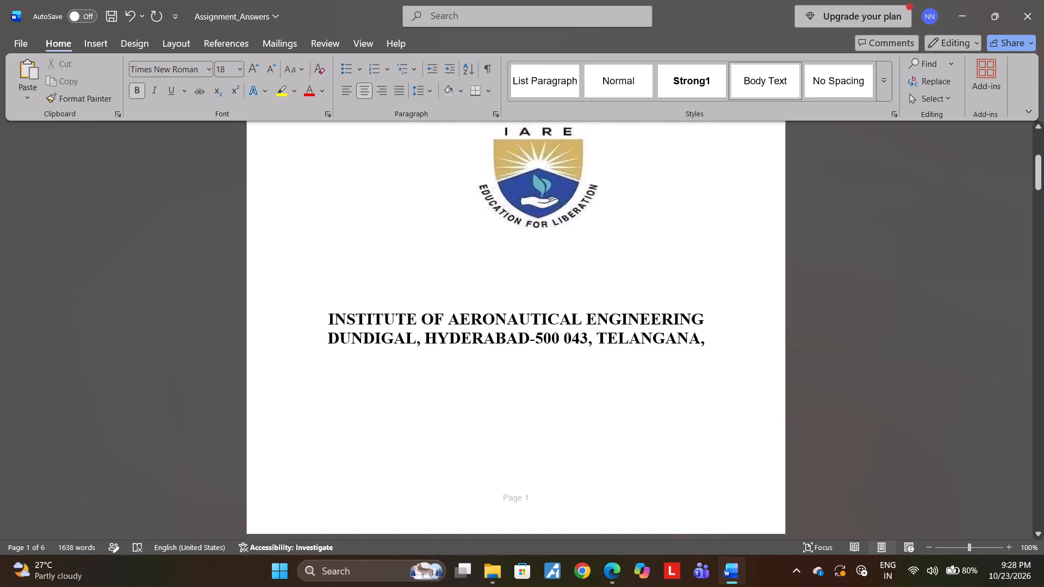
{"action": "left_click", "coordinate": [608, 576]}
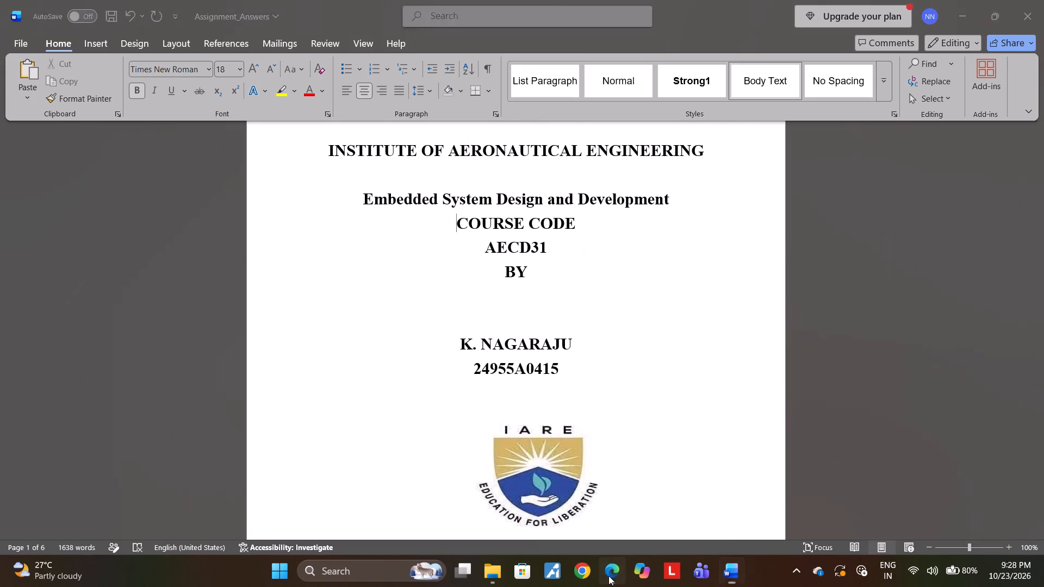
{"action": "left_click", "coordinate": [722, 571]}
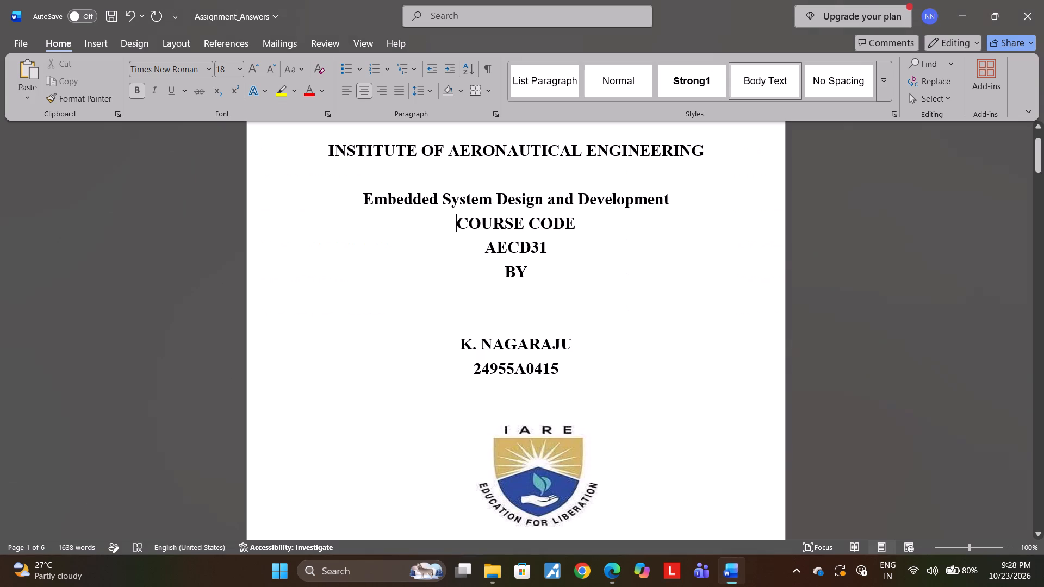
{"action": "left_click", "coordinate": [549, 248]}
{"action": "key", "text": "BackSpace"}
{"action": "key", "text": "BackSpace"}
{"action": "type", "text": "47"}
{"action": "scroll", "coordinate": [574, 224], "scroll_direction": "down", "scroll_amount": 1}
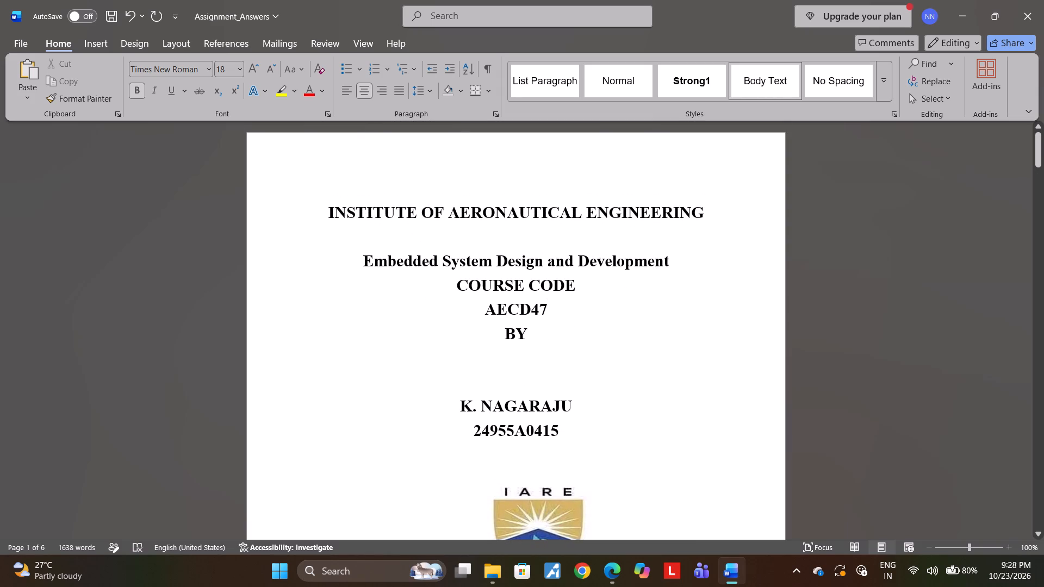
{"action": "key", "text": "ctrl+s"}
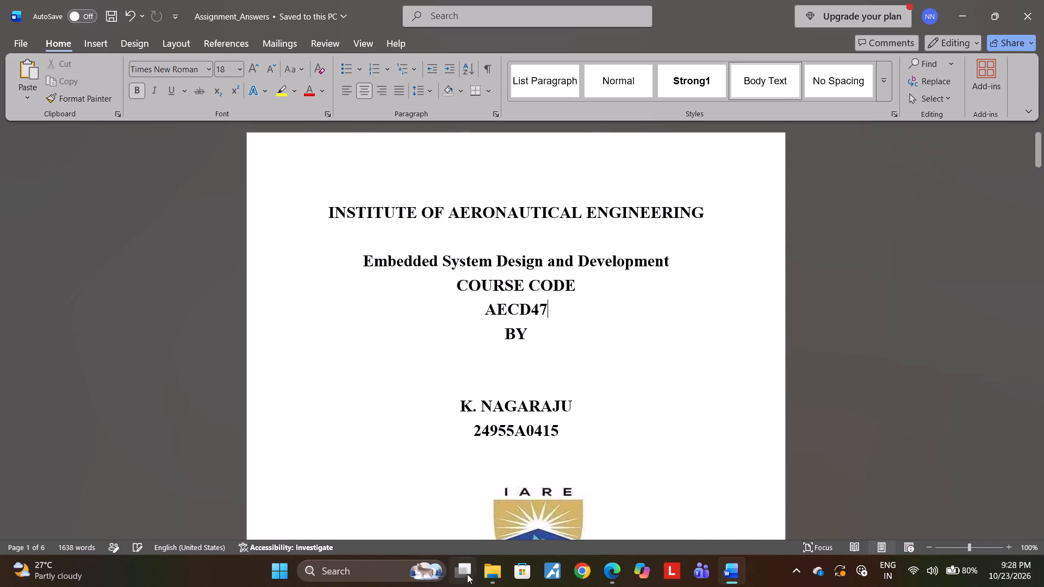
In File Explorer's Downloads folder, delete the PDFs EMBEDDED, CYBER, CRYPRTO and RF AAT1.
{"action": "left_click", "coordinate": [488, 578]}
{"action": "scroll", "coordinate": [432, 275], "scroll_direction": "up", "scroll_amount": 10}
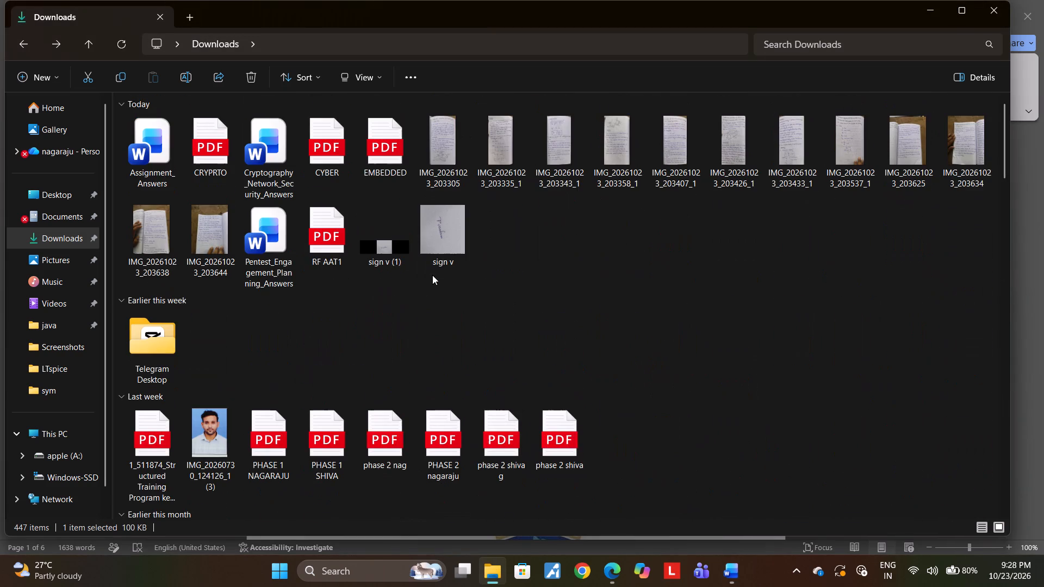
{"action": "left_click", "coordinate": [389, 172]}
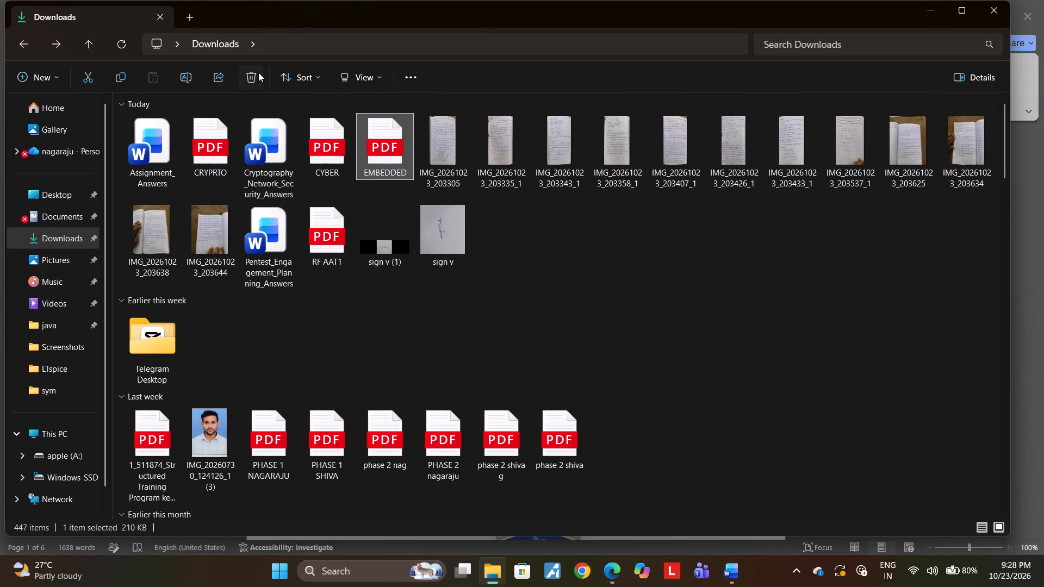
{"action": "left_click", "coordinate": [253, 76]}
{"action": "left_click", "coordinate": [322, 144]}
{"action": "left_click", "coordinate": [259, 79]}
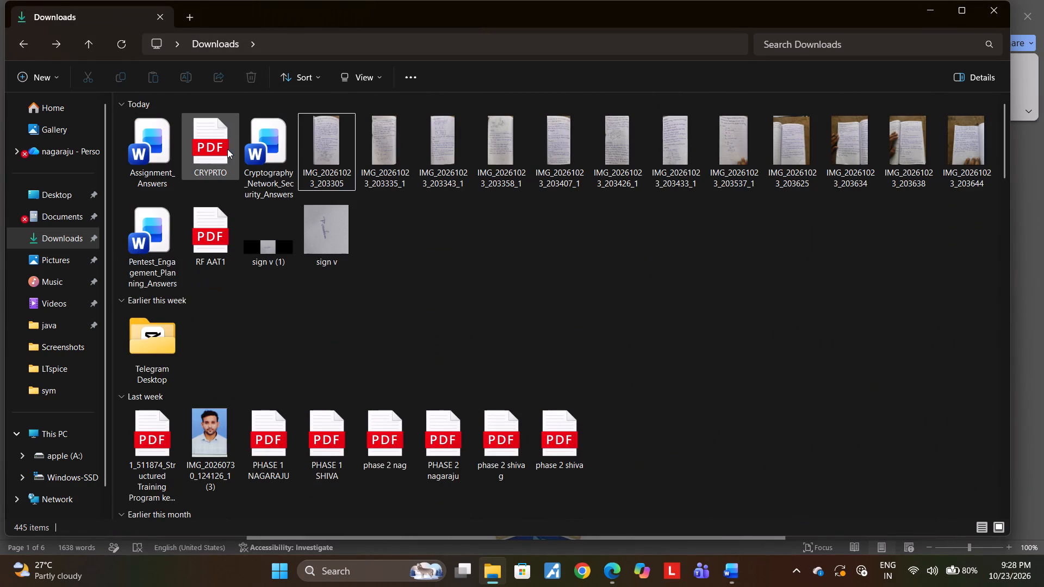
{"action": "left_click", "coordinate": [227, 149]}
{"action": "left_click", "coordinate": [255, 77]}
{"action": "left_click", "coordinate": [164, 245]}
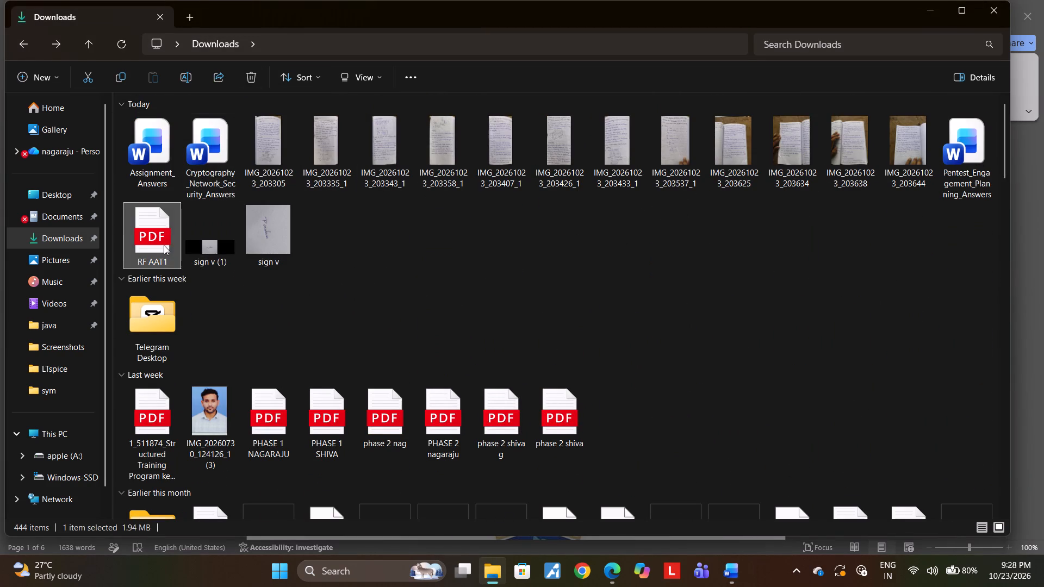
{"action": "left_click", "coordinate": [250, 73]}
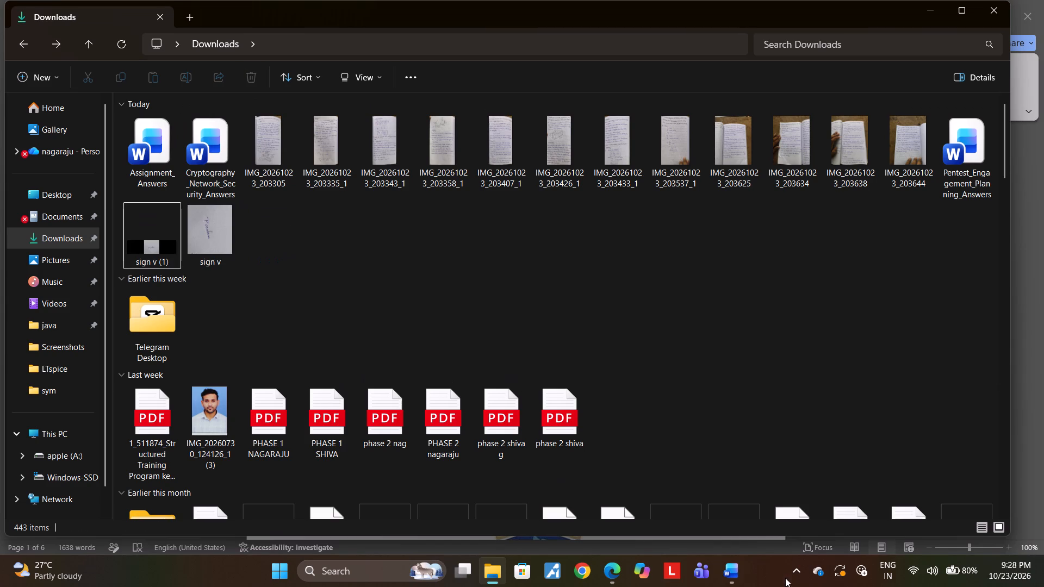
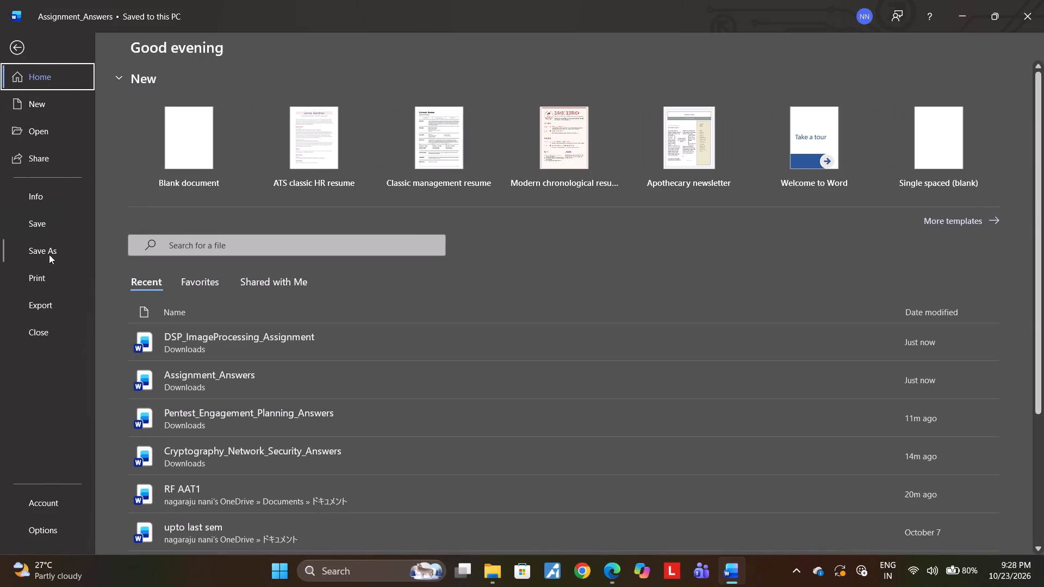
Print Assignment_Answers to a PDF named EMBEEDE in Downloads and close the document.
{"action": "left_click", "coordinate": [42, 275]}
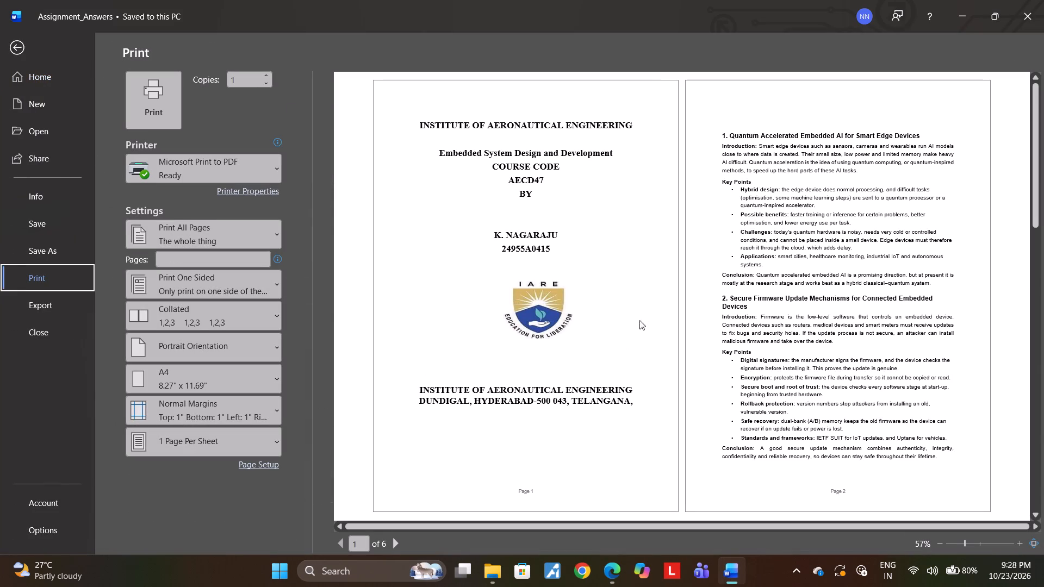
{"action": "left_click", "coordinate": [133, 96]}
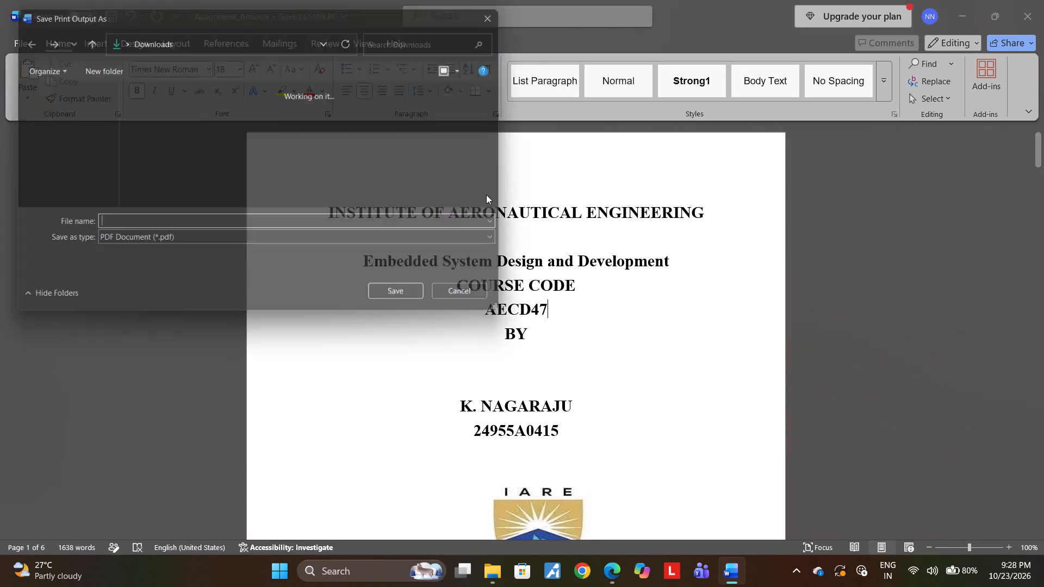
{"action": "type", "text": "EMBEEDE"}
{"action": "key", "text": "Return"}
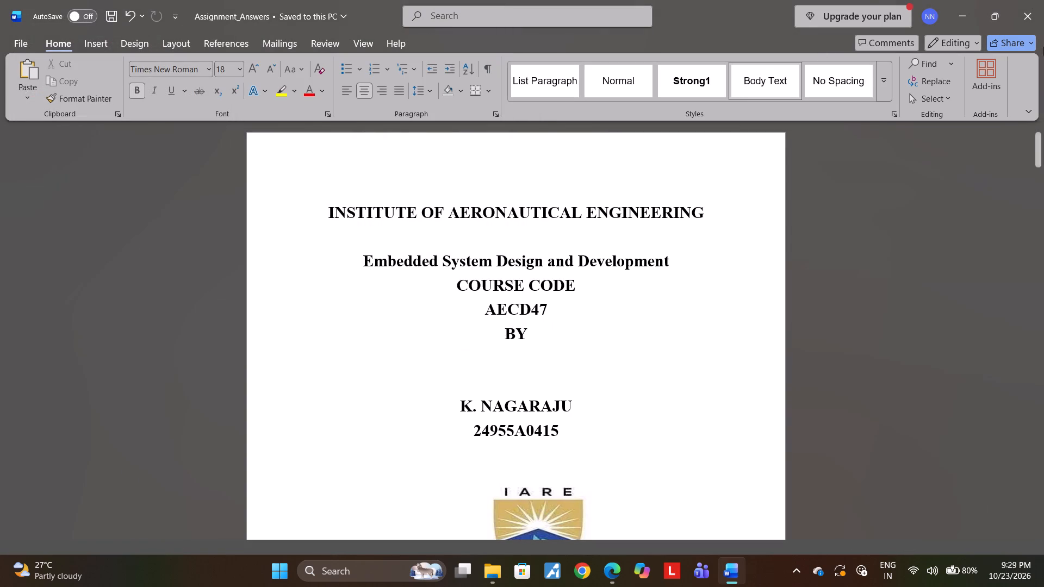
{"action": "left_click", "coordinate": [1029, 16]}
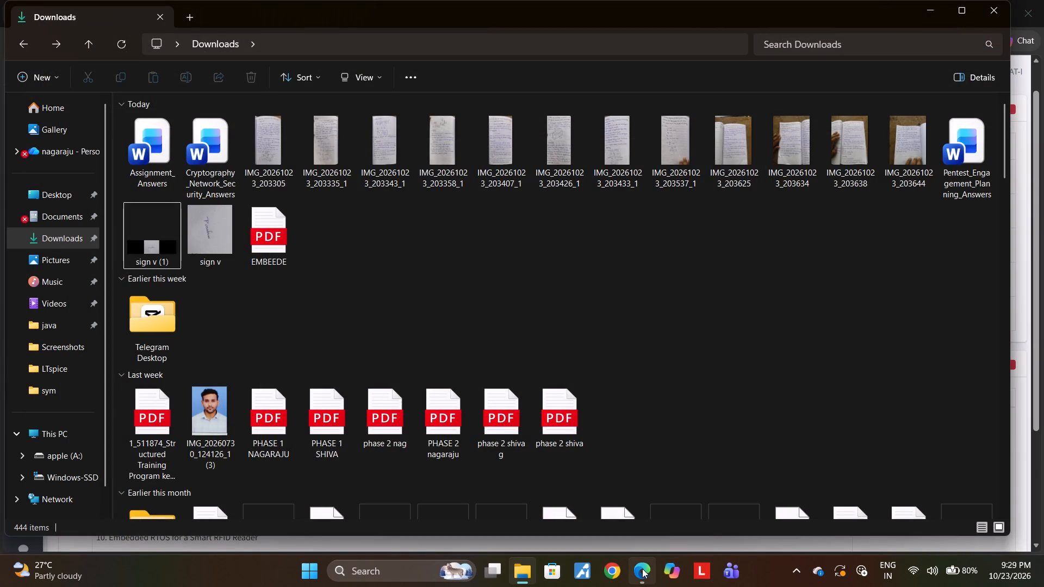
Launch Word and open Pentest_Engagement_Planning_Answers, trying a paste at its start and undoing it.
{"action": "left_click", "coordinate": [387, 563]}
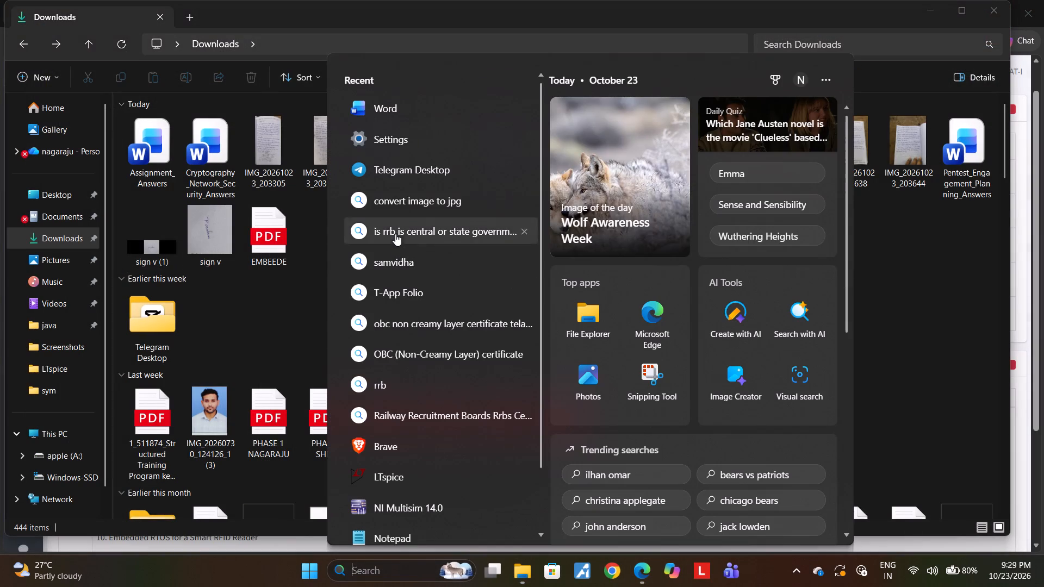
{"action": "left_click", "coordinate": [396, 112]}
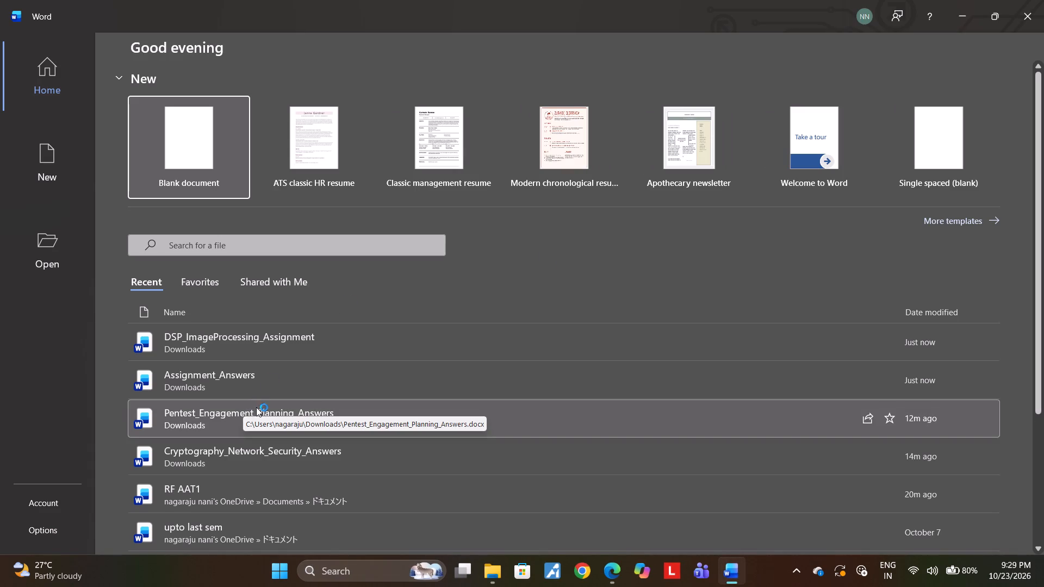
{"action": "double_click", "coordinate": [626, 420]}
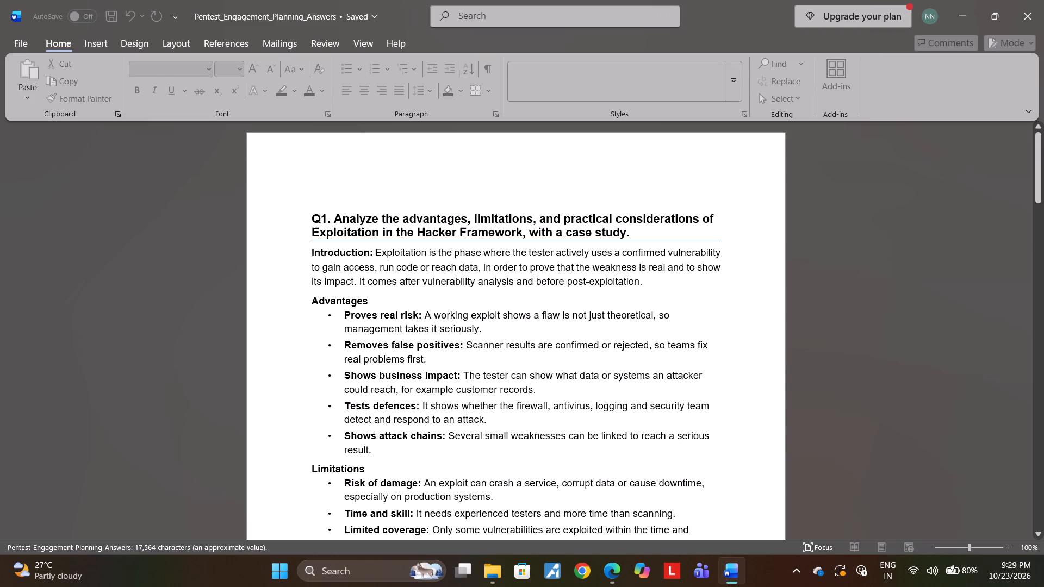
{"action": "key", "text": "ctrl+v"}
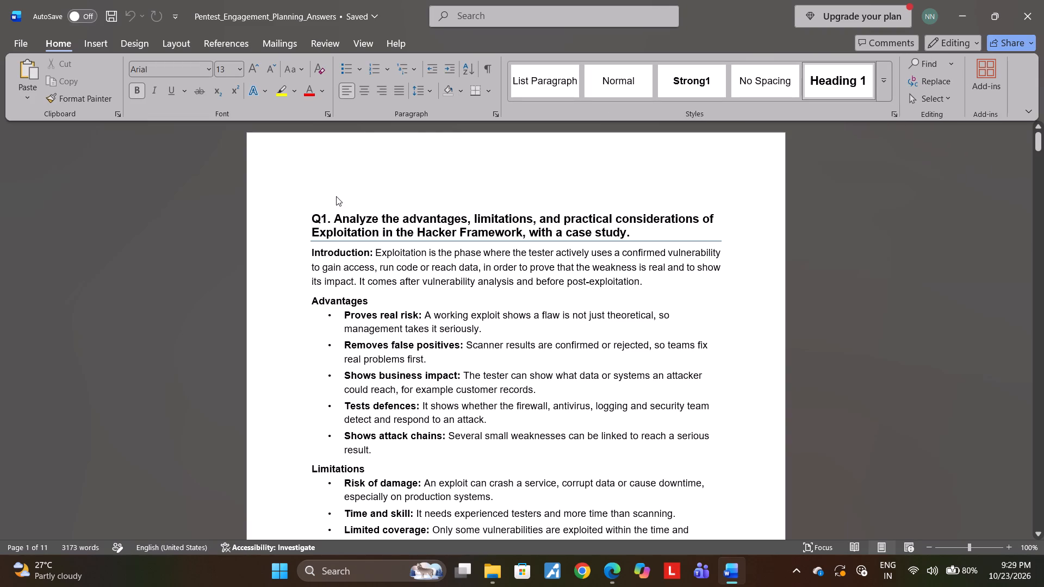
{"action": "key", "text": "ctrl+z"}
Copy the whole cover page from Assignment_Answers, close that document, and paste it before Q1 in Pentest_Engagement_Planning_Answers.
{"action": "left_click", "coordinate": [14, 44]}
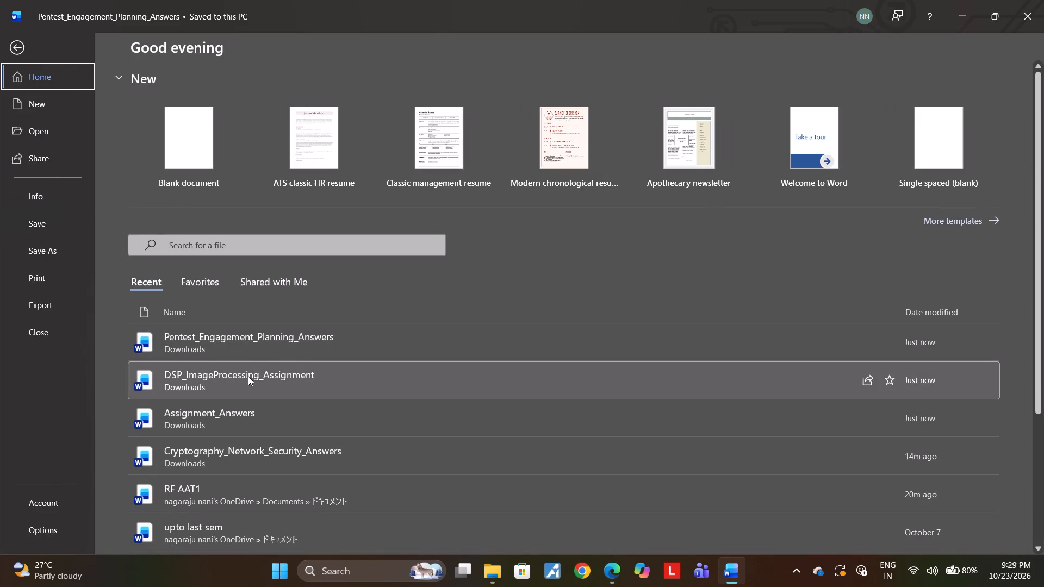
{"action": "left_click", "coordinate": [264, 414]}
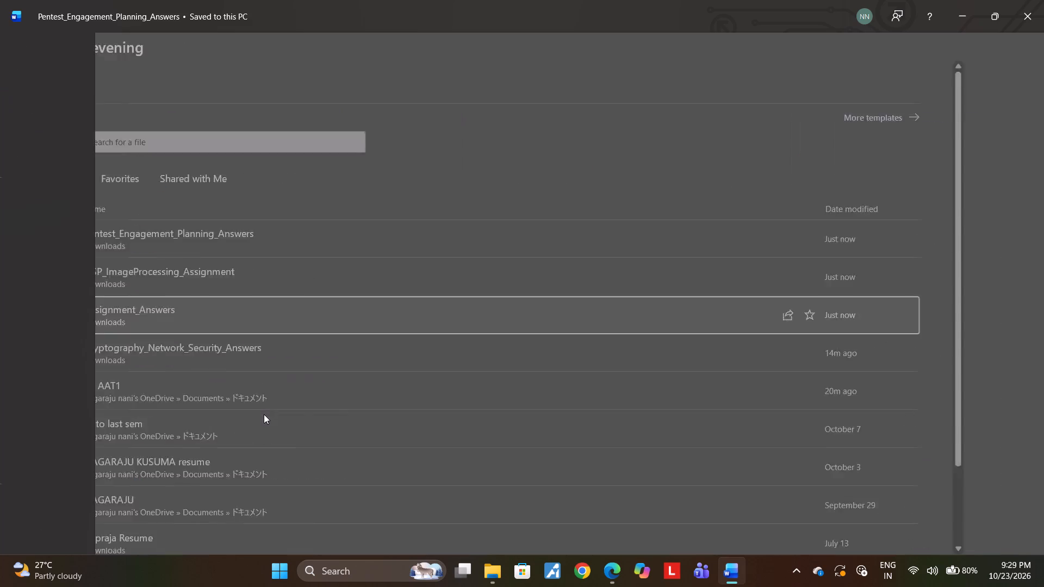
{"action": "left_click_drag", "start_coordinate": [324, 204], "coordinate": [557, 549]}
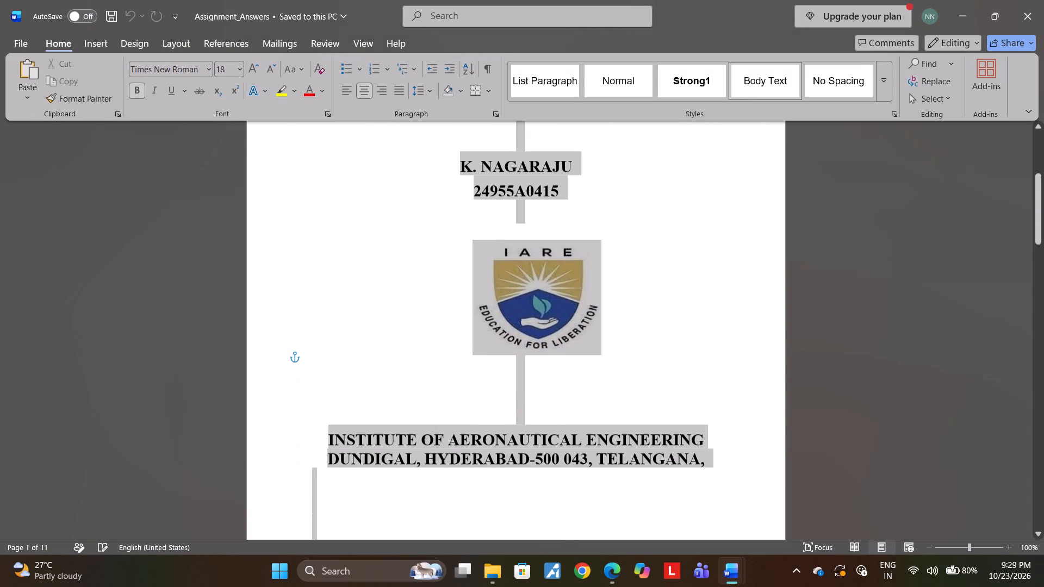
{"action": "left_click_drag", "start_coordinate": [557, 549], "coordinate": [381, 416]}
{"action": "key", "text": "ctrl+c"}
{"action": "key", "text": "ctrl+c"}
{"action": "key", "text": "ctrl+c"}
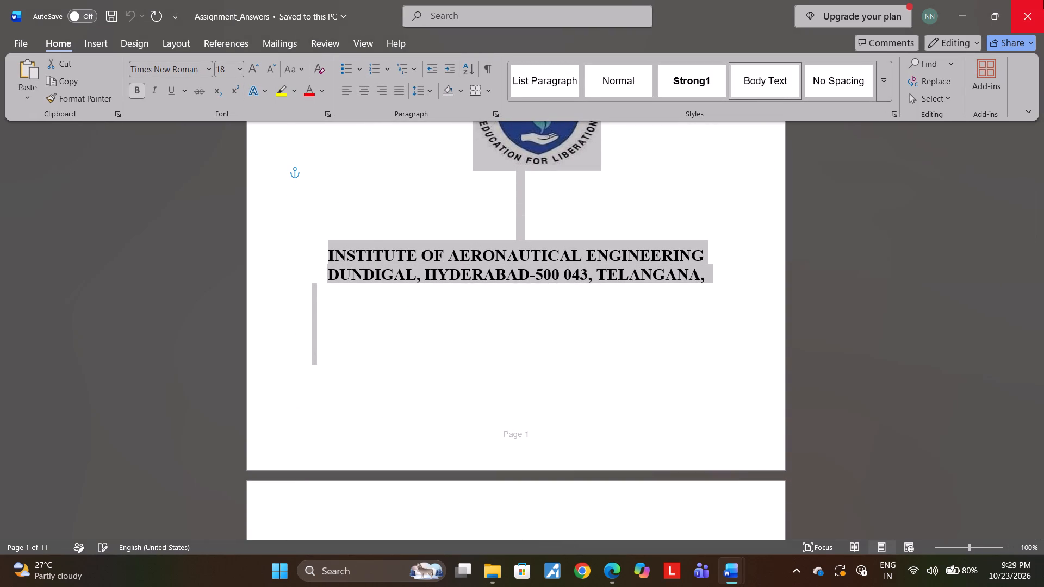
{"action": "left_click", "coordinate": [1043, 0]}
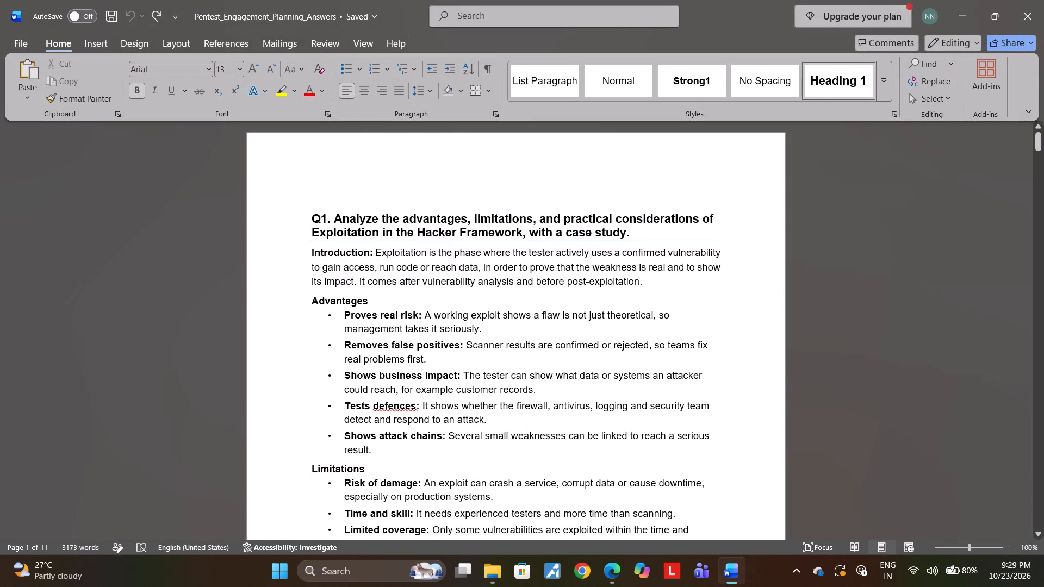
{"action": "key", "text": "ctrl+v"}
Delete the last digit of the pasted cover page's course code and compare the portal's course list with the document's questions.
{"action": "scroll", "coordinate": [322, 189], "scroll_direction": "up", "scroll_amount": 1}
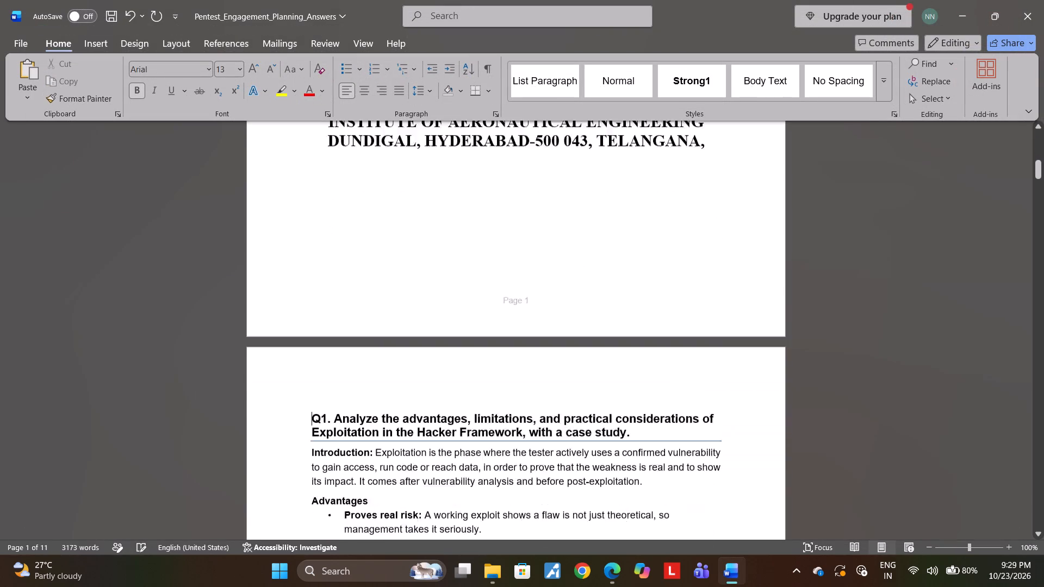
{"action": "scroll", "coordinate": [322, 189], "scroll_direction": "up", "scroll_amount": 1}
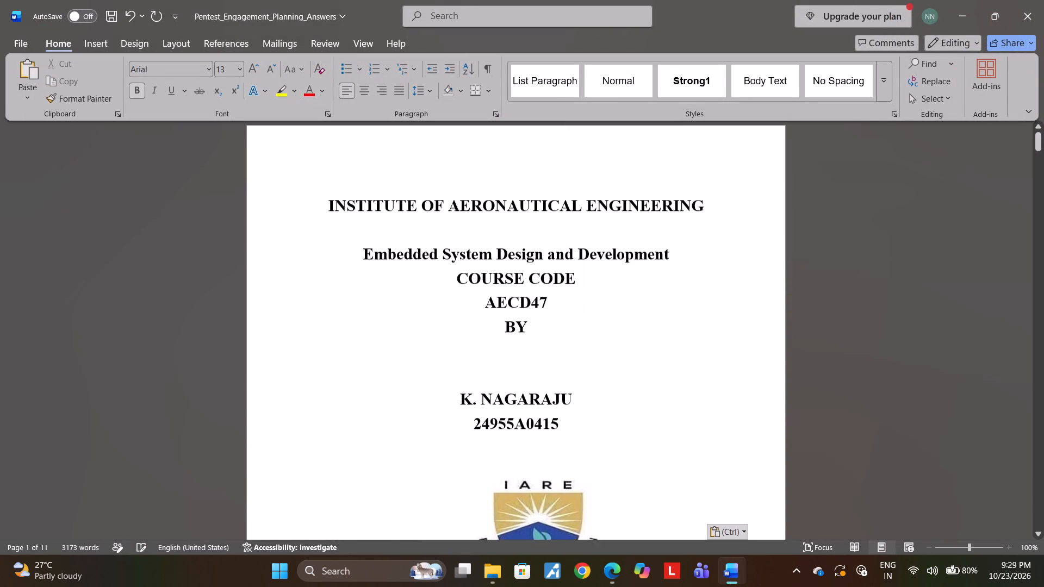
{"action": "scroll", "coordinate": [625, 238], "scroll_direction": "up", "scroll_amount": 1}
{"action": "left_click", "coordinate": [546, 302]}
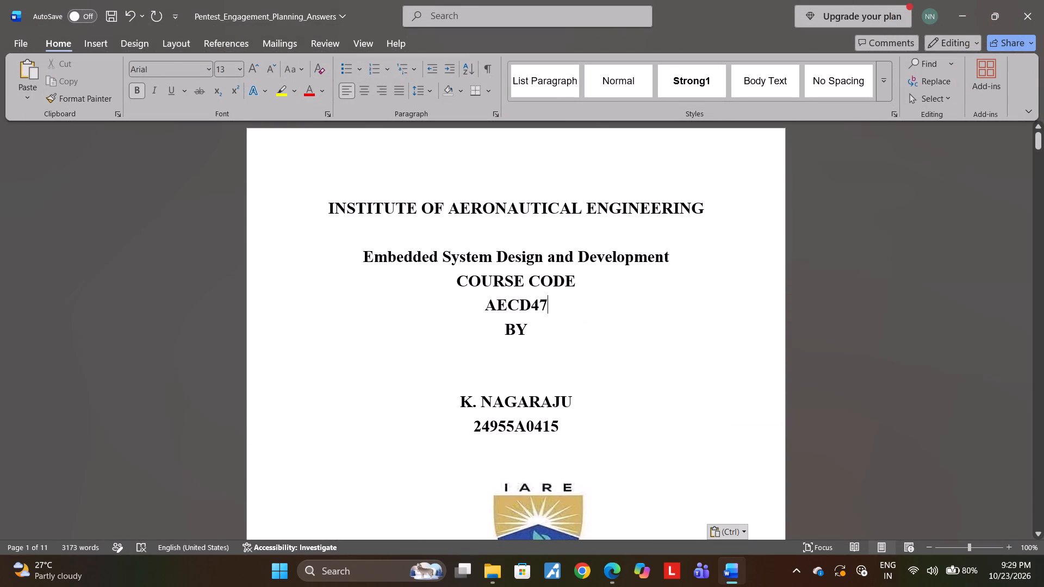
{"action": "key", "text": "BackSpace"}
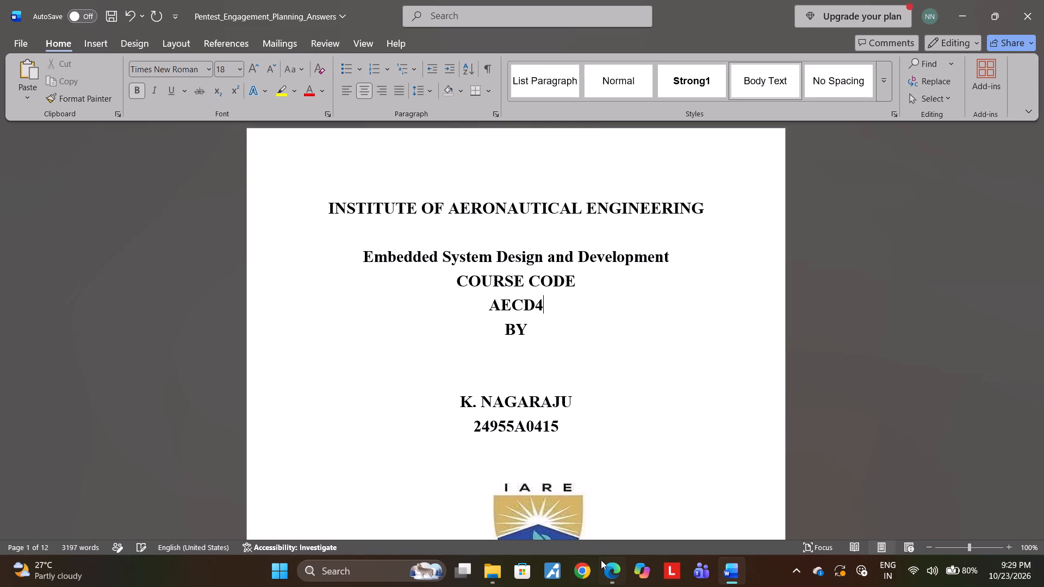
{"action": "left_click", "coordinate": [606, 566]}
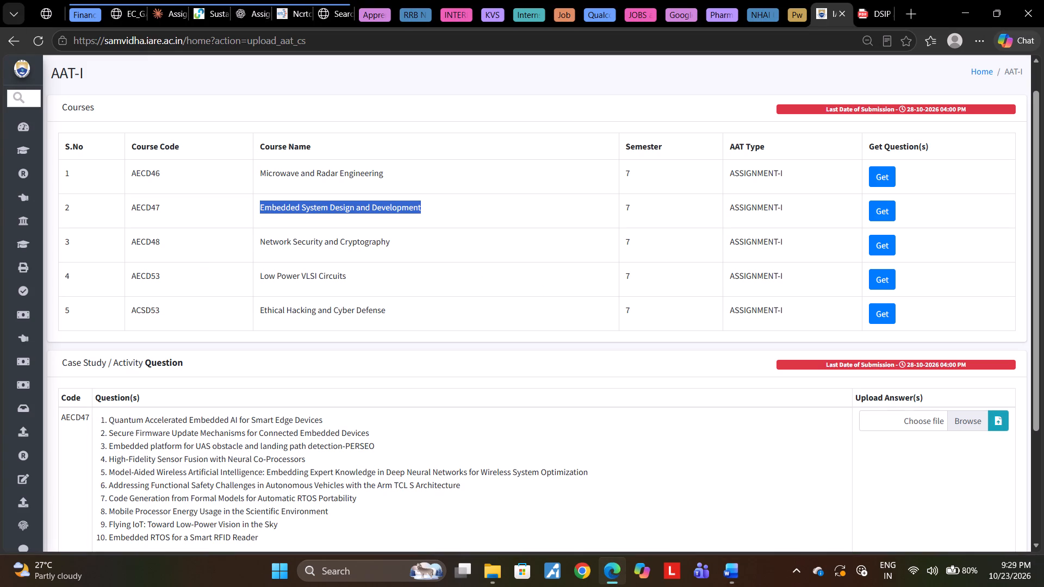
{"action": "left_click", "coordinate": [366, 165]}
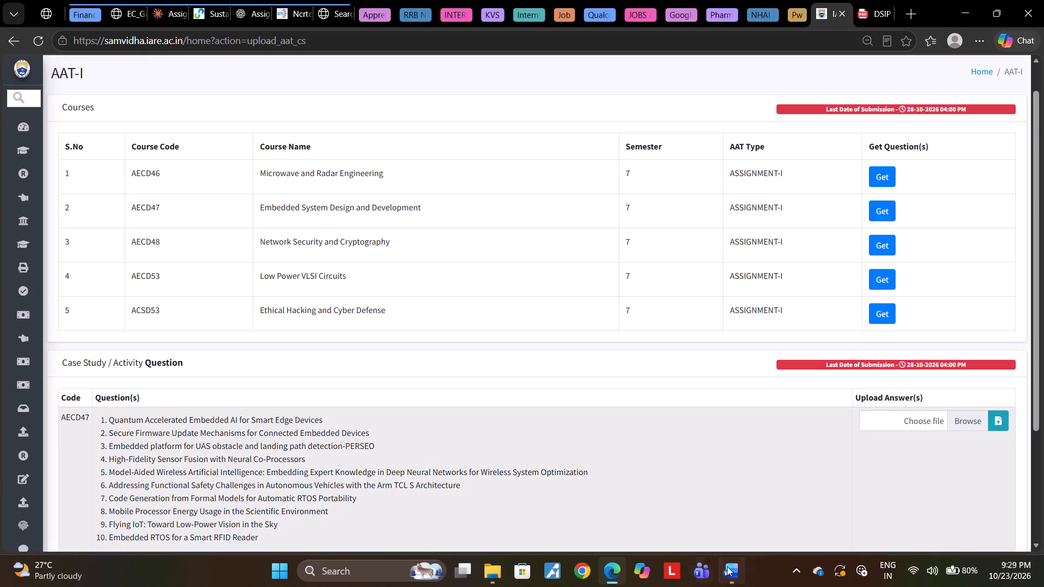
{"action": "left_click", "coordinate": [728, 567]}
{"action": "scroll", "coordinate": [459, 261], "scroll_direction": "down", "scroll_amount": 1}
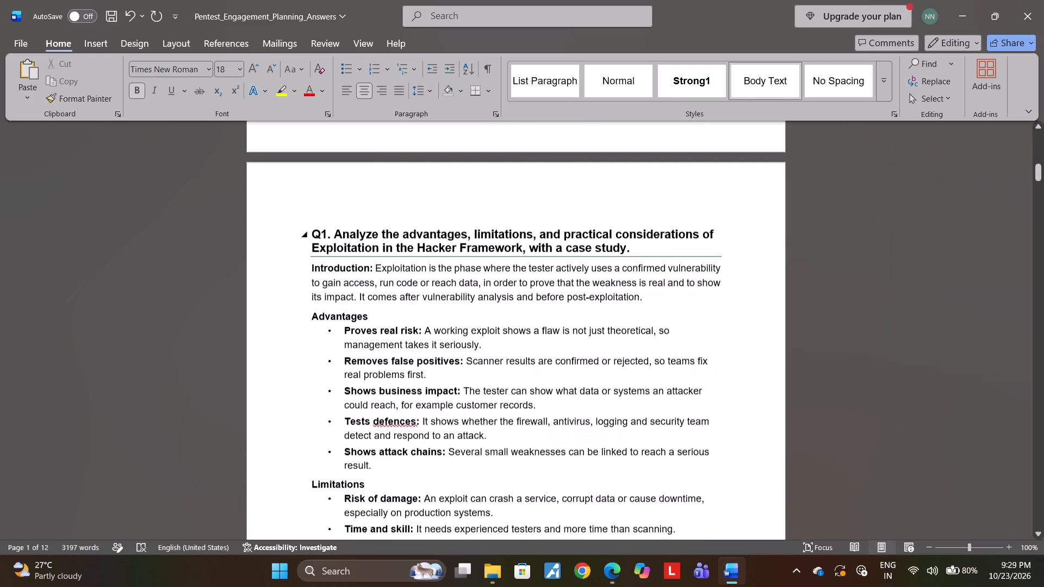
{"action": "scroll", "coordinate": [459, 261], "scroll_direction": "down", "scroll_amount": 1}
Replace the cover page's subject title with Ethical Hacking and Cyber Defense, copied from the portal's AAT-I course list, on its own line.
{"action": "left_click", "coordinate": [605, 578]}
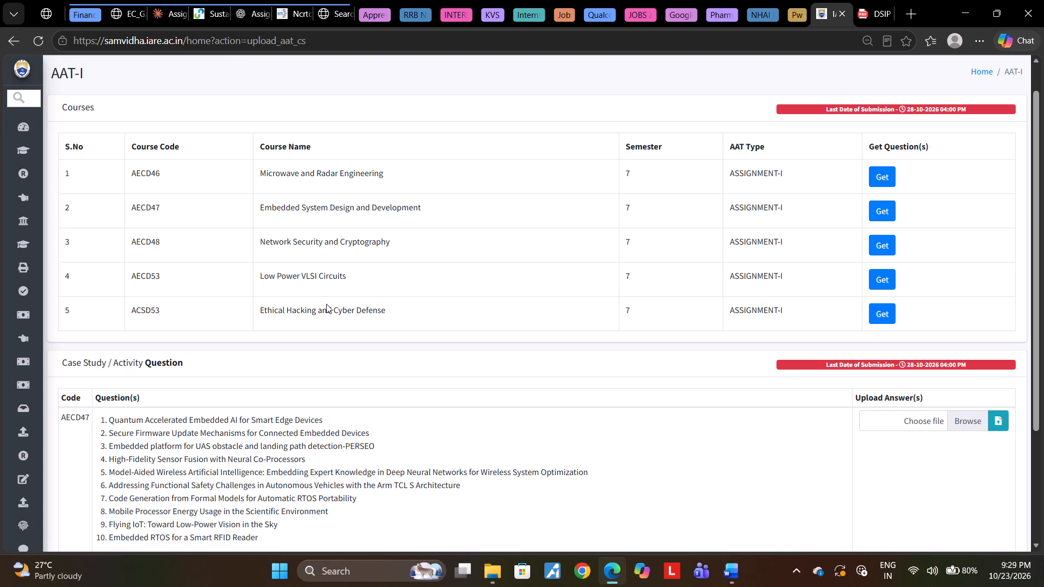
{"action": "left_click_drag", "start_coordinate": [259, 309], "coordinate": [401, 328]}
{"action": "scroll", "coordinate": [259, 309], "scroll_direction": "down", "scroll_amount": 1}
{"action": "left_click", "coordinate": [434, 277]}
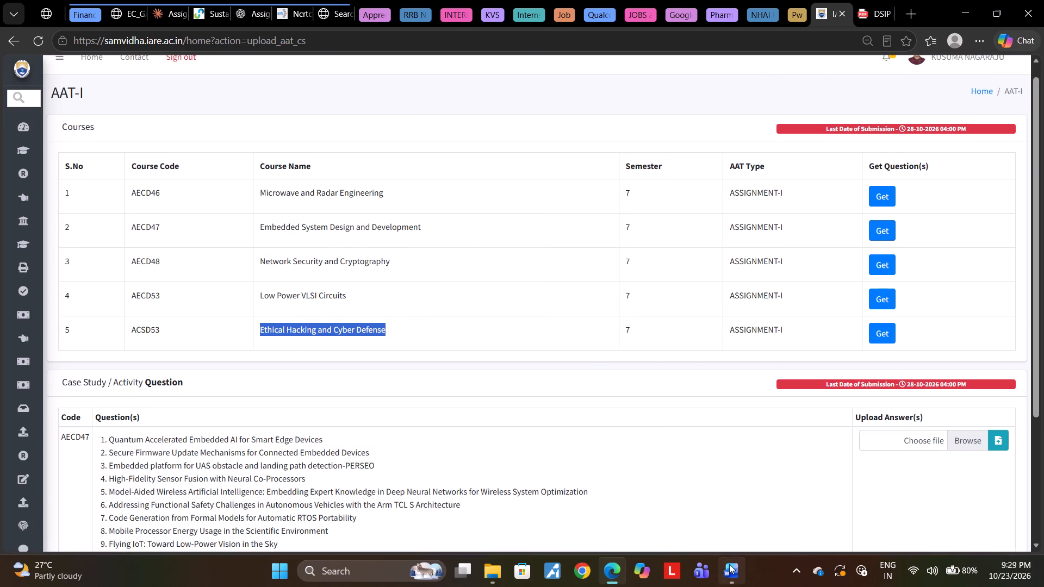
{"action": "left_click", "coordinate": [729, 565]}
{"action": "scroll", "coordinate": [427, 197], "scroll_direction": "up", "scroll_amount": 3}
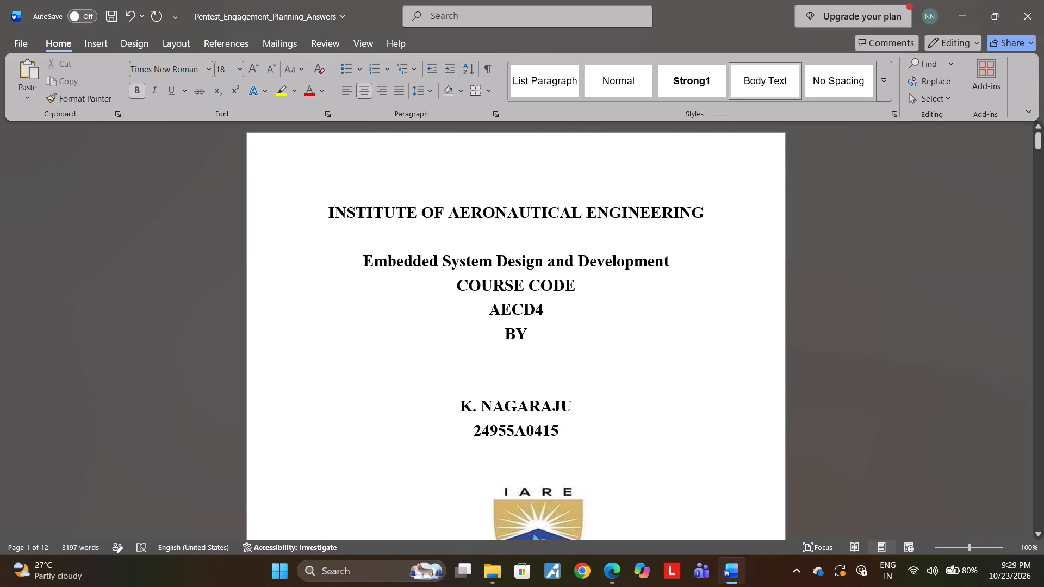
{"action": "left_click_drag", "start_coordinate": [676, 263], "coordinate": [381, 257]}
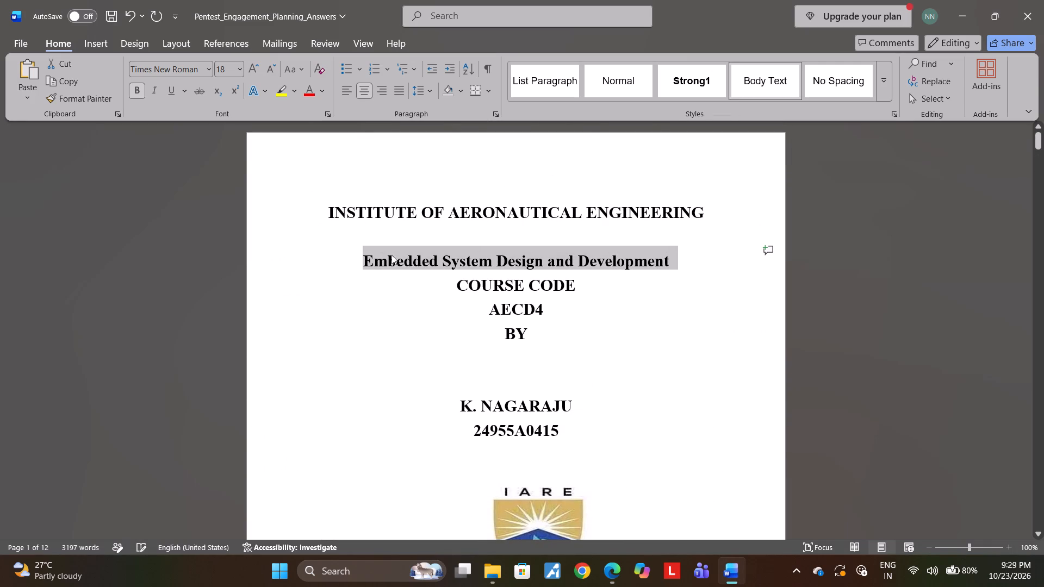
{"action": "key", "text": "ctrl+v"}
{"action": "key", "text": "Return"}
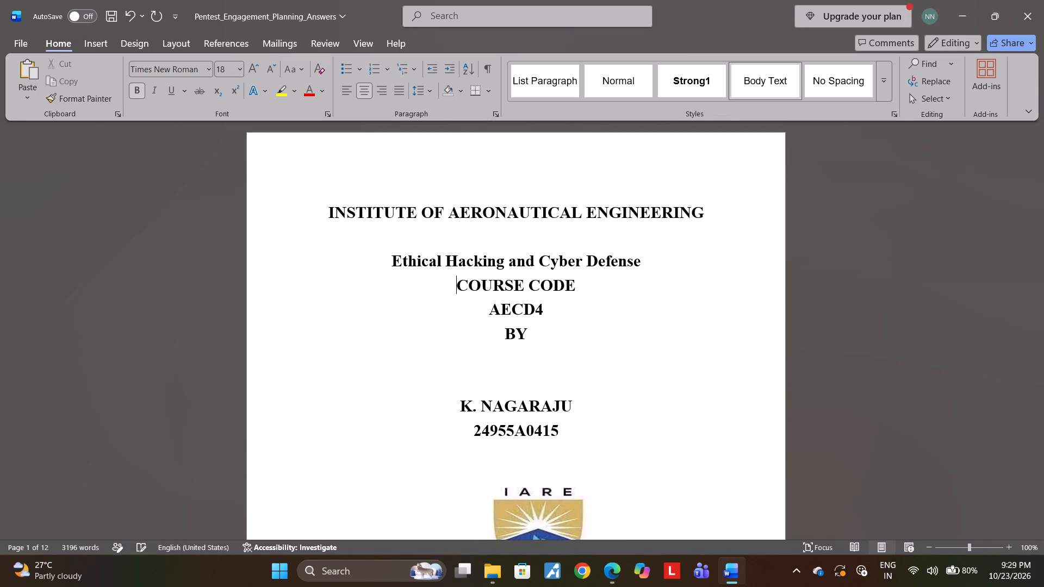
Change the cover page's course code to AECD53.
{"action": "left_click", "coordinate": [550, 307]}
{"action": "key", "text": "BackSpace"}
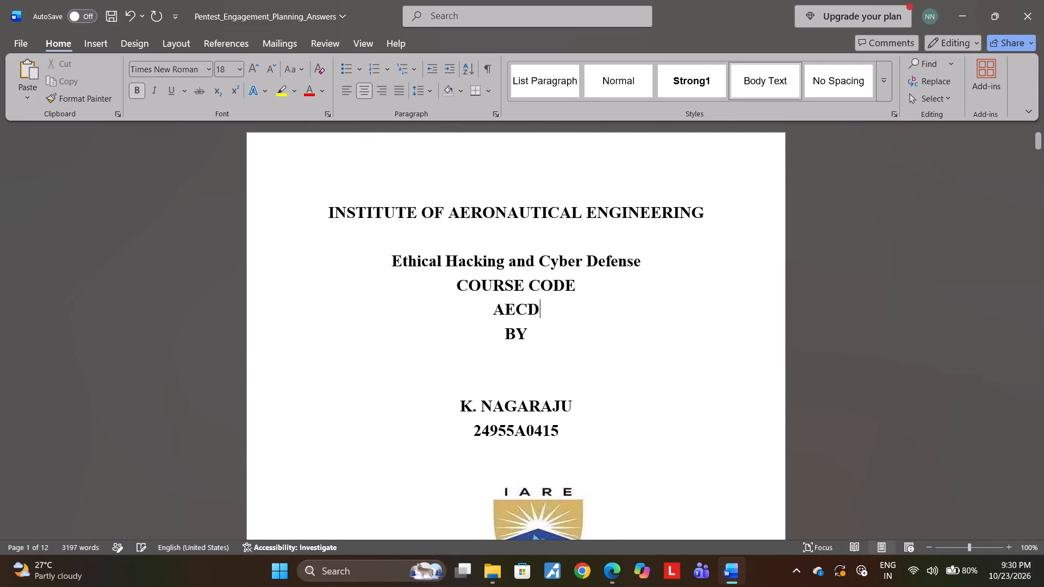
{"action": "type", "text": "53"}
Print Pentest_Engagement_Planning_Answers to a PDF named CYBER.
{"action": "scroll", "coordinate": [549, 307], "scroll_direction": "down", "scroll_amount": 1}
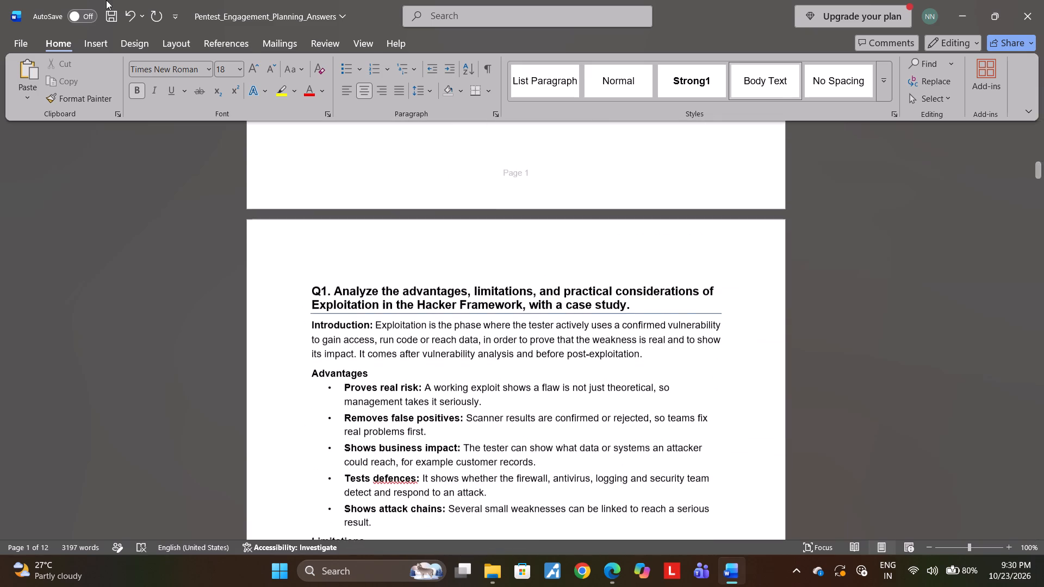
{"action": "scroll", "coordinate": [106, 0], "scroll_direction": "down", "scroll_amount": 1}
{"action": "left_click", "coordinate": [23, 38]}
{"action": "left_click", "coordinate": [38, 280]}
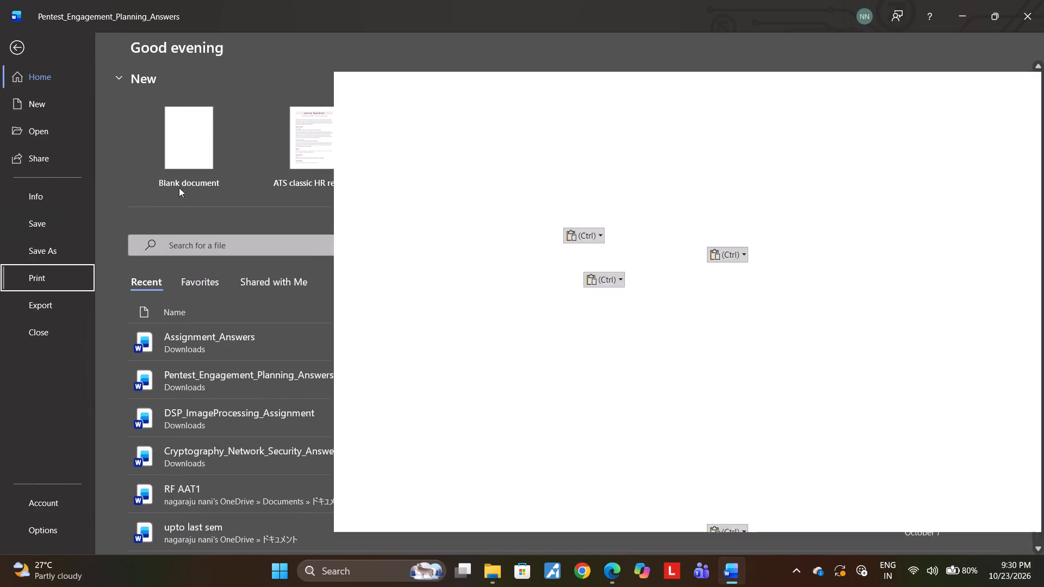
{"action": "left_click", "coordinate": [136, 104]}
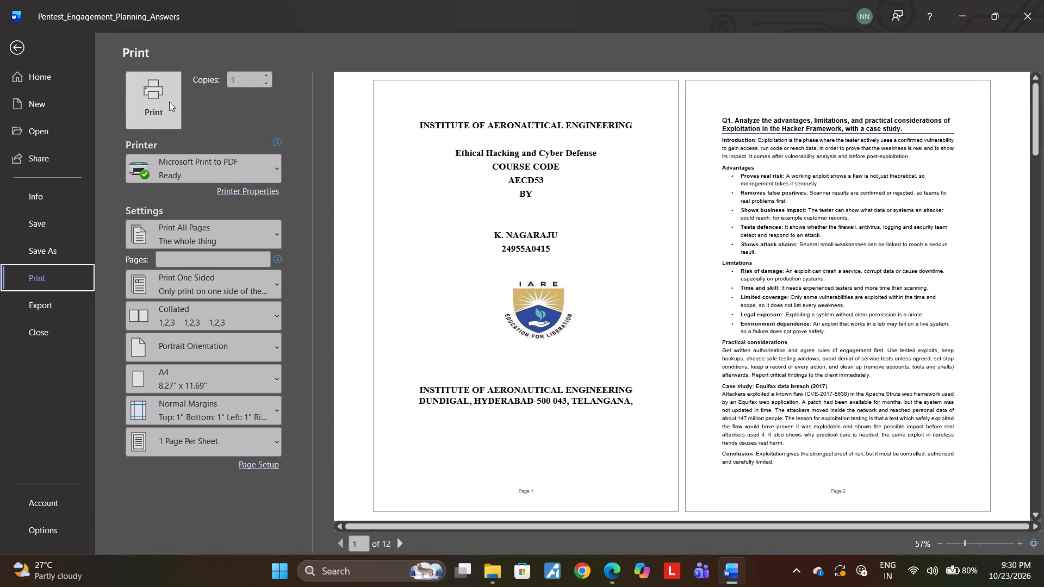
{"action": "left_click", "coordinate": [169, 101]}
{"action": "type", "text": "CYBER"}
{"action": "key", "text": "Return"}
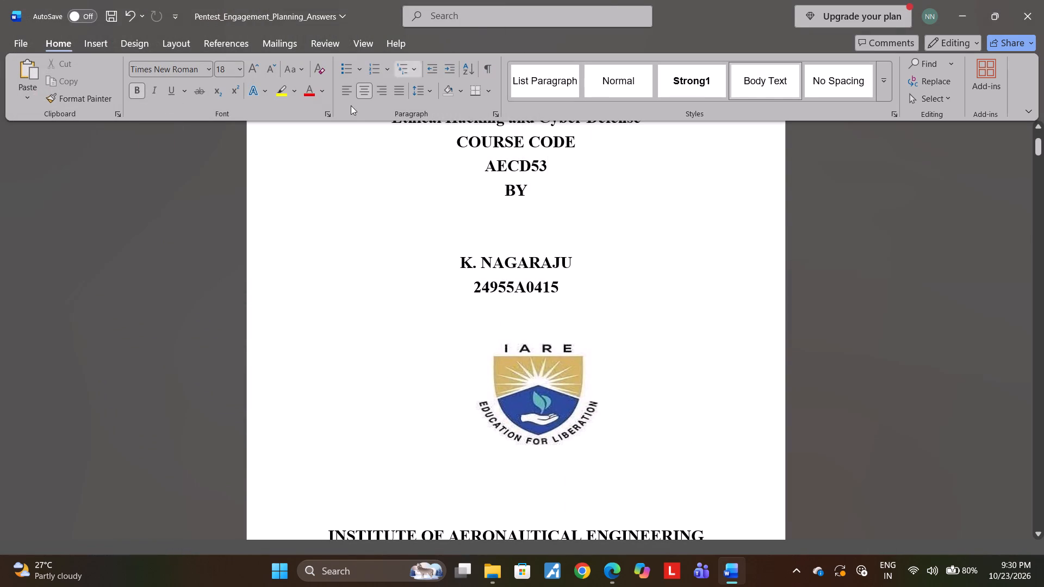
Open Cryptography_Network_Security_Answers from the recent documents.
{"action": "scroll", "coordinate": [530, 424], "scroll_direction": "down", "scroll_amount": 1}
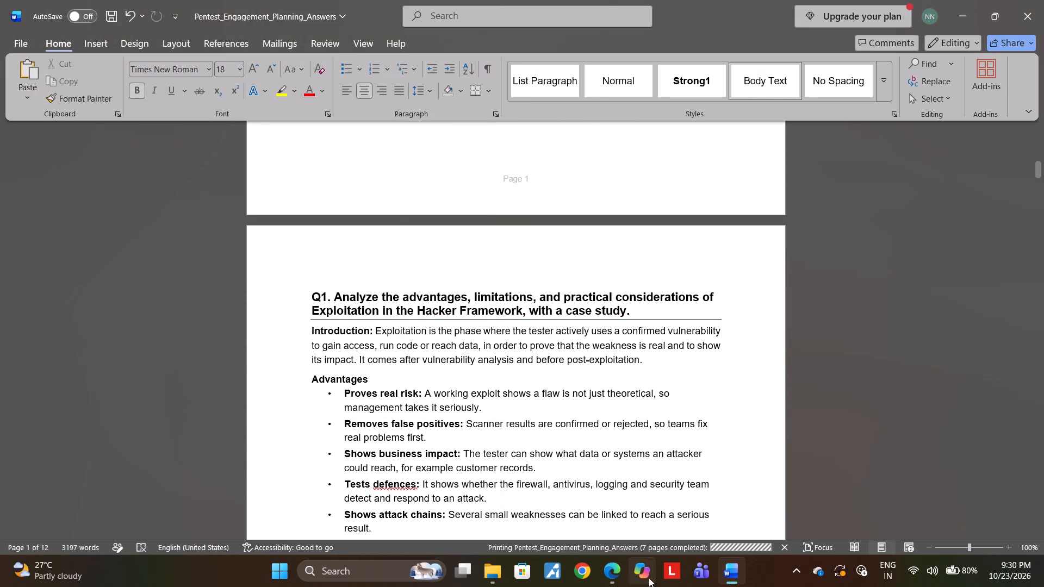
{"action": "left_click", "coordinate": [28, 45]}
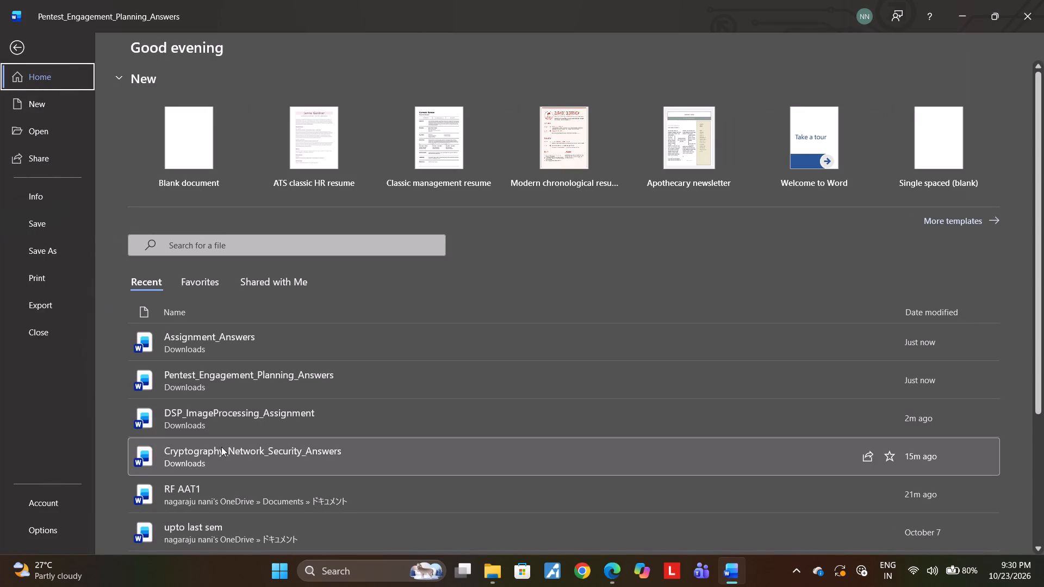
{"action": "double_click", "coordinate": [283, 461]}
{"action": "left_click", "coordinate": [189, 452]}
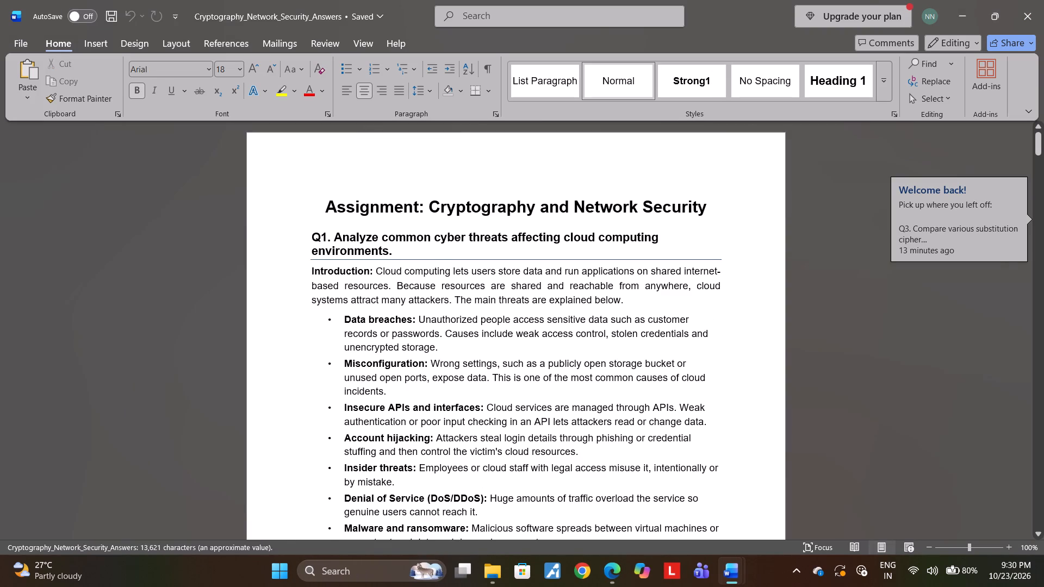
Delete the heading Assignment: Cryptography and Network Security above Q1.
{"action": "left_click_drag", "start_coordinate": [712, 209], "coordinate": [352, 195]}
{"action": "key", "text": "BackSpace"}
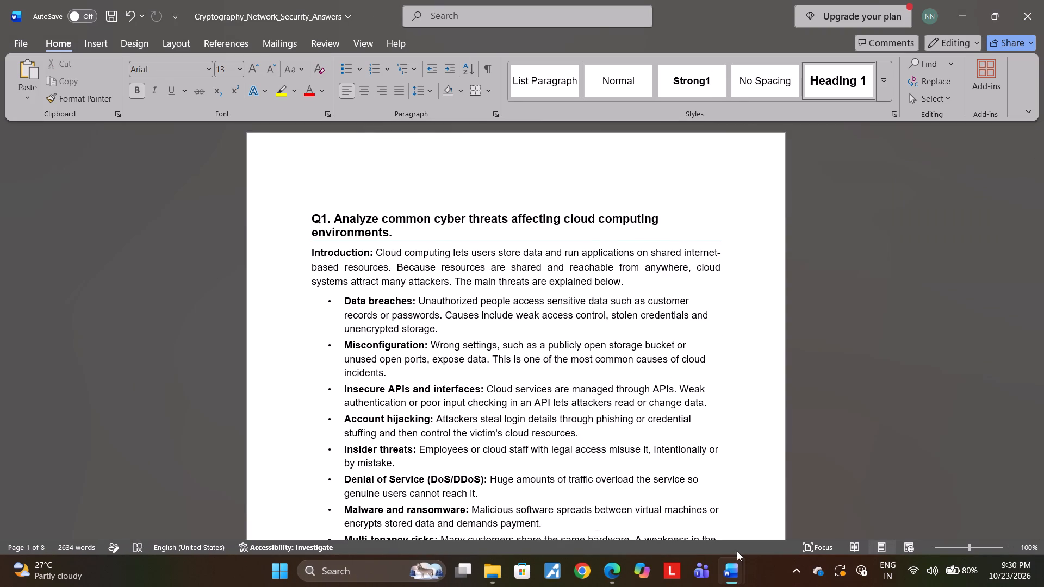
Copy the whole cover page from Pentest_Engagement_Planning_Answers and paste it before Q1 in Cryptography_Network_Security_Answers.
{"action": "left_click", "coordinate": [680, 496]}
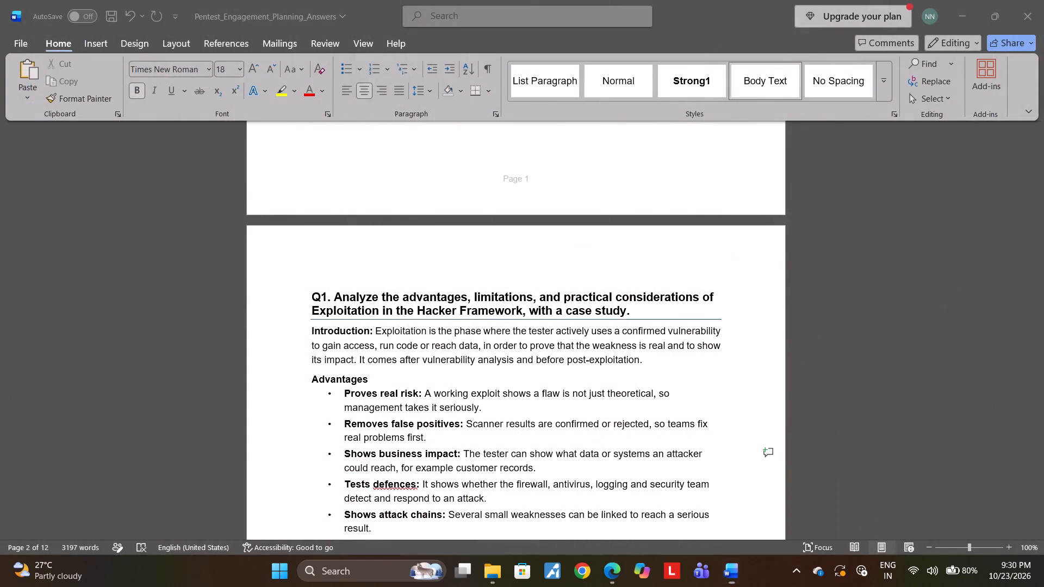
{"action": "scroll", "coordinate": [527, 301], "scroll_direction": "up", "scroll_amount": 1}
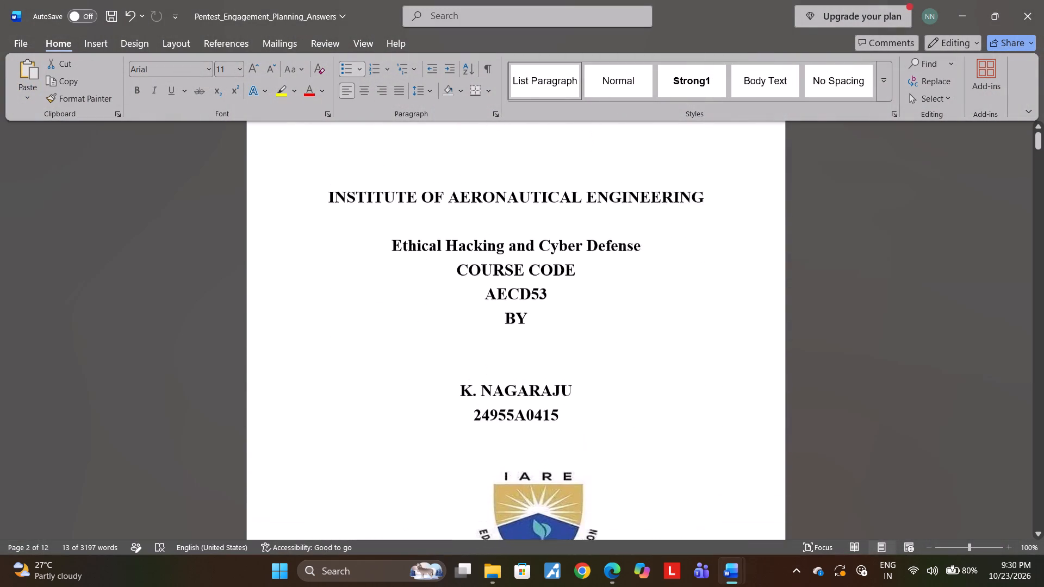
{"action": "scroll", "coordinate": [513, 319], "scroll_direction": "up", "scroll_amount": 1}
{"action": "left_click_drag", "start_coordinate": [322, 198], "coordinate": [450, 288]}
{"action": "scroll", "coordinate": [496, 428], "scroll_direction": "down", "scroll_amount": 1}
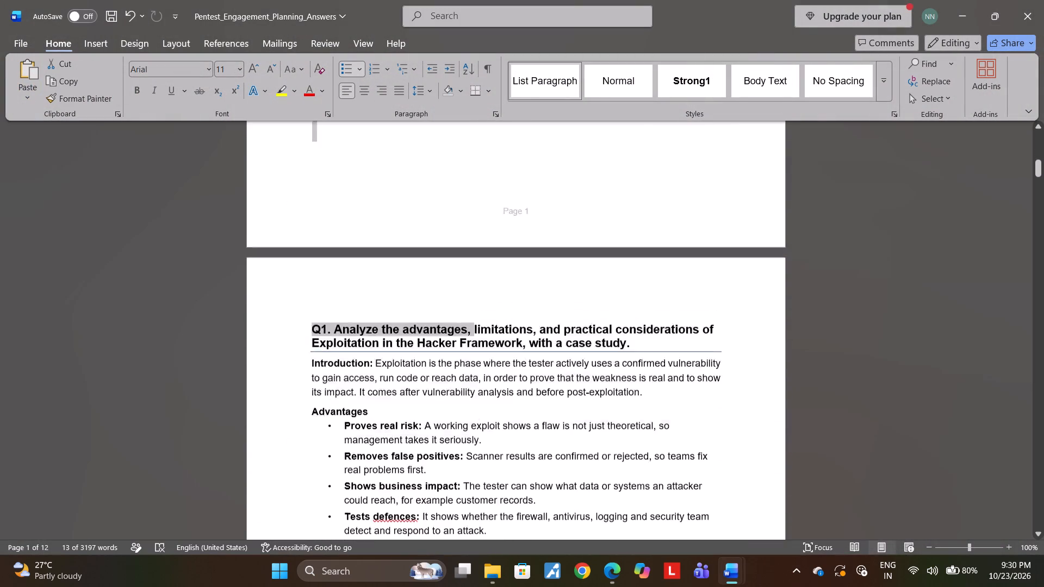
{"action": "scroll", "coordinate": [450, 288], "scroll_direction": "down", "scroll_amount": 1}
{"action": "left_click_drag", "start_coordinate": [450, 288], "coordinate": [429, 257]}
{"action": "key", "text": "ctrl+c"}
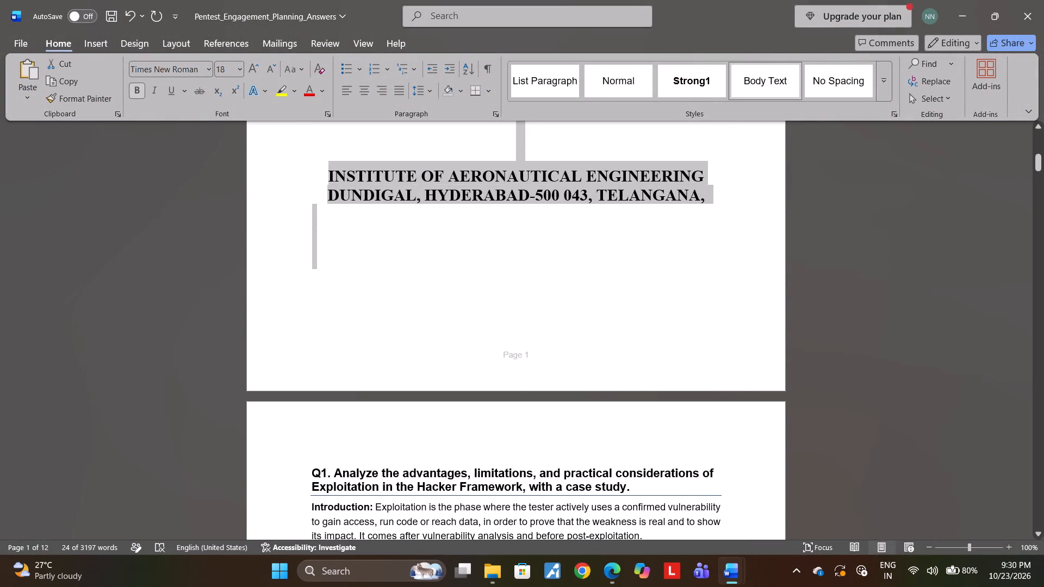
{"action": "key", "text": "ctrl+c"}
{"action": "key", "text": "ctrl+c"}
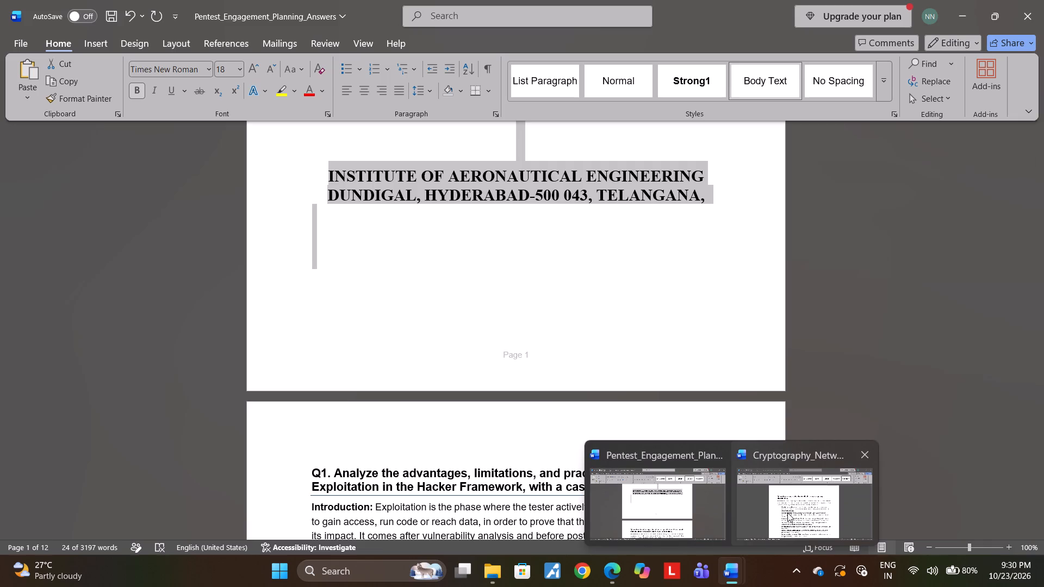
{"action": "left_click", "coordinate": [794, 487]}
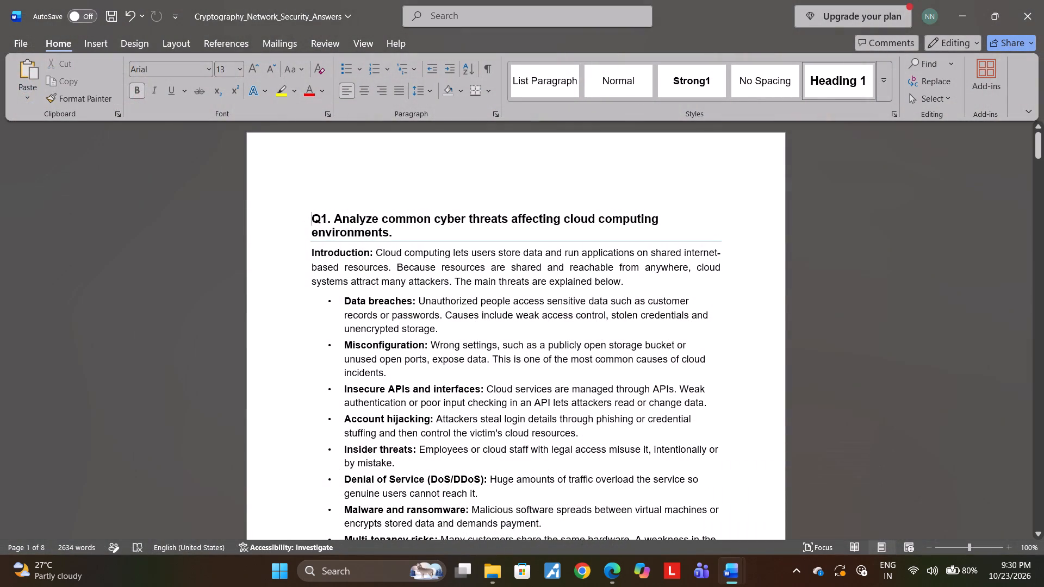
{"action": "key", "text": "ctrl+v"}
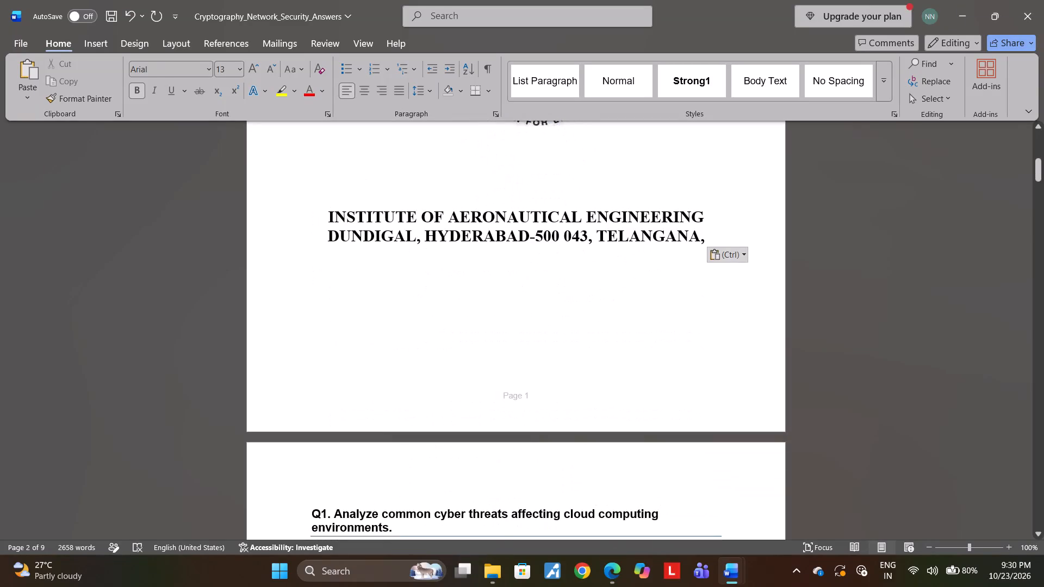
Replace the cover page's subject title with Network Security and Cryptography, copied from the portal's AAT-I course list, on its own line.
{"action": "scroll", "coordinate": [424, 230], "scroll_direction": "up", "scroll_amount": 1}
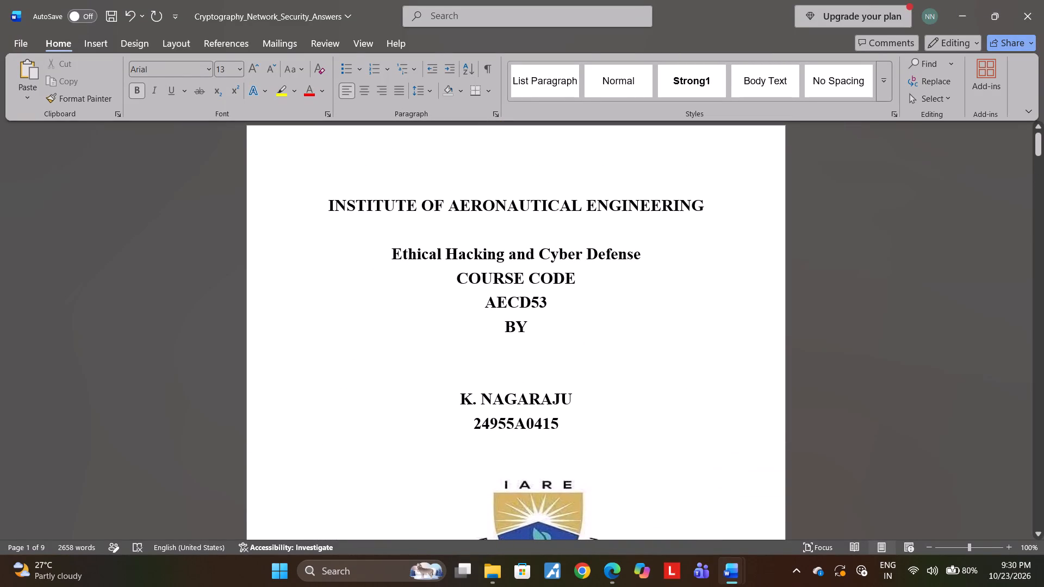
{"action": "left_click_drag", "start_coordinate": [642, 252], "coordinate": [397, 252]}
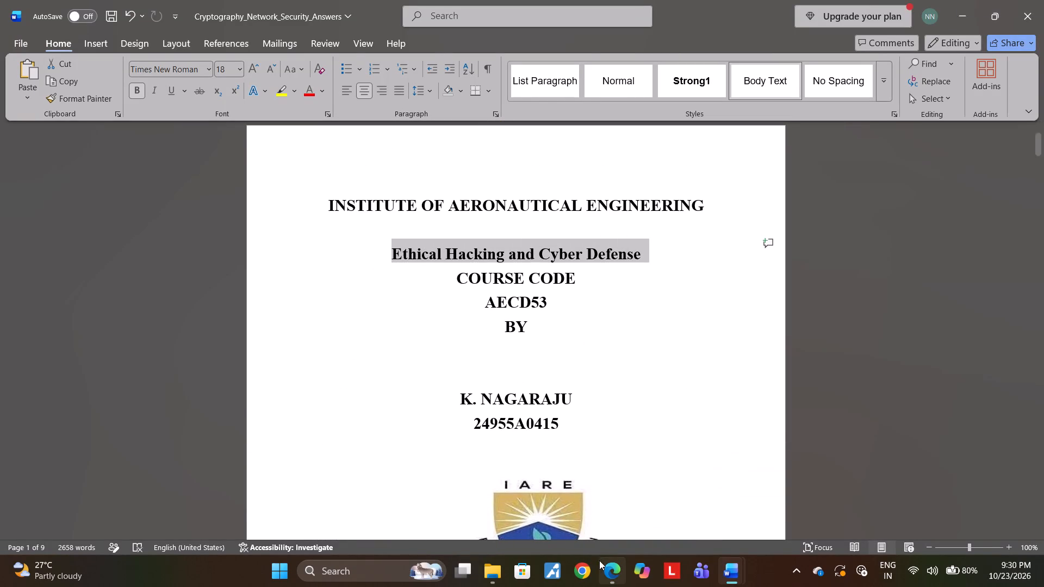
{"action": "left_click", "coordinate": [607, 580]}
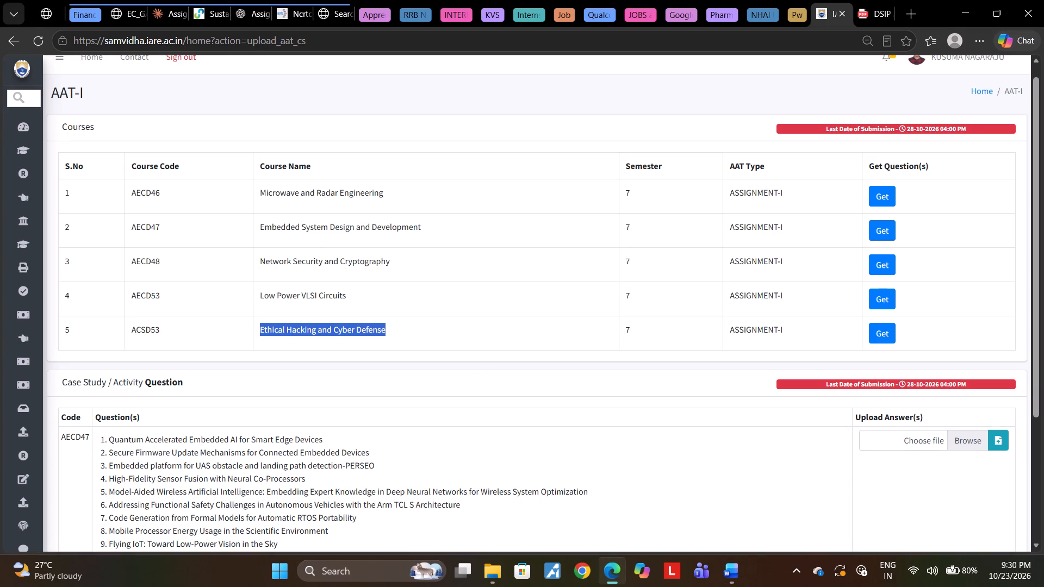
{"action": "left_click_drag", "start_coordinate": [260, 260], "coordinate": [397, 265]}
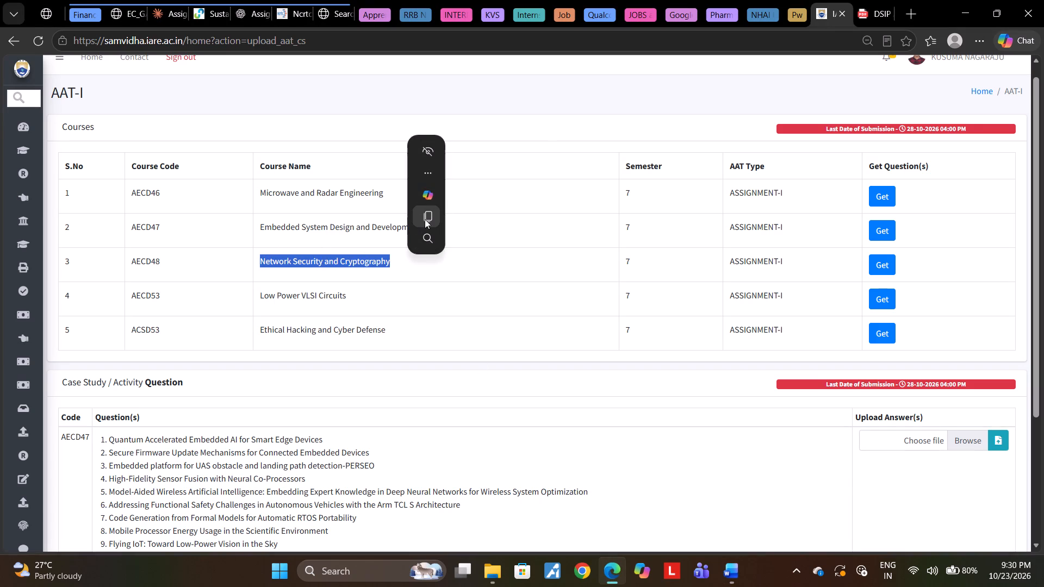
{"action": "left_click", "coordinate": [425, 219]}
{"action": "left_click", "coordinate": [726, 573]}
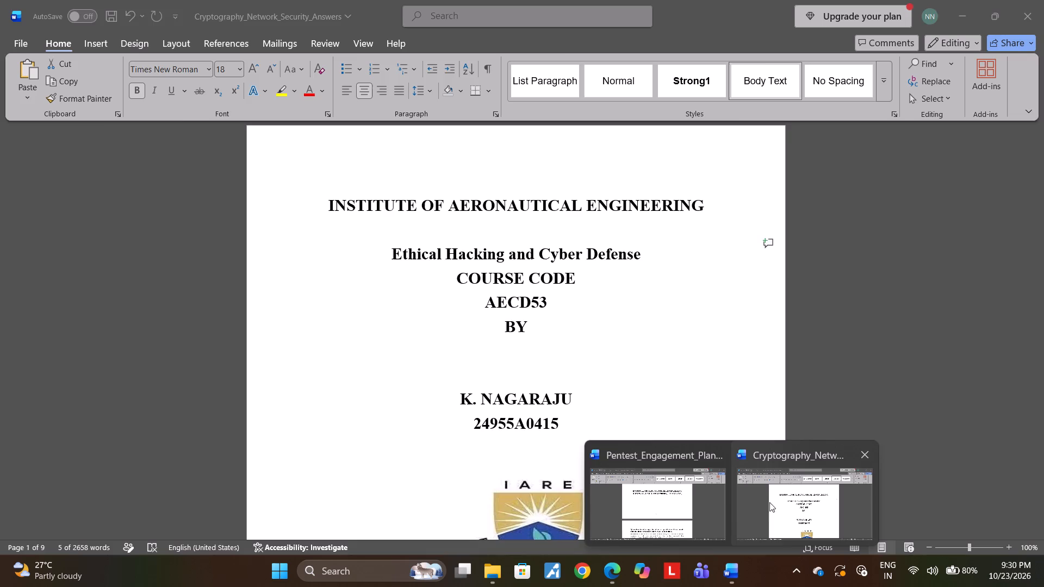
{"action": "left_click", "coordinate": [756, 489]}
{"action": "key", "text": "ctrl+v"}
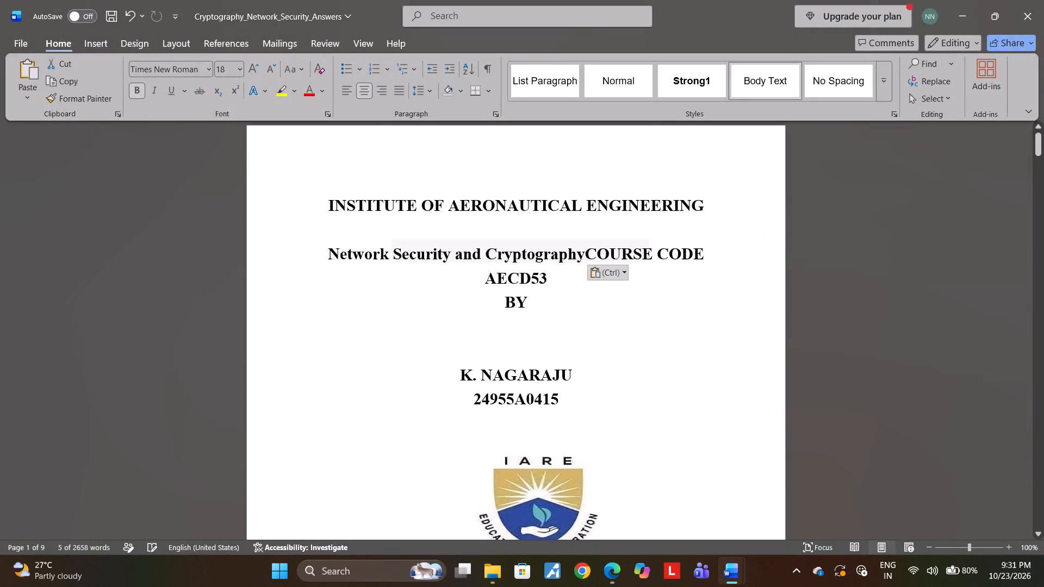
{"action": "key", "text": "Return"}
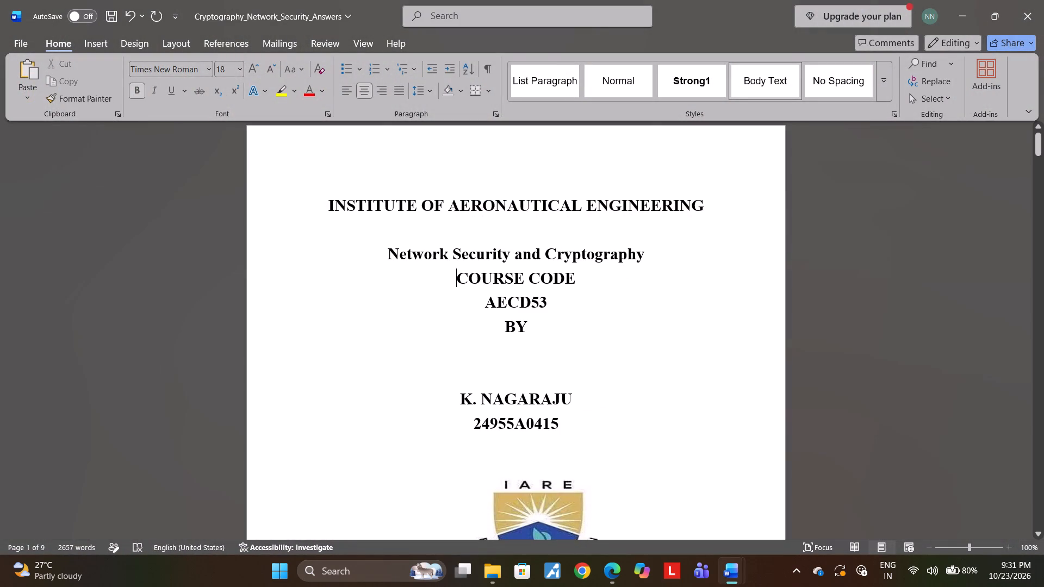
Change the cover page's course code to AECD48, consulting the portal's AAT-I course list.
{"action": "left_click", "coordinate": [548, 297]}
{"action": "key", "text": "BackSpace"}
{"action": "key", "text": "BackSpace"}
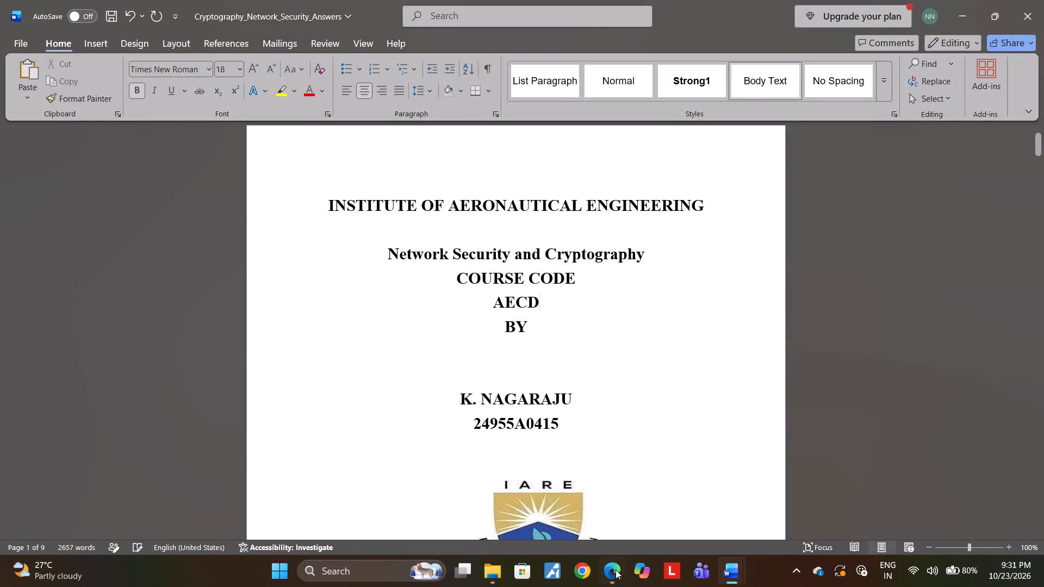
{"action": "left_click", "coordinate": [615, 578]}
{"action": "left_click", "coordinate": [736, 567]}
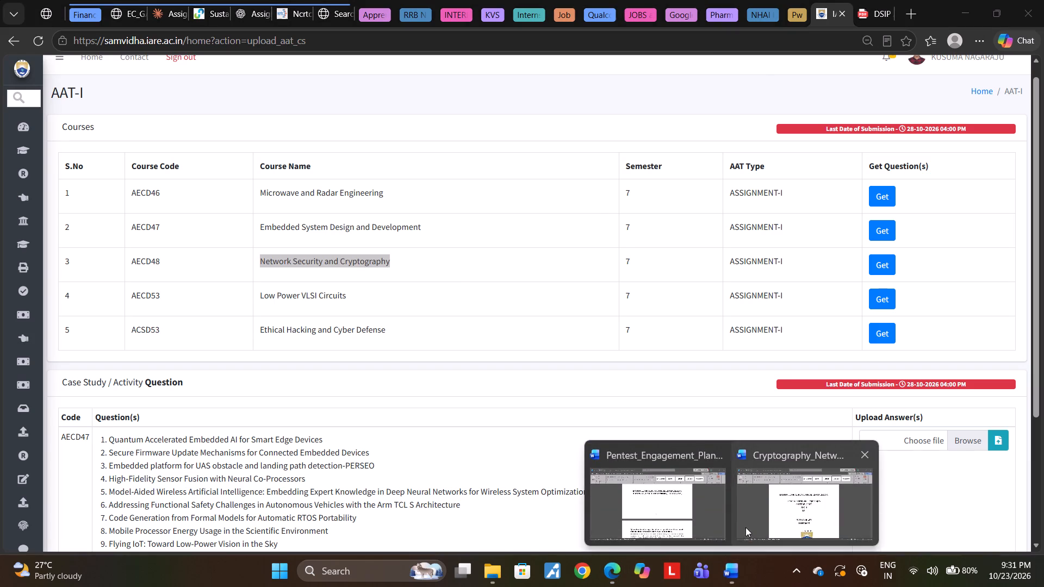
{"action": "left_click", "coordinate": [758, 505]}
{"action": "type", "text": "48"}
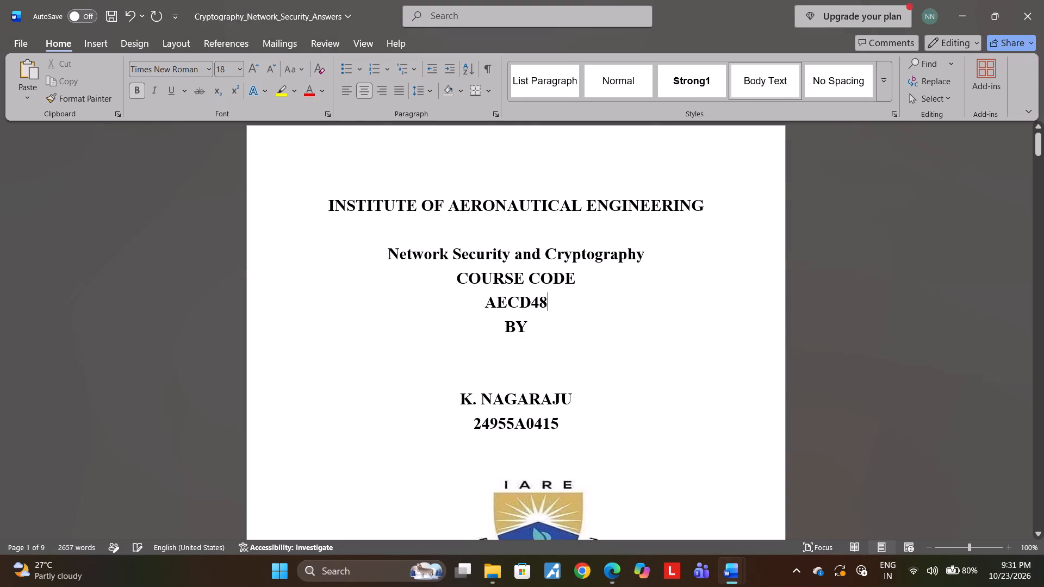
Copy the entire adapted cover page, from the institute heading through the logo and address lines.
{"action": "left_click", "coordinate": [9, 43]}
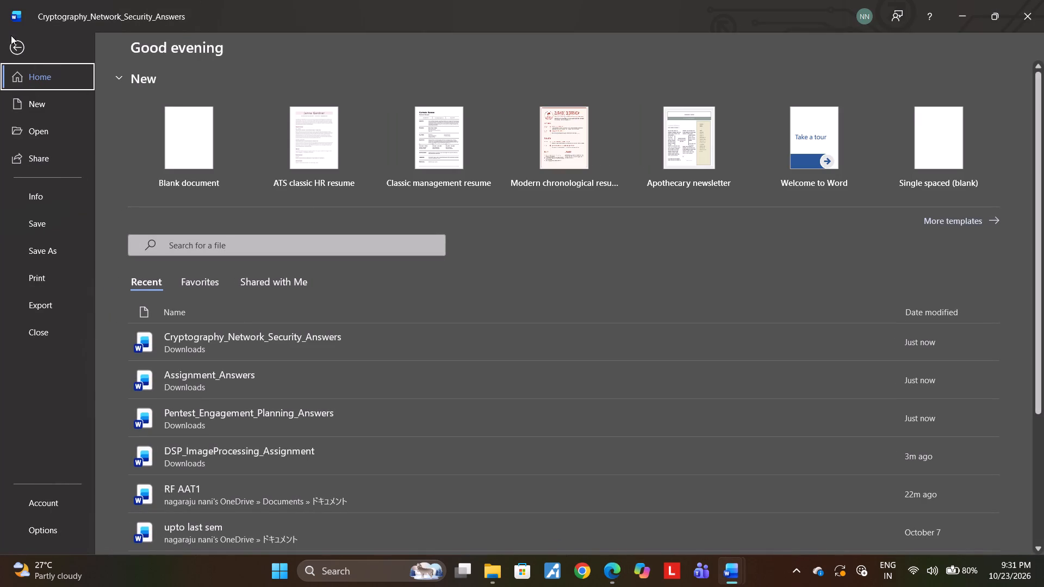
{"action": "left_click", "coordinate": [10, 44]}
{"action": "left_click_drag", "start_coordinate": [325, 202], "coordinate": [513, 564]}
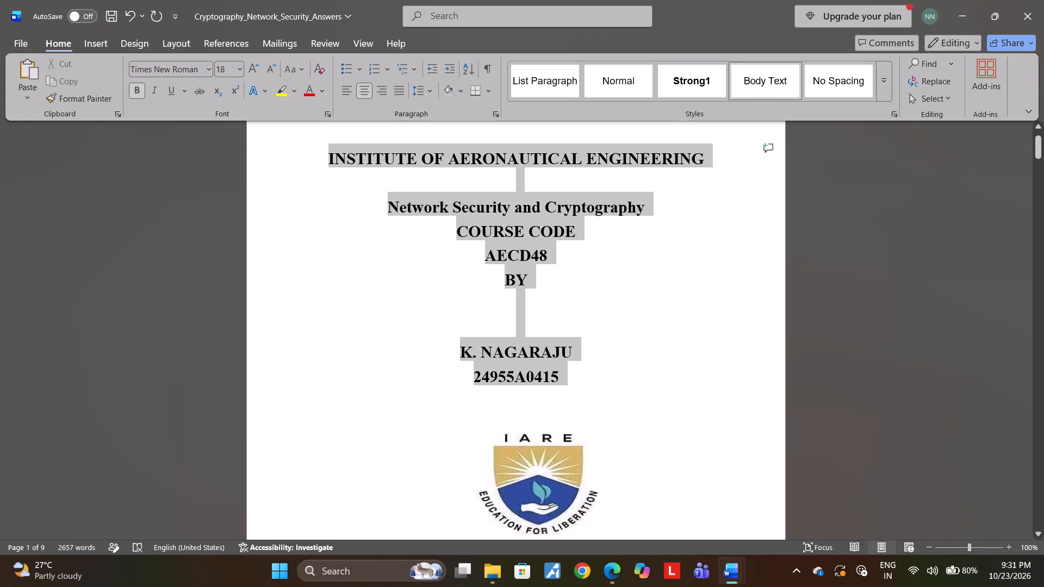
{"action": "left_click_drag", "start_coordinate": [513, 564], "coordinate": [527, 525]}
{"action": "key", "text": "ctrl+c"}
{"action": "key", "text": "ctrl+c"}
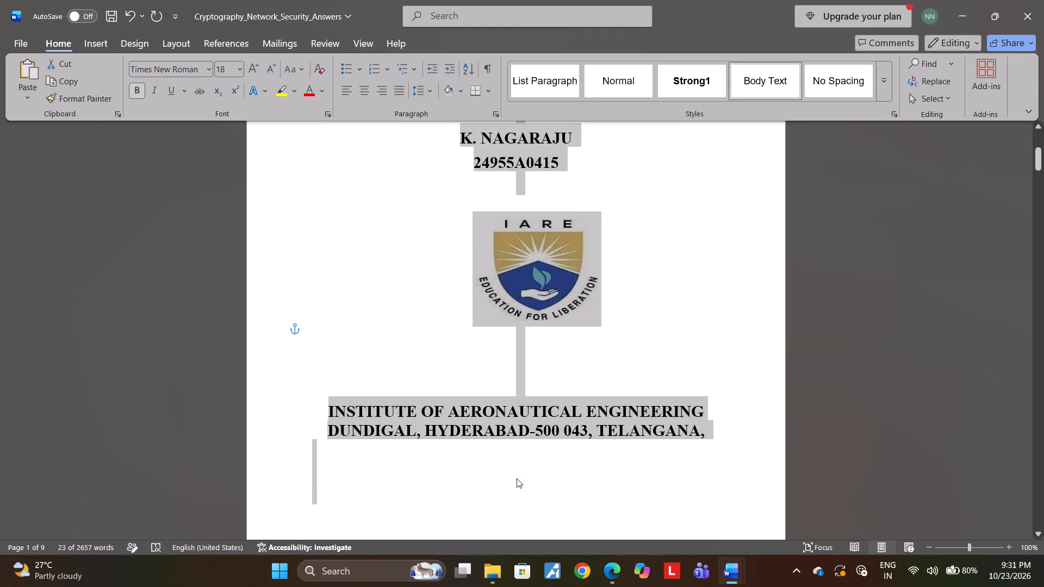
{"action": "key", "text": "ctrl+c"}
Print Cryptography_Network_Security_Answers to a PDF named CRYPTO in Downloads.
{"action": "left_click", "coordinate": [25, 43]}
{"action": "left_click", "coordinate": [39, 274]}
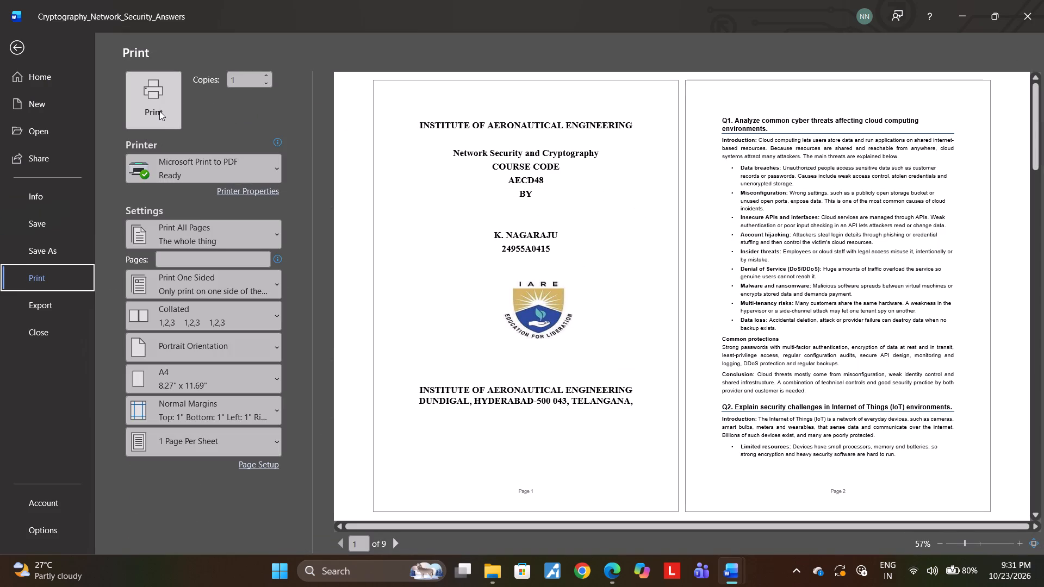
{"action": "left_click", "coordinate": [159, 111]}
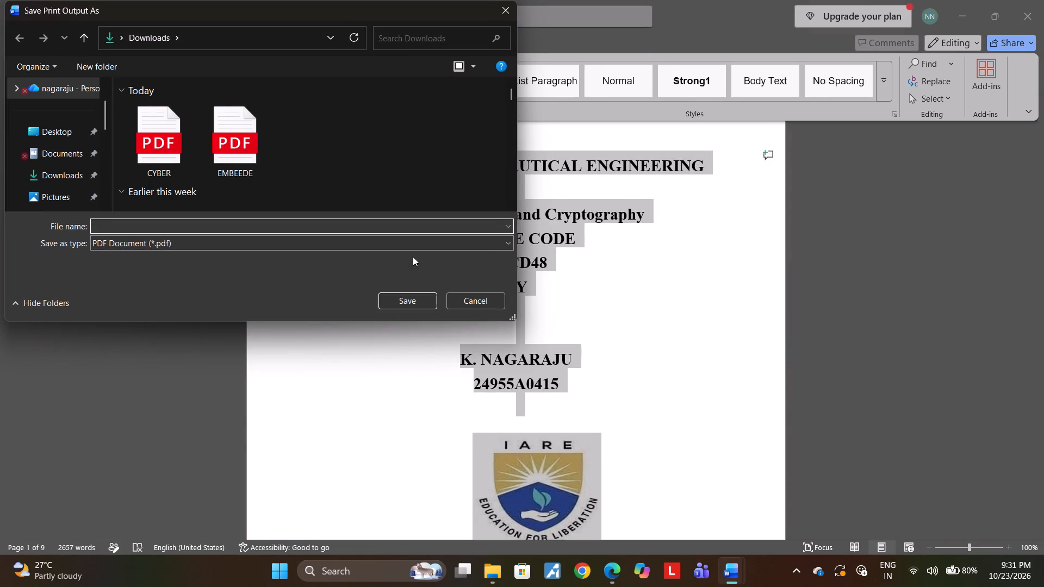
{"action": "type", "text": "CRYPTO"}
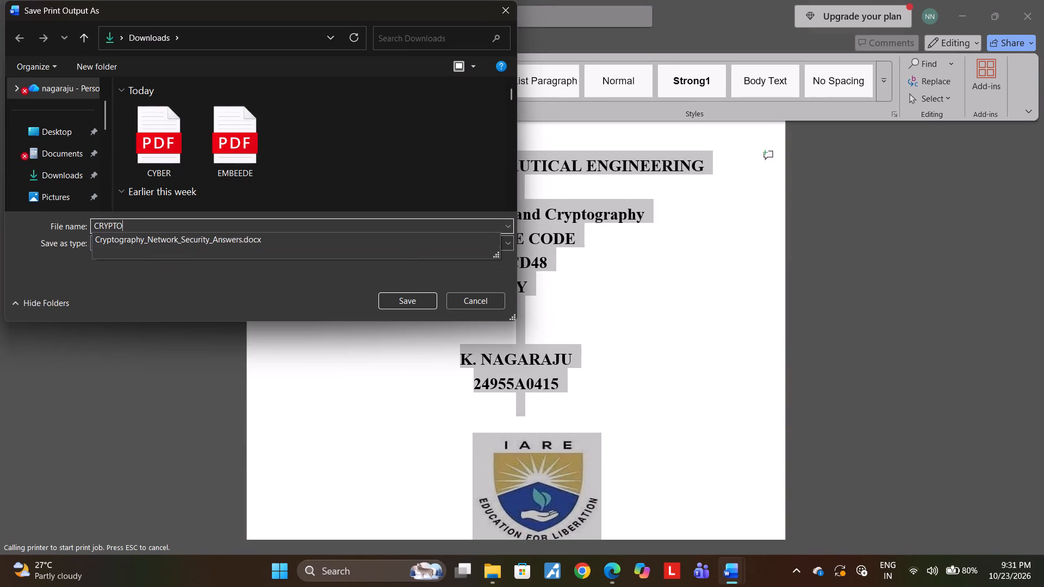
{"action": "key", "text": "Return"}
{"action": "right_click", "coordinate": [840, 0]}
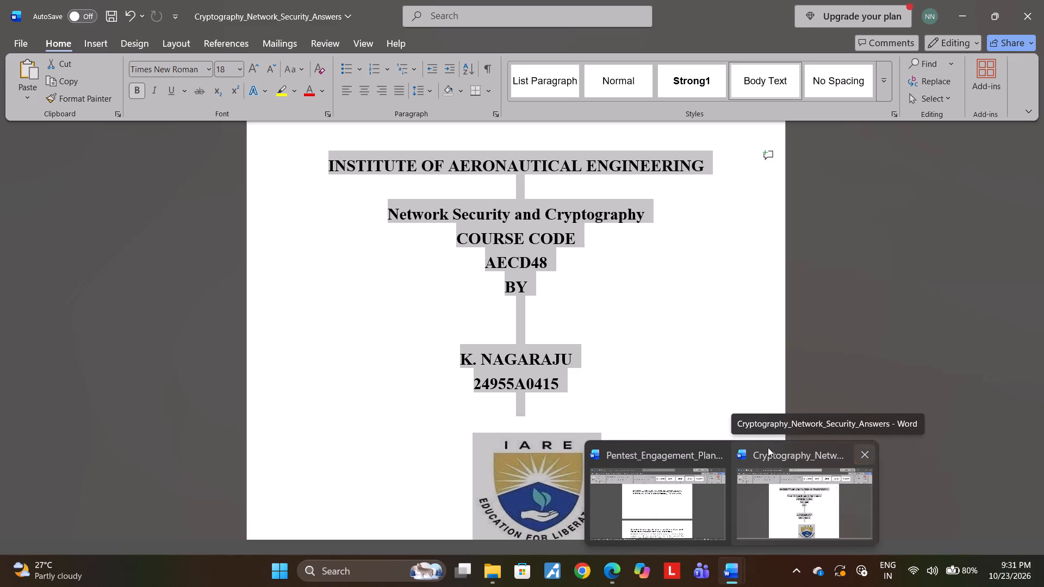
Close the Pentest_Engagement_Planning_Answers and Cryptography_Network_Security_Answers documents, saving the changes to both.
{"action": "left_click", "coordinate": [717, 453]}
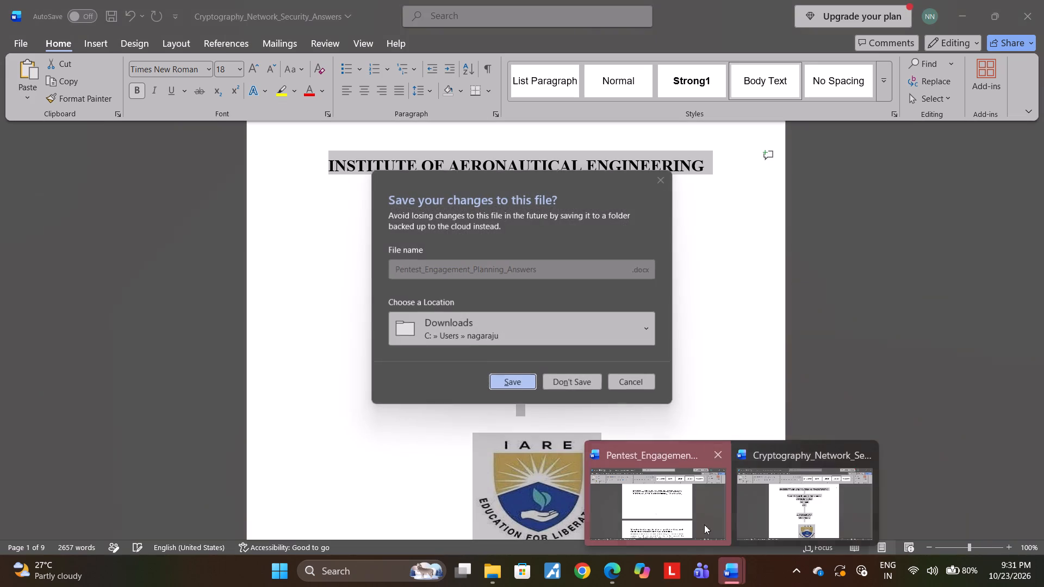
{"action": "left_click", "coordinate": [514, 383]}
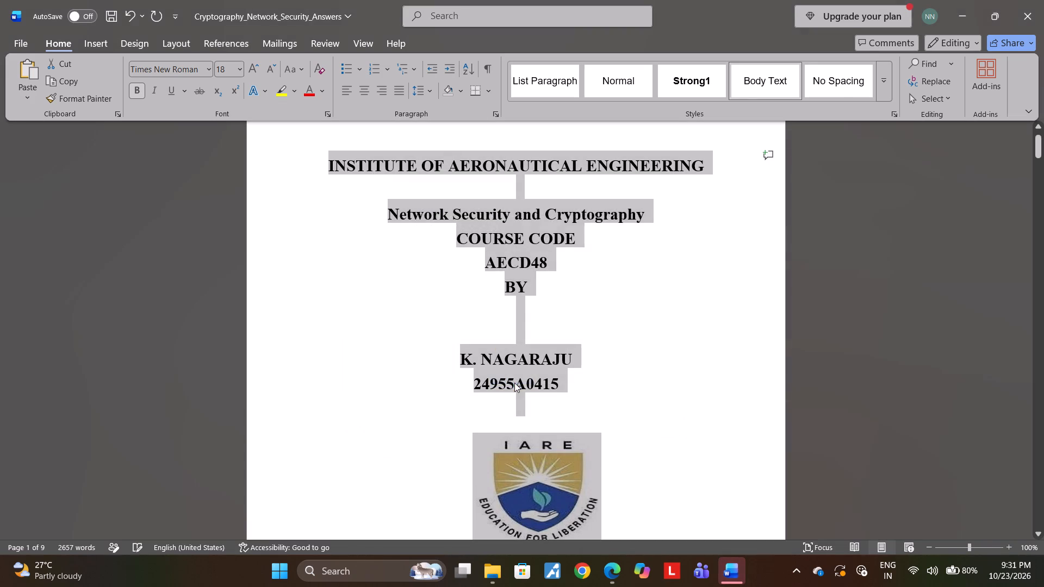
{"action": "left_click", "coordinate": [735, 572]}
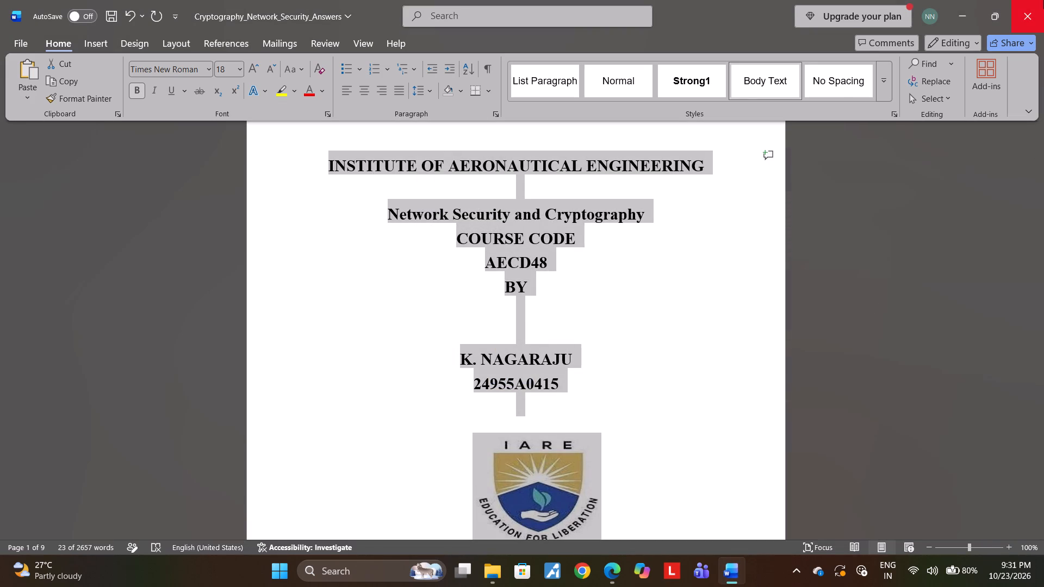
{"action": "left_click", "coordinate": [1043, 0]}
{"action": "left_click", "coordinate": [503, 388]}
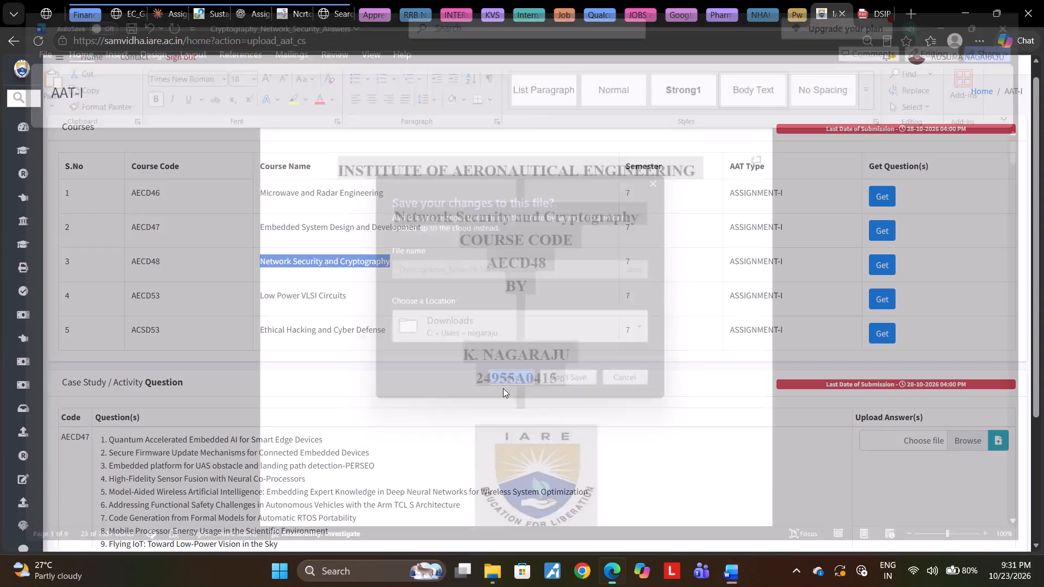
Start Word again and open RF AAT1 from the recent documents.
{"action": "left_click", "coordinate": [400, 564]}
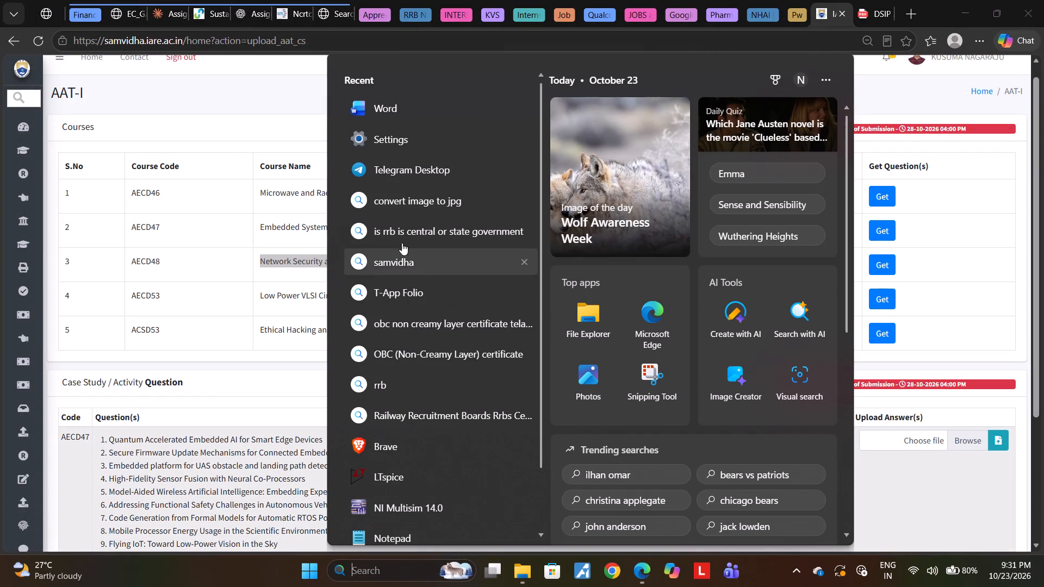
{"action": "left_click", "coordinate": [399, 112]}
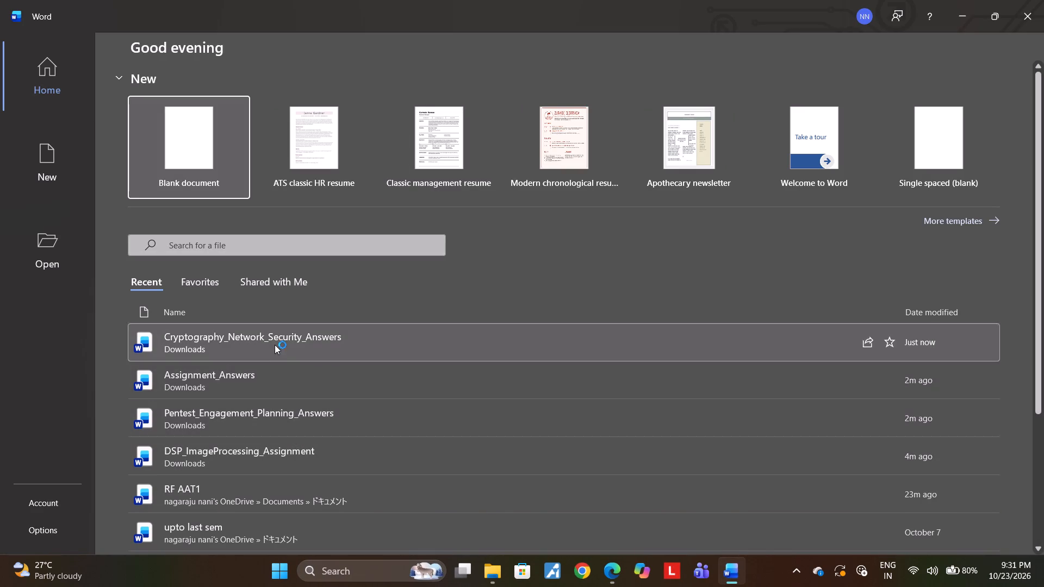
{"action": "scroll", "coordinate": [290, 479], "scroll_direction": "down", "scroll_amount": 1}
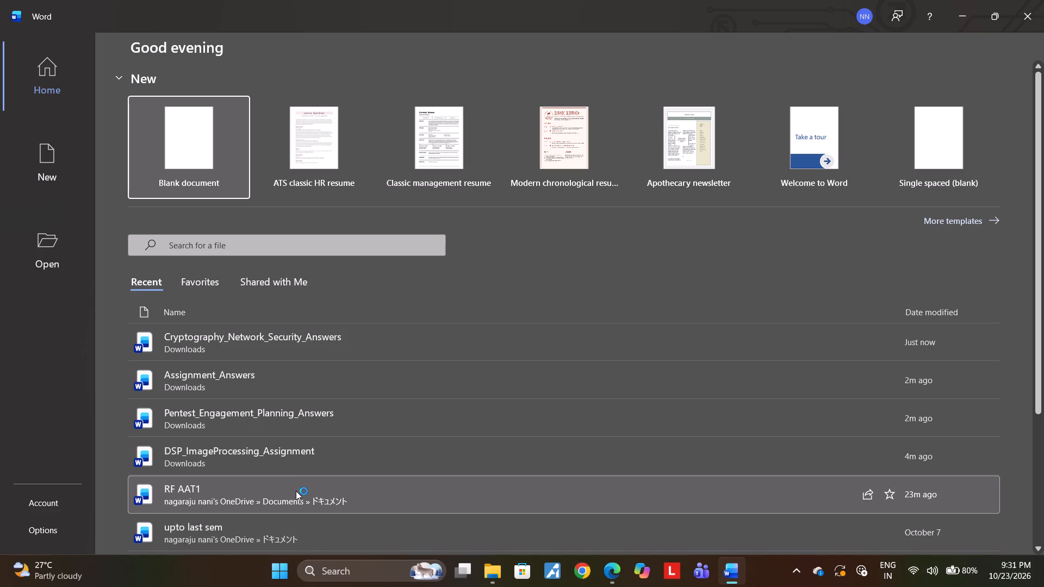
{"action": "double_click", "coordinate": [296, 491]}
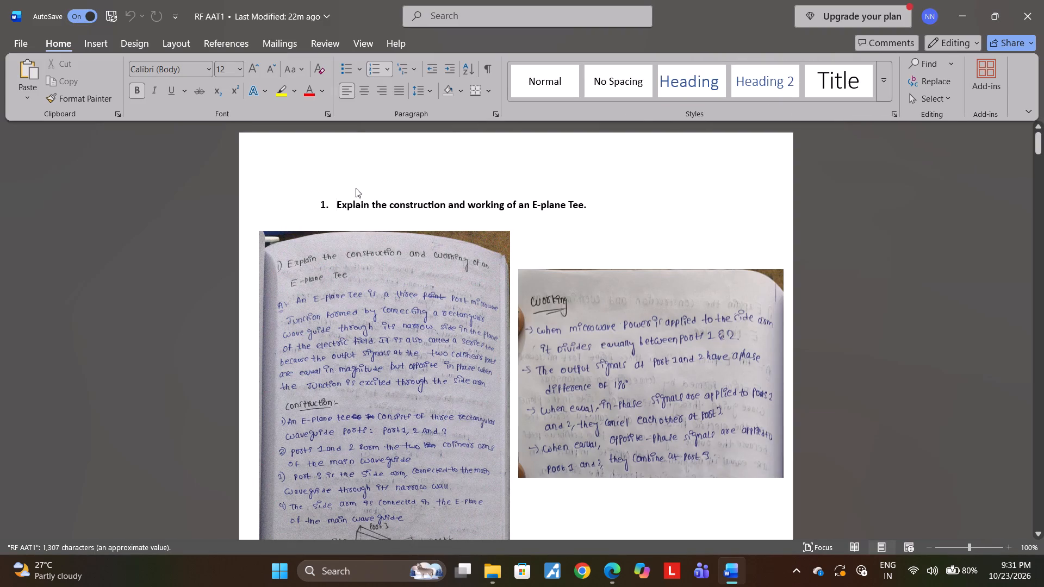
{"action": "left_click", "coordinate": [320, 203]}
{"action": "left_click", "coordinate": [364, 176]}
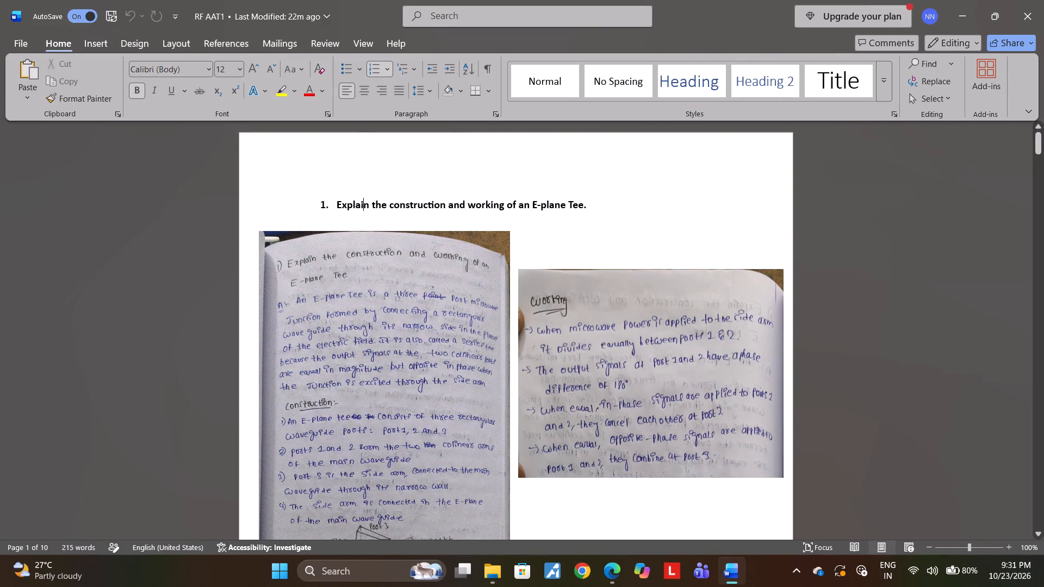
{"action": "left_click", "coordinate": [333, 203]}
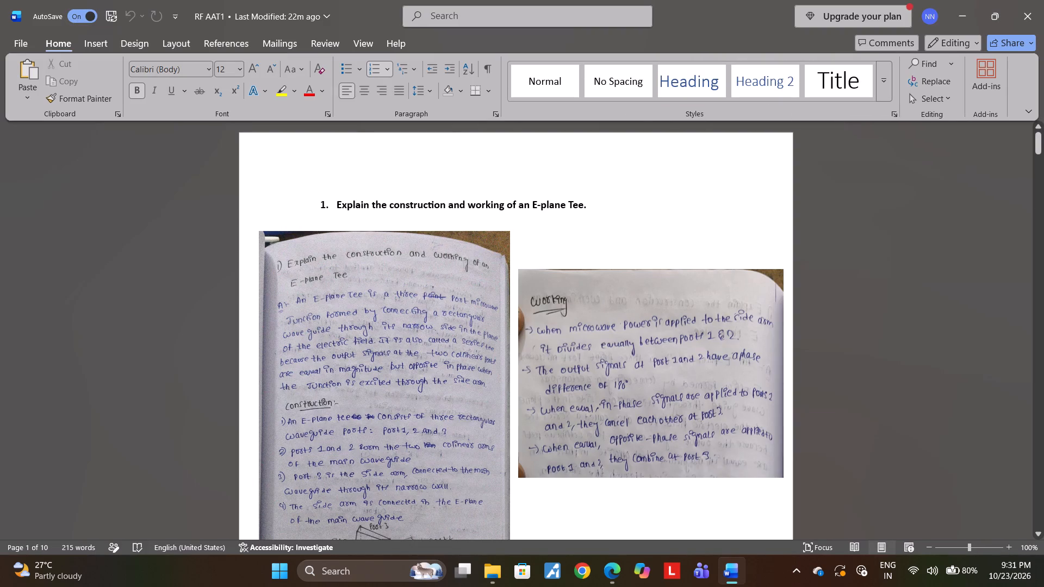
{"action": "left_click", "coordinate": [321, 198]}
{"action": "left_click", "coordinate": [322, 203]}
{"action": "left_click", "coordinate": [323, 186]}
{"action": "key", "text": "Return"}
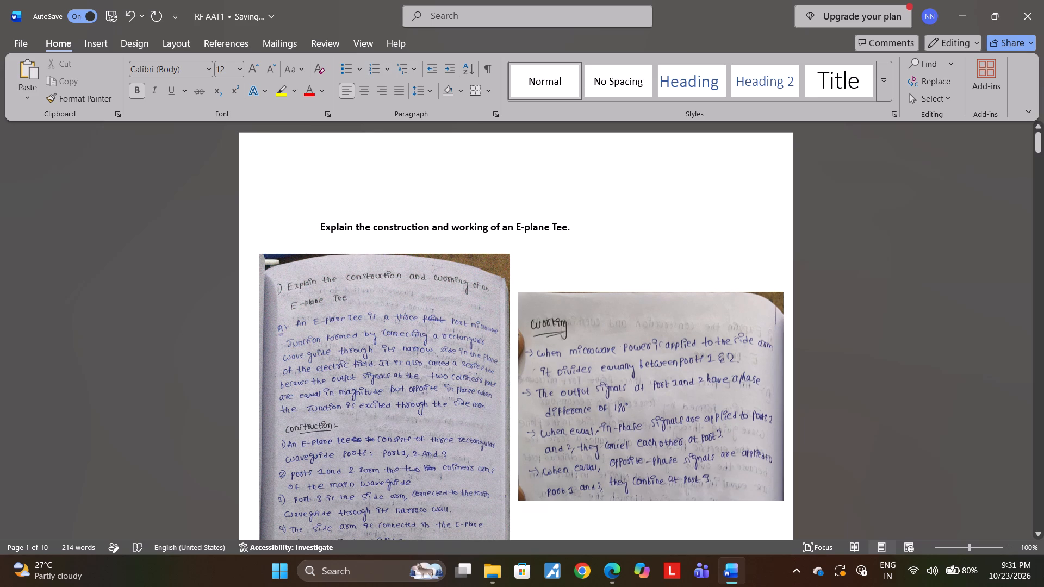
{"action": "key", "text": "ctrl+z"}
Insert an unnumbered empty line above question 1 at the start of RF AAT1.
{"action": "left_click", "coordinate": [329, 192]}
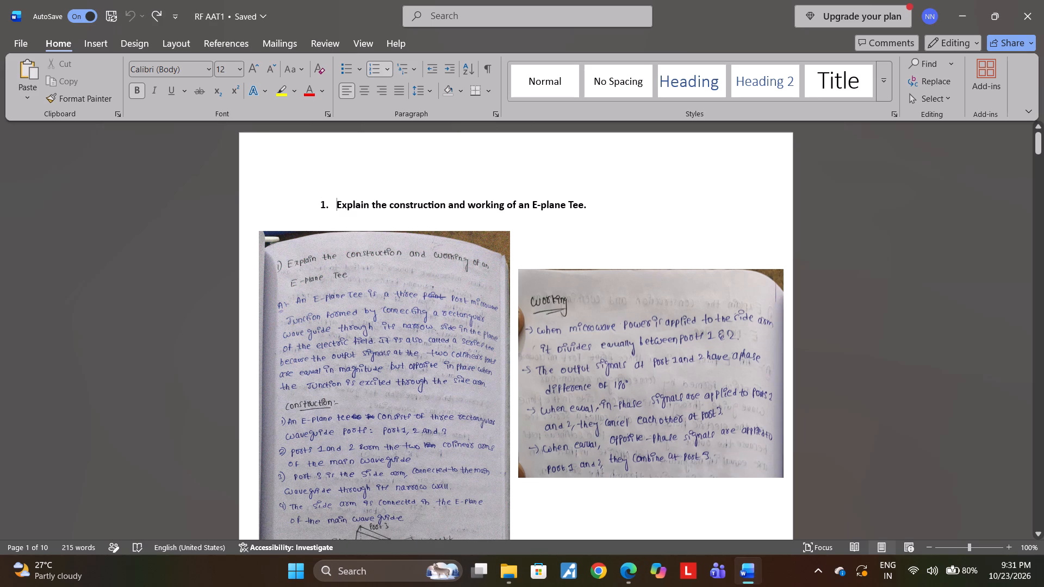
{"action": "key", "text": "Return"}
{"action": "key", "text": "Up"}
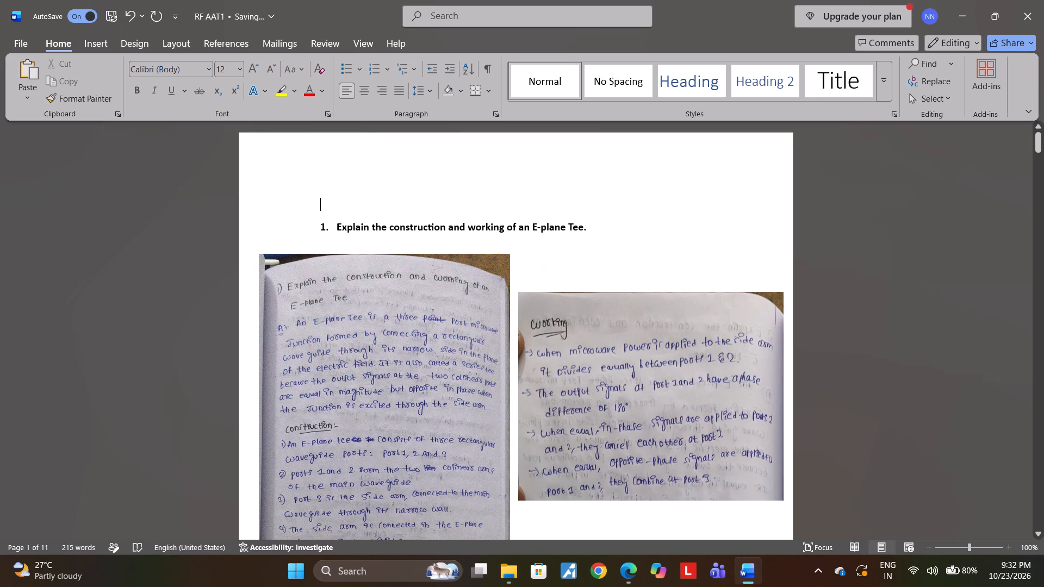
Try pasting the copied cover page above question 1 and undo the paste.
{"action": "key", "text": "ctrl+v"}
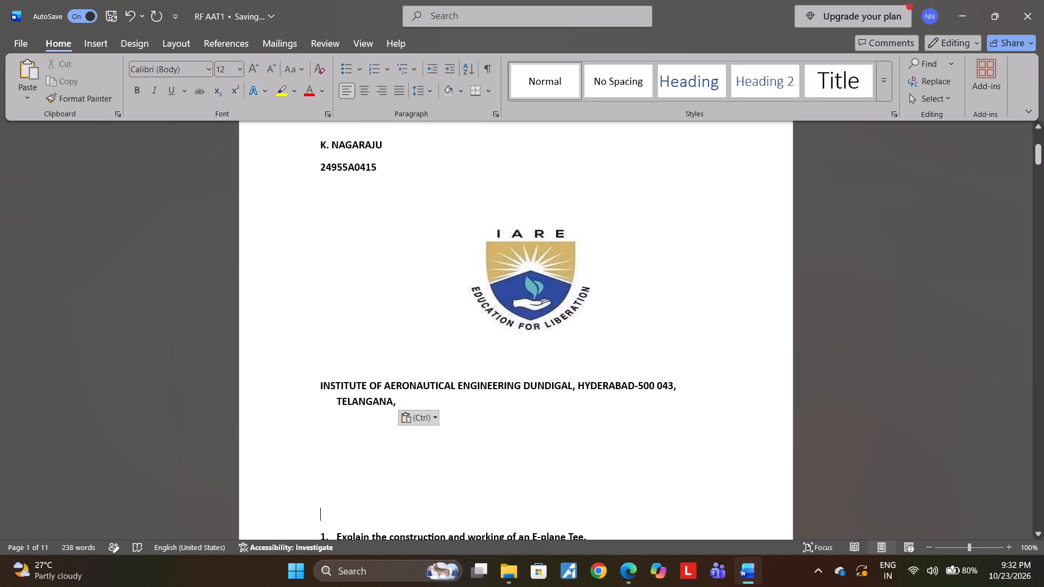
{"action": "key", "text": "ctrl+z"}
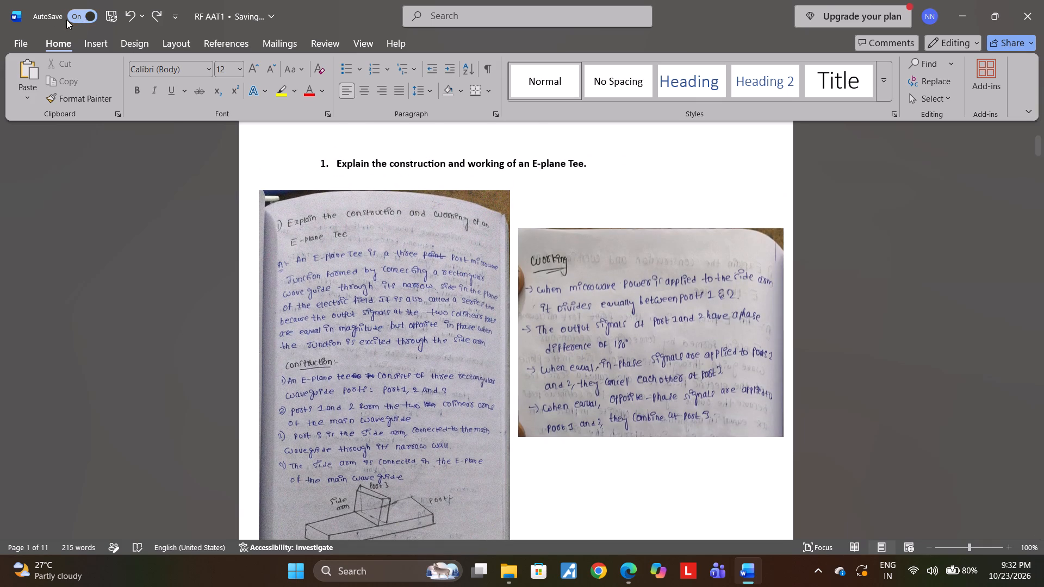
Add another empty line above question 1 to make room for the cover page.
{"action": "key", "text": "Return"}
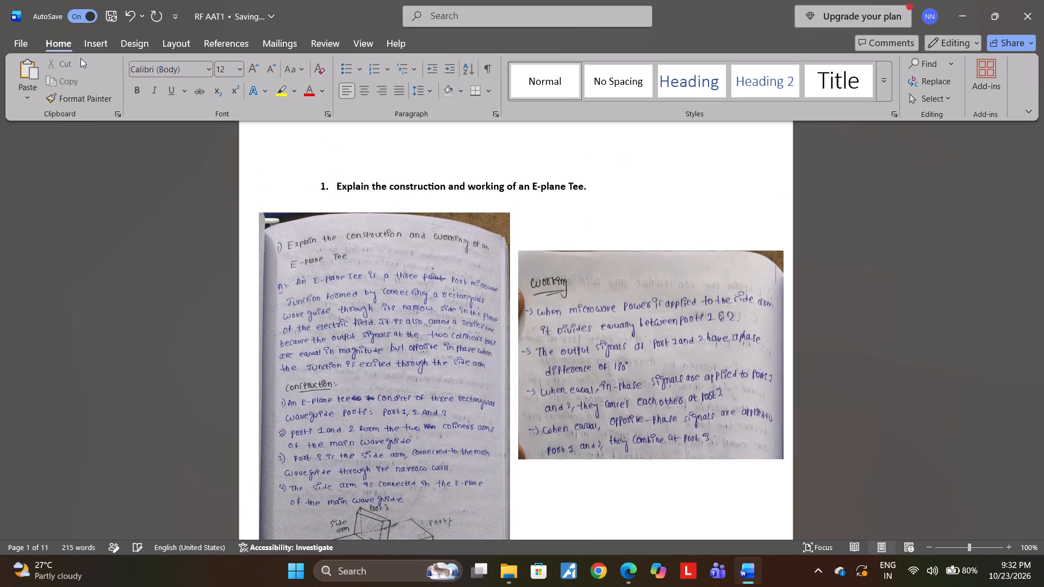
{"action": "key", "text": "Up"}
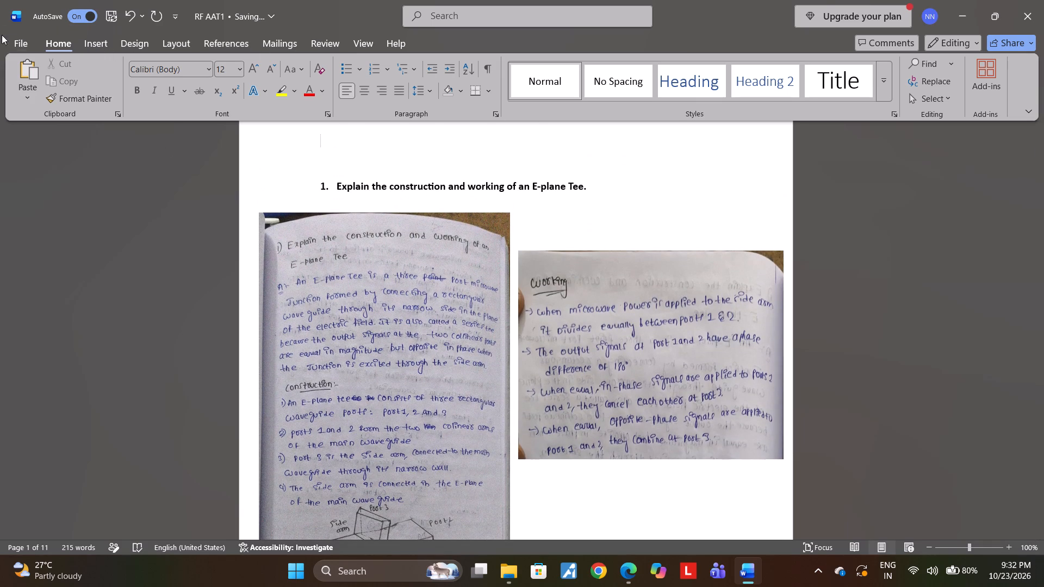
Reopen Cryptography_Network_Security_Answers and copy its entire cover page, from the institute heading through the logo and address lines.
{"action": "left_click", "coordinate": [14, 36]}
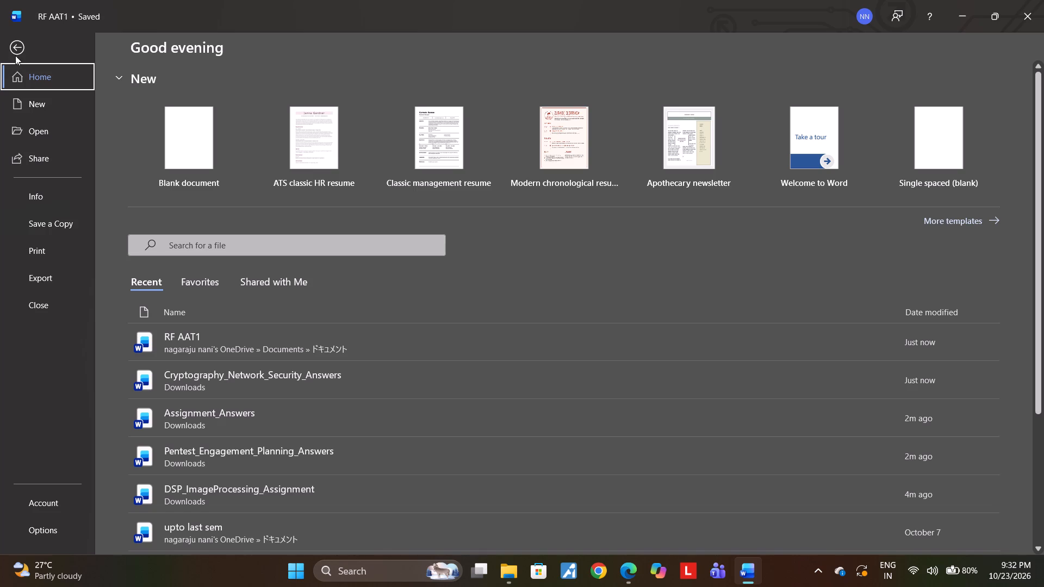
{"action": "left_click", "coordinate": [199, 377]}
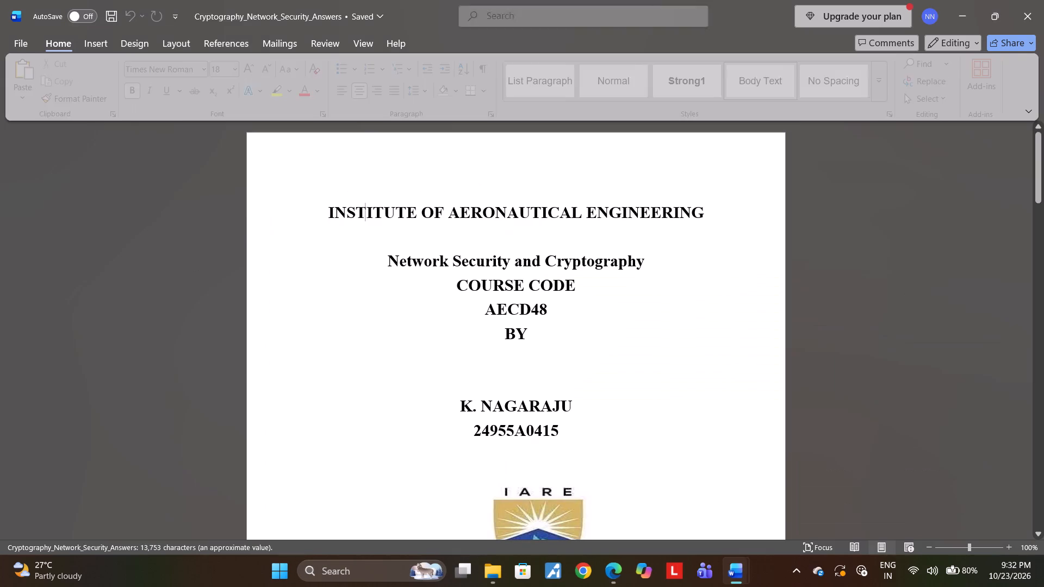
{"action": "left_click_drag", "start_coordinate": [329, 206], "coordinate": [536, 576]}
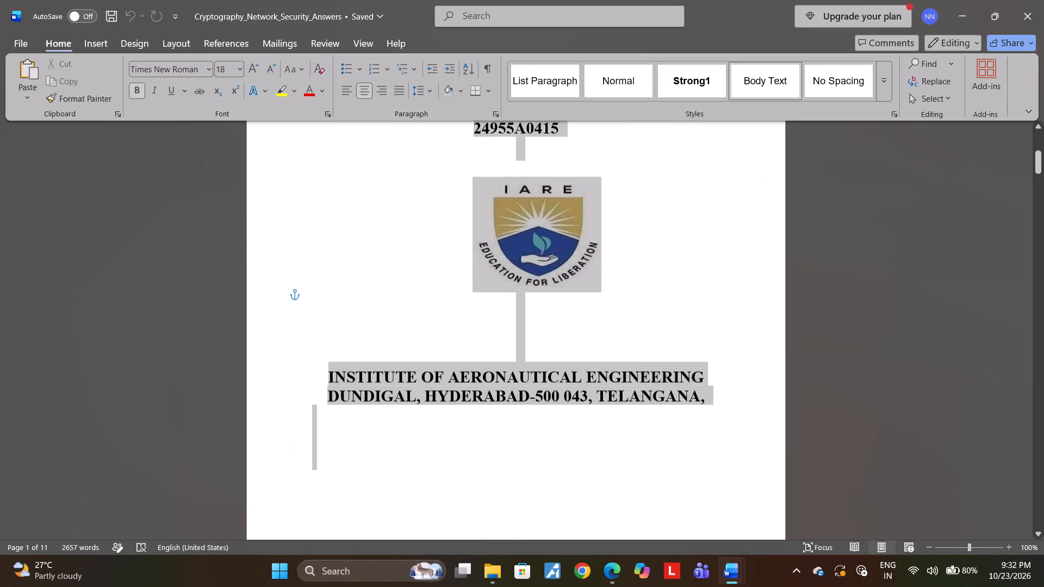
{"action": "left_click_drag", "start_coordinate": [536, 576], "coordinate": [481, 398]}
{"action": "key", "text": "ctrl+c"}
{"action": "key", "text": "ctrl+c"}
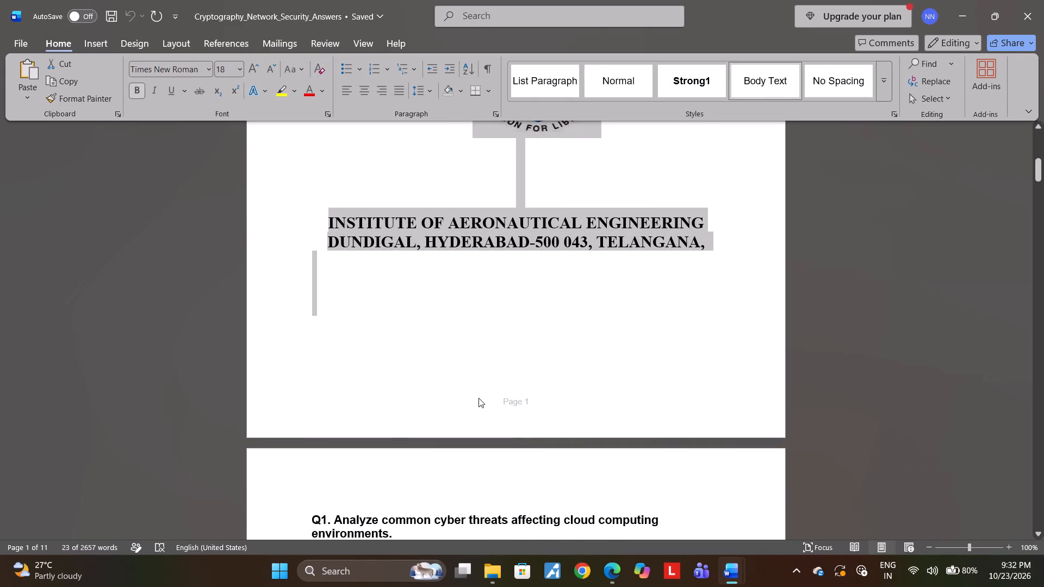
{"action": "key", "text": "ctrl+c"}
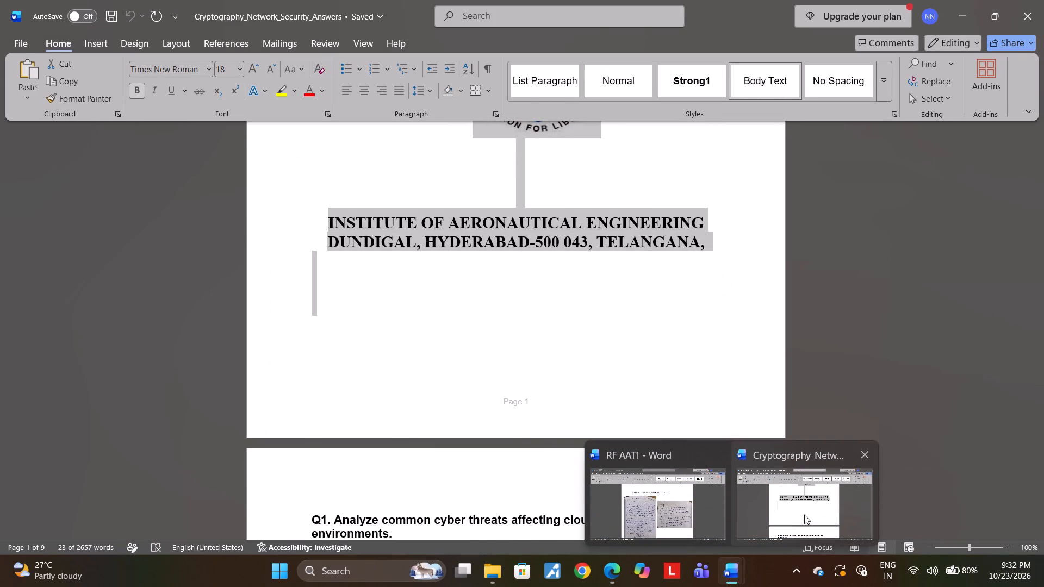
Paste the copied cover page above question 1 in RF AAT1 and remove the surplus empty line before the question.
{"action": "left_click", "coordinate": [679, 499]}
{"action": "key", "text": "ctrl+v"}
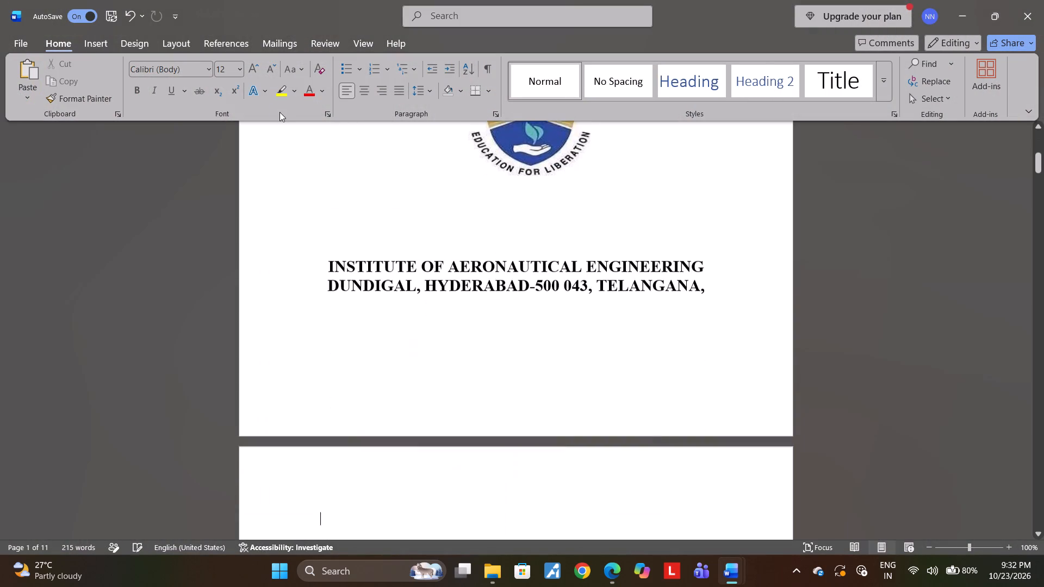
{"action": "scroll", "coordinate": [407, 208], "scroll_direction": "down", "scroll_amount": 1}
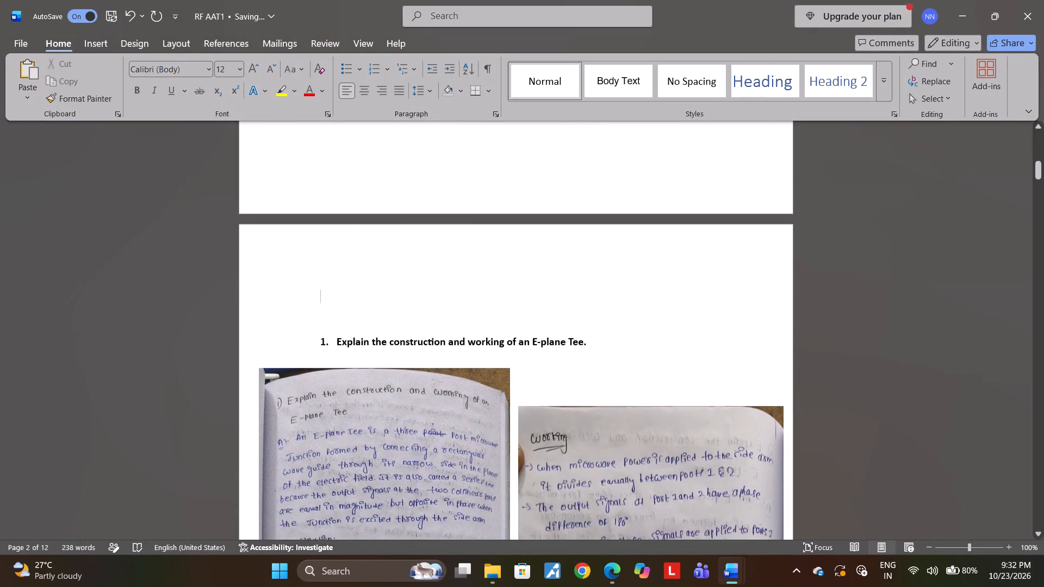
{"action": "scroll", "coordinate": [400, 247], "scroll_direction": "down", "scroll_amount": 1}
{"action": "key", "text": "BackSpace"}
{"action": "key", "text": "BackSpace"}
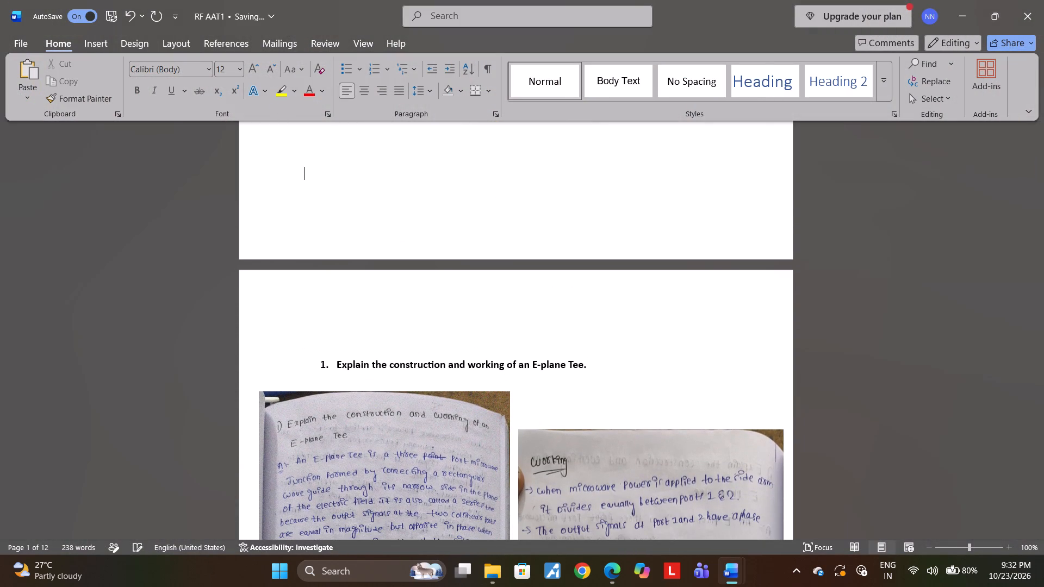
Replace the course name on the RF AAT1 cover page with Microwave and Radar Engineering, copied from the portal's course list.
{"action": "scroll", "coordinate": [401, 271], "scroll_direction": "up", "scroll_amount": 1}
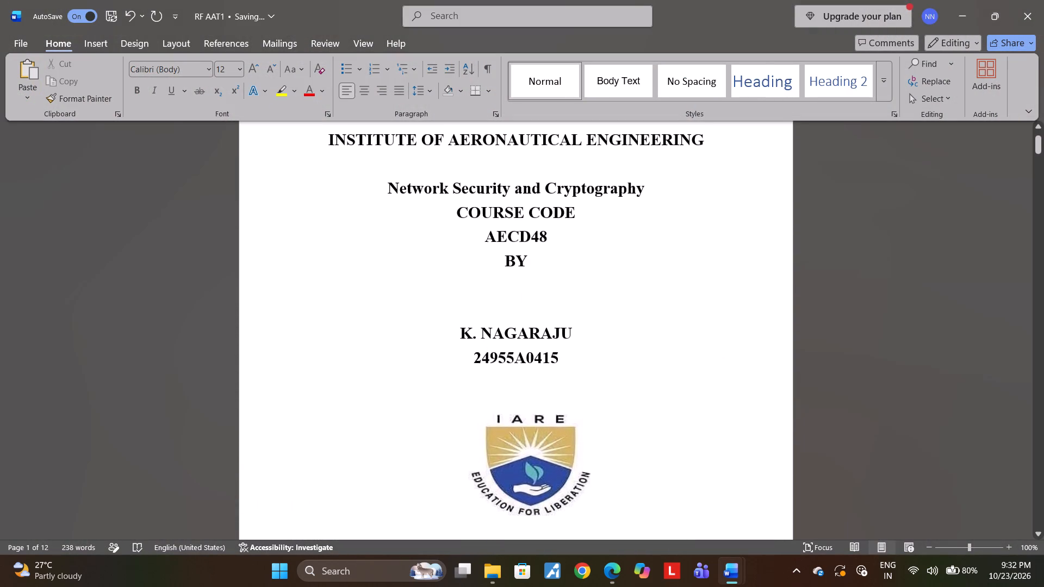
{"action": "left_click", "coordinate": [617, 578]}
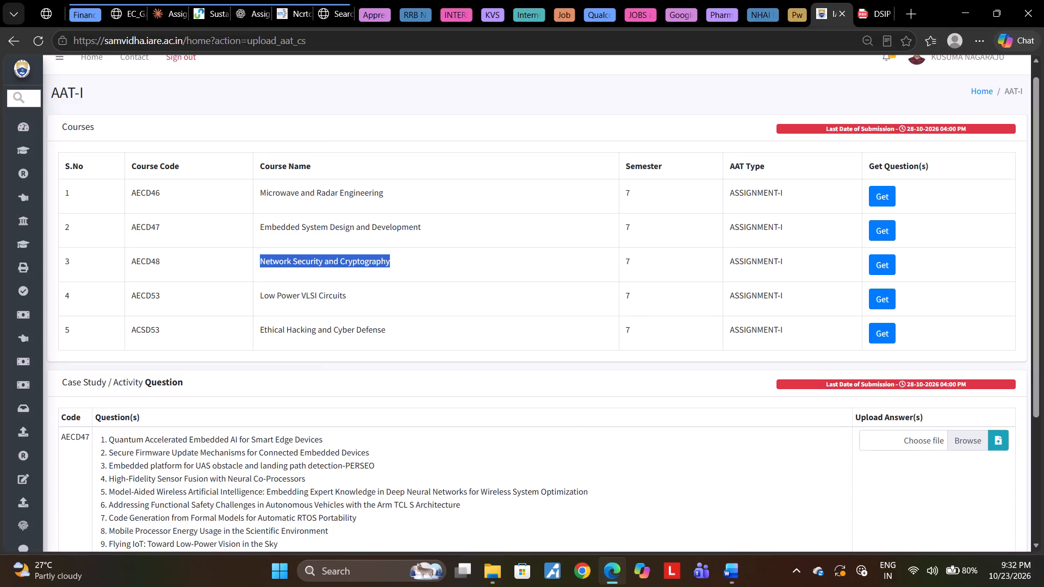
{"action": "left_click_drag", "start_coordinate": [258, 192], "coordinate": [407, 203]}
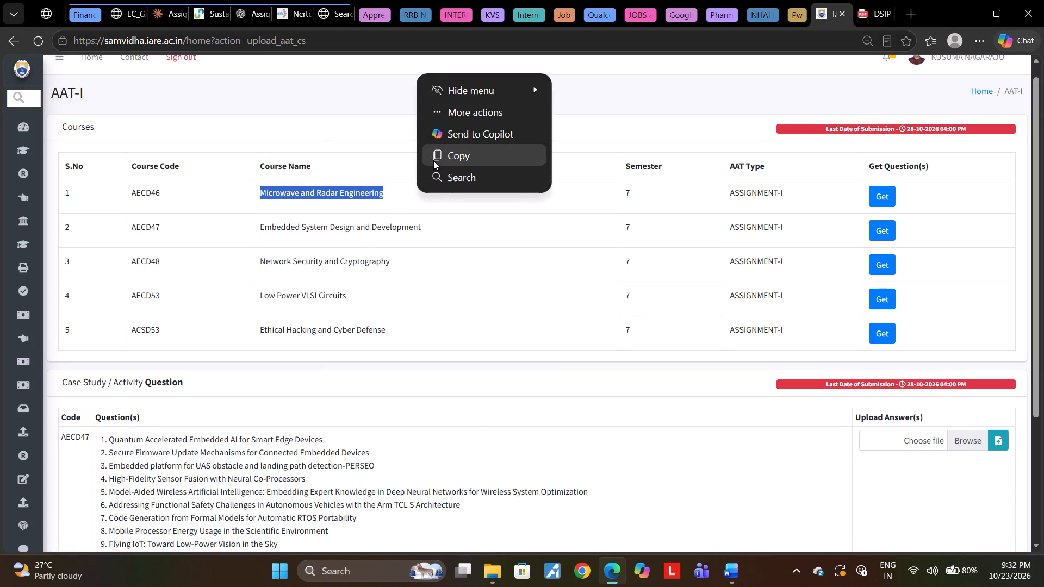
{"action": "left_click", "coordinate": [433, 160]}
{"action": "left_click", "coordinate": [722, 572]}
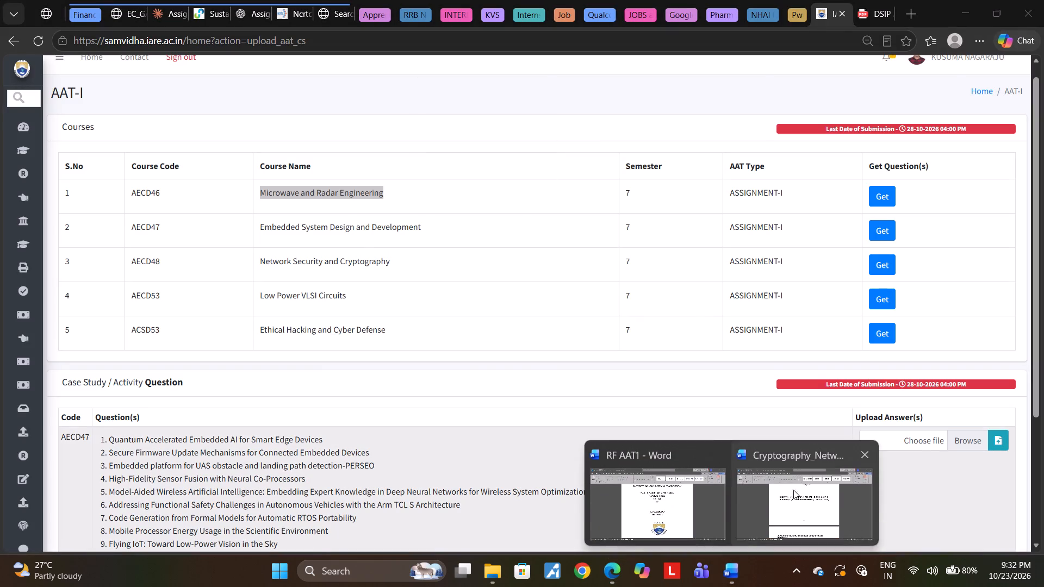
{"action": "left_click", "coordinate": [623, 484]}
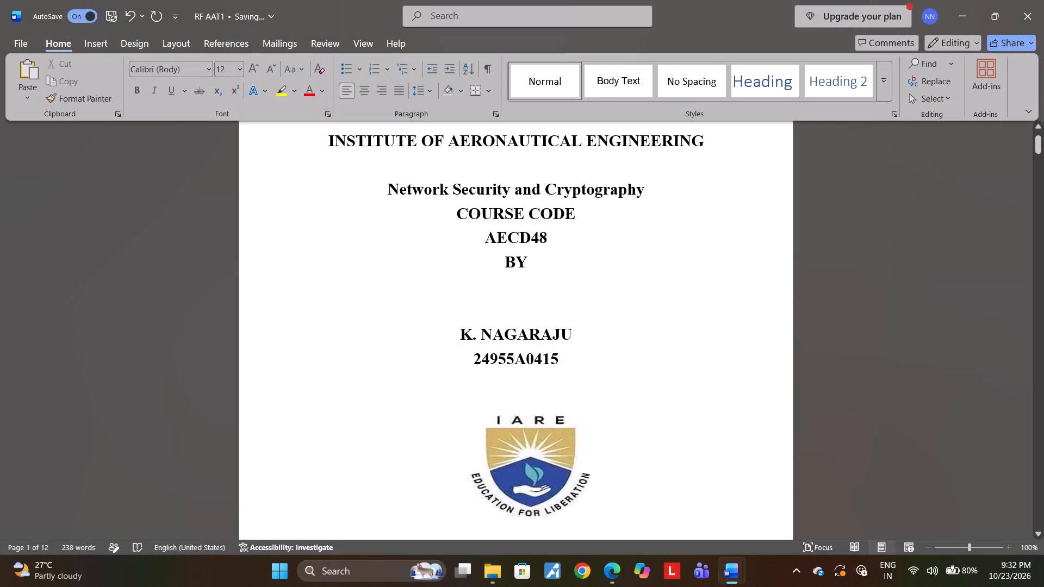
{"action": "left_click_drag", "start_coordinate": [386, 190], "coordinate": [644, 195]}
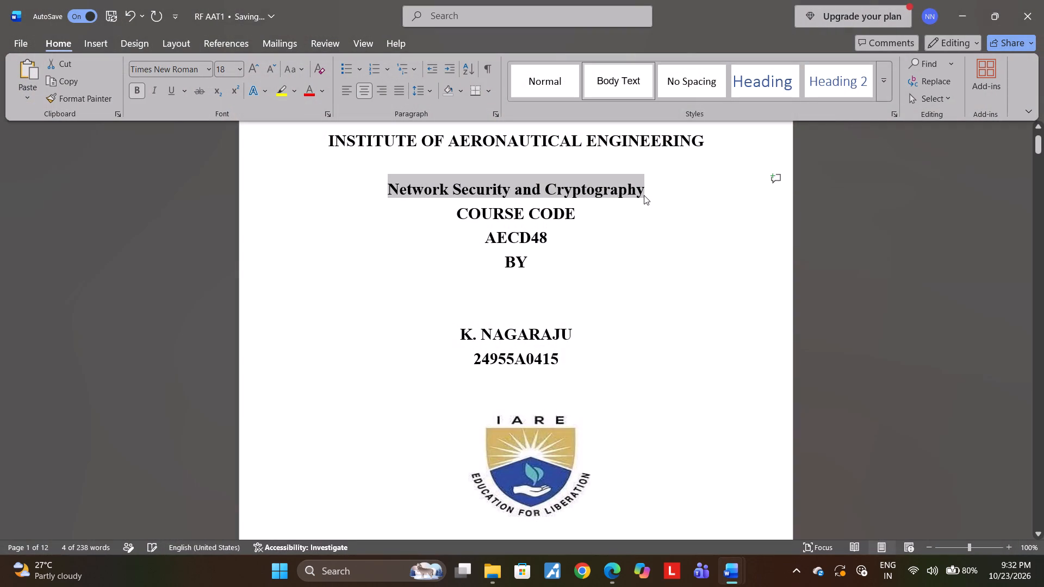
{"action": "key", "text": "ctrl+v"}
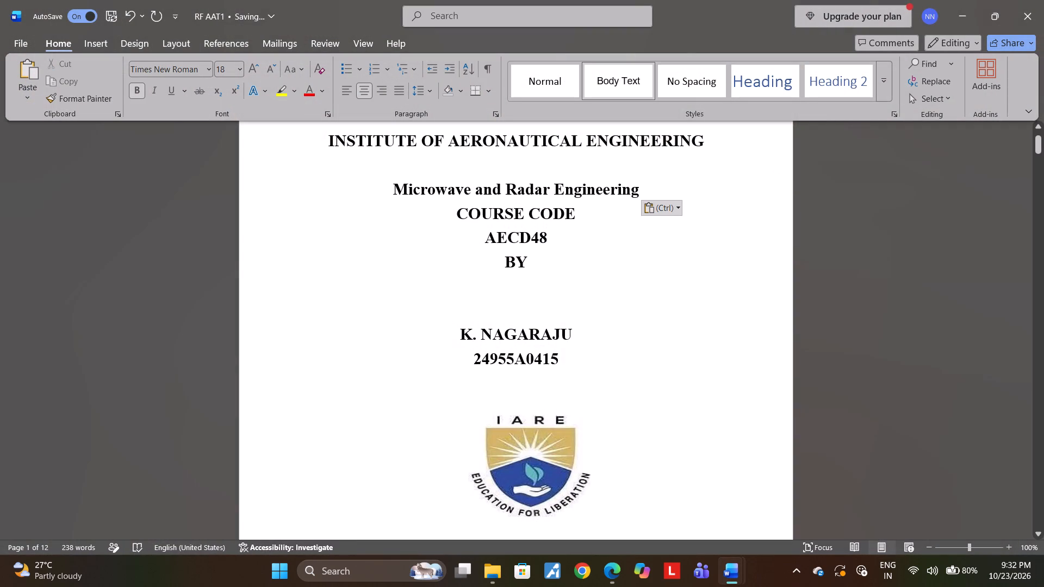
Change the course code on the cover page to AECD46, checking it against the portal's course list.
{"action": "left_click", "coordinate": [550, 238]}
{"action": "key", "text": "BackSpace"}
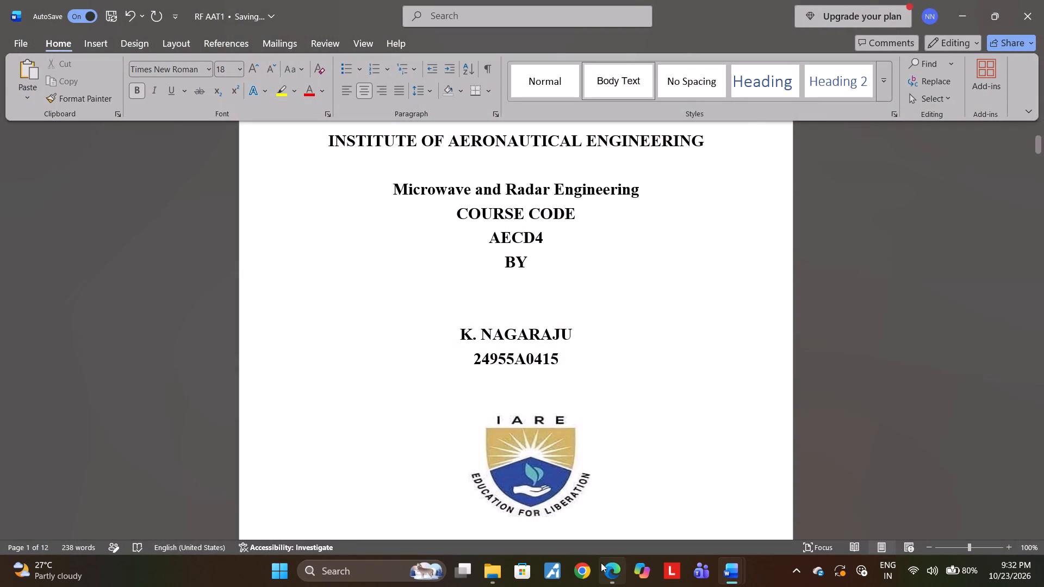
{"action": "left_click", "coordinate": [603, 569]}
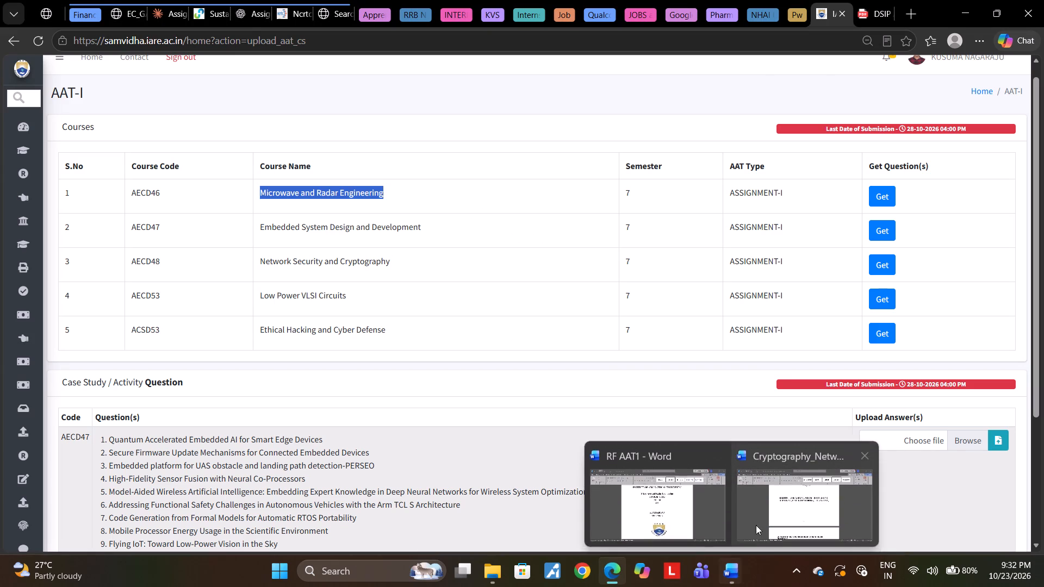
{"action": "left_click", "coordinate": [688, 498]}
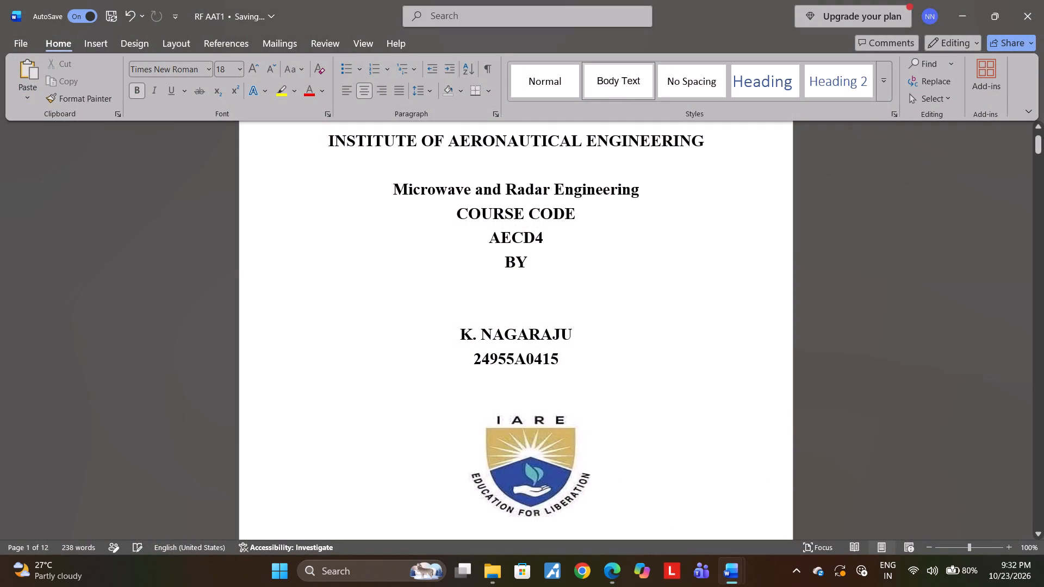
{"action": "key", "text": "6"}
Close the Cryptography_Network_Security_Answers document and return to RF AAT1.
{"action": "left_click", "coordinate": [611, 570]}
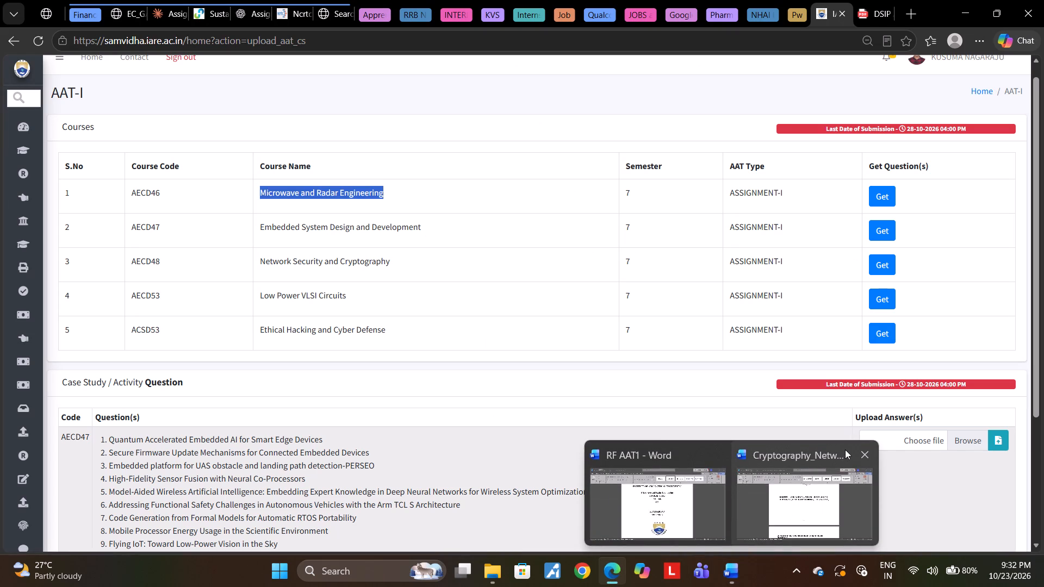
{"action": "left_click", "coordinate": [854, 452]}
{"action": "left_click", "coordinate": [743, 578]}
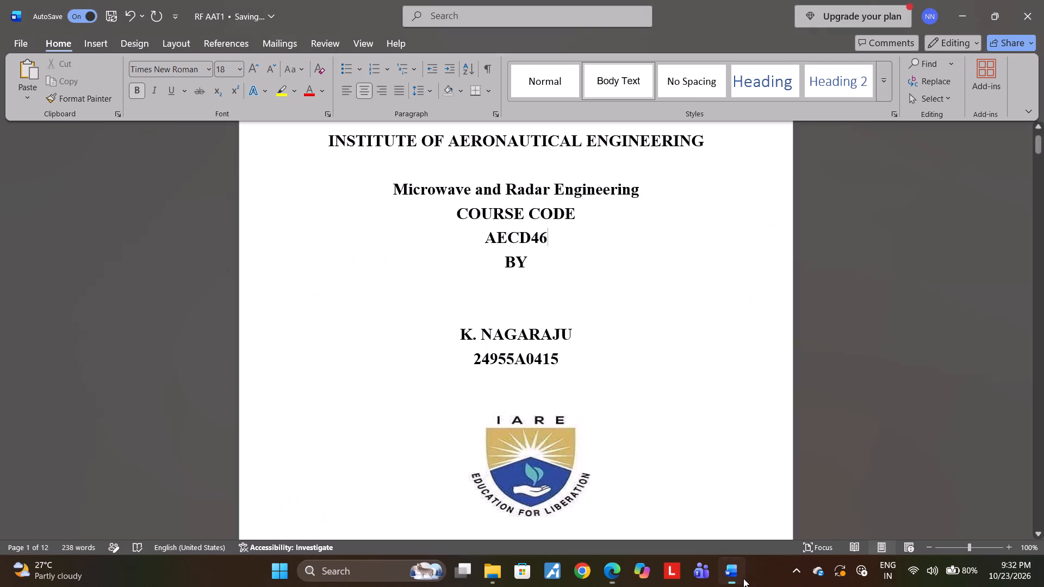
Review the pages of RF AAT1 in the print preview, checking the cover page and the layout of each answer.
{"action": "scroll", "coordinate": [537, 285], "scroll_direction": "down", "scroll_amount": 7}
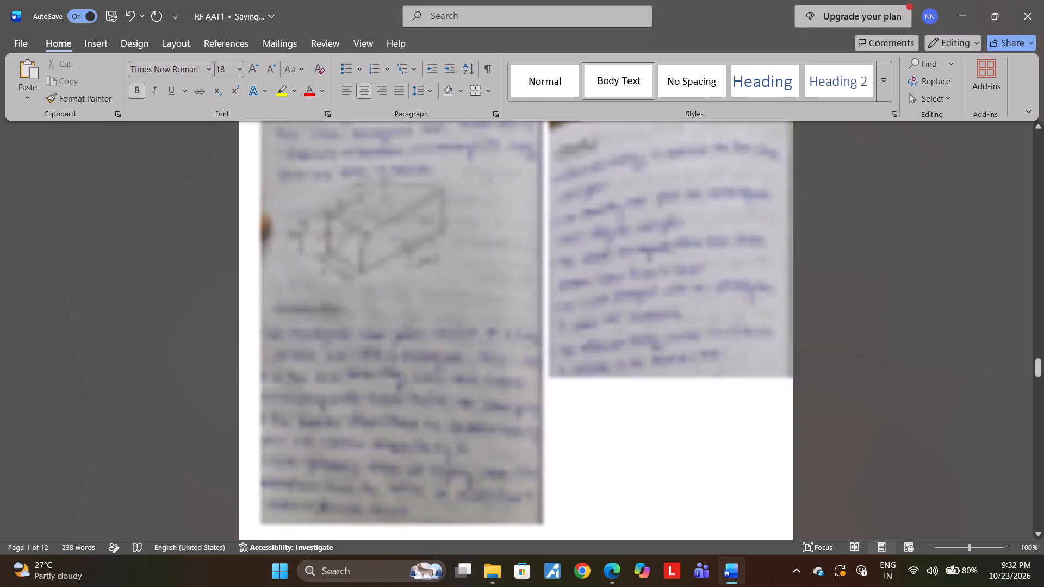
{"action": "left_click", "coordinate": [24, 40]}
{"action": "left_click", "coordinate": [40, 252]}
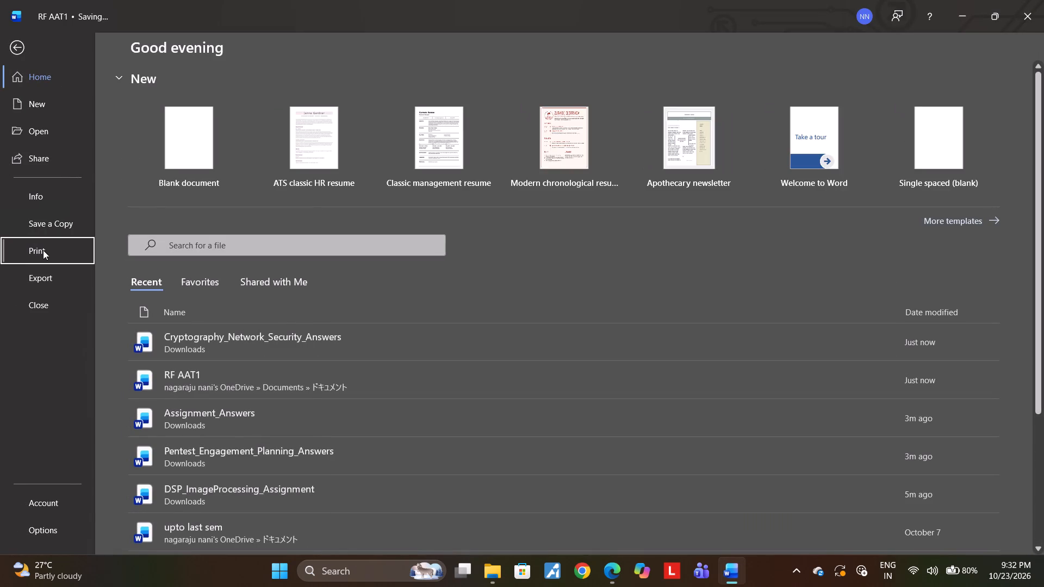
{"action": "scroll", "coordinate": [646, 321], "scroll_direction": "up", "scroll_amount": 2}
{"action": "scroll", "coordinate": [646, 321], "scroll_direction": "down", "scroll_amount": 3}
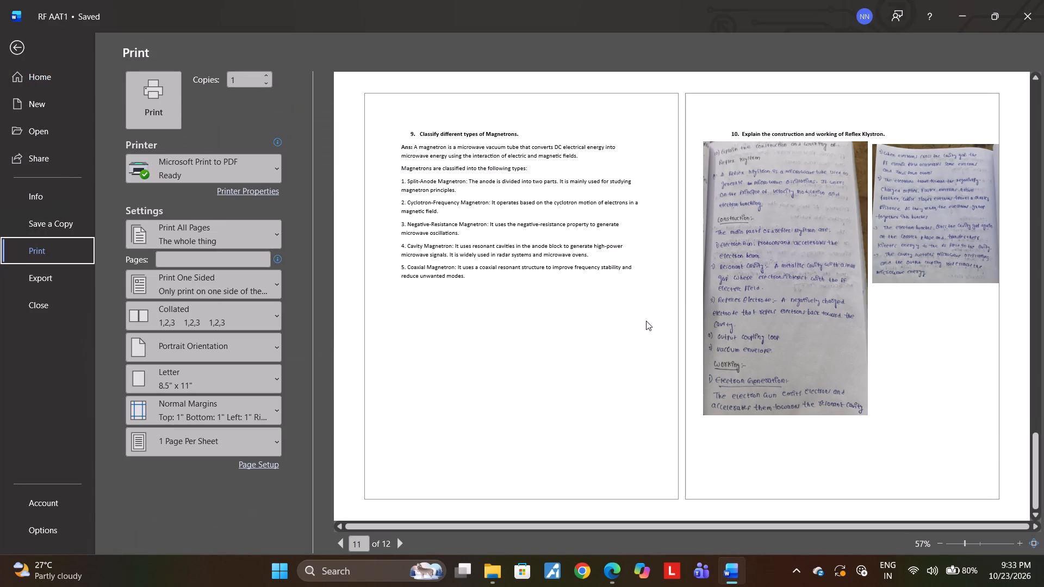
{"action": "scroll", "coordinate": [646, 321], "scroll_direction": "up", "scroll_amount": 4}
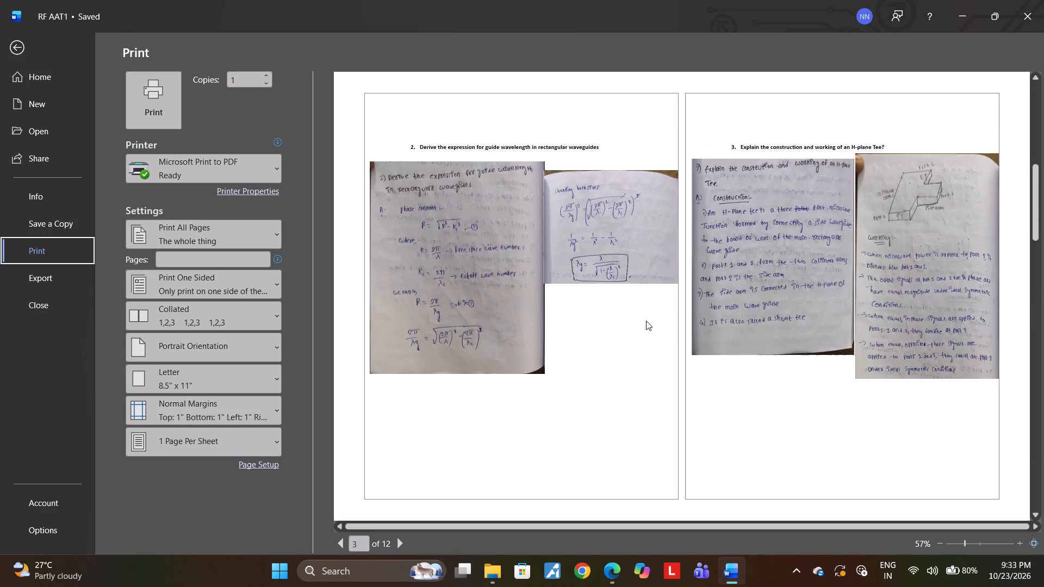
{"action": "scroll", "coordinate": [646, 321], "scroll_direction": "down", "scroll_amount": 2}
{"action": "scroll", "coordinate": [646, 321], "scroll_direction": "up", "scroll_amount": 1}
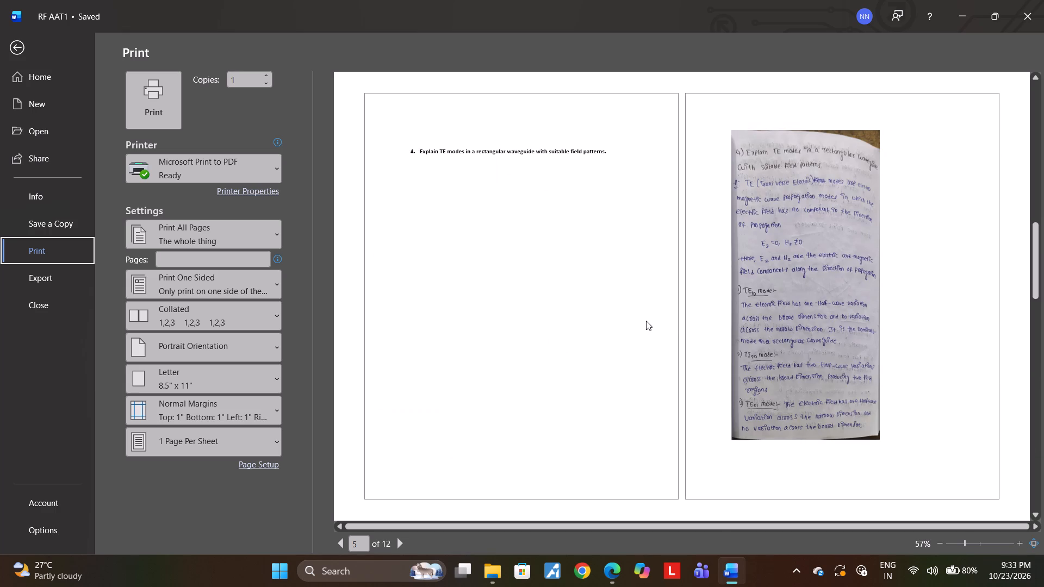
{"action": "scroll", "coordinate": [646, 321], "scroll_direction": "up", "scroll_amount": 2}
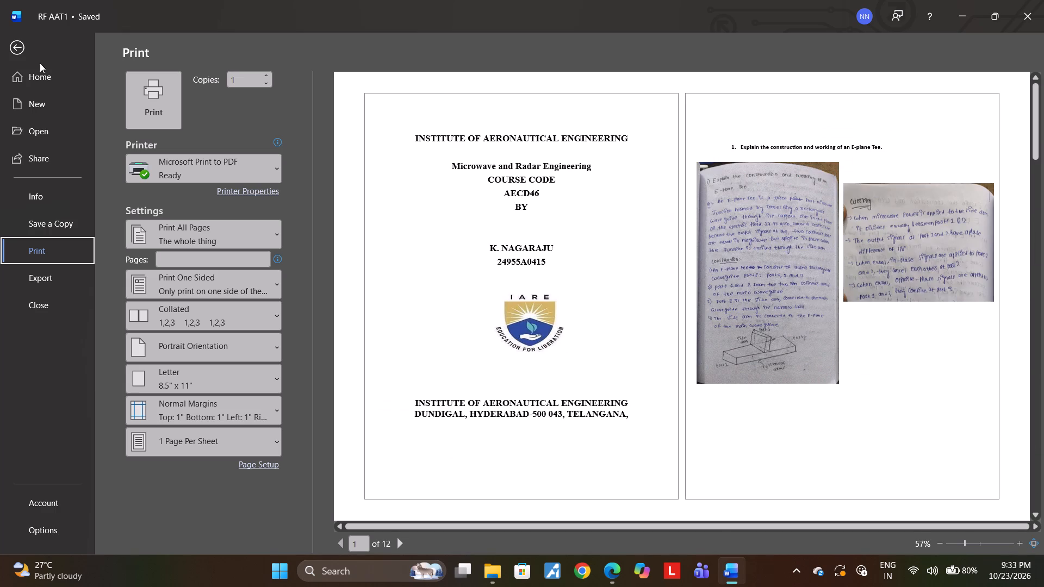
{"action": "left_click", "coordinate": [16, 45]}
Shrink the handwritten TE modes answer picture proportionally so it fits on the same page as the question 4 heading.
{"action": "scroll", "coordinate": [470, 262], "scroll_direction": "down", "scroll_amount": 6}
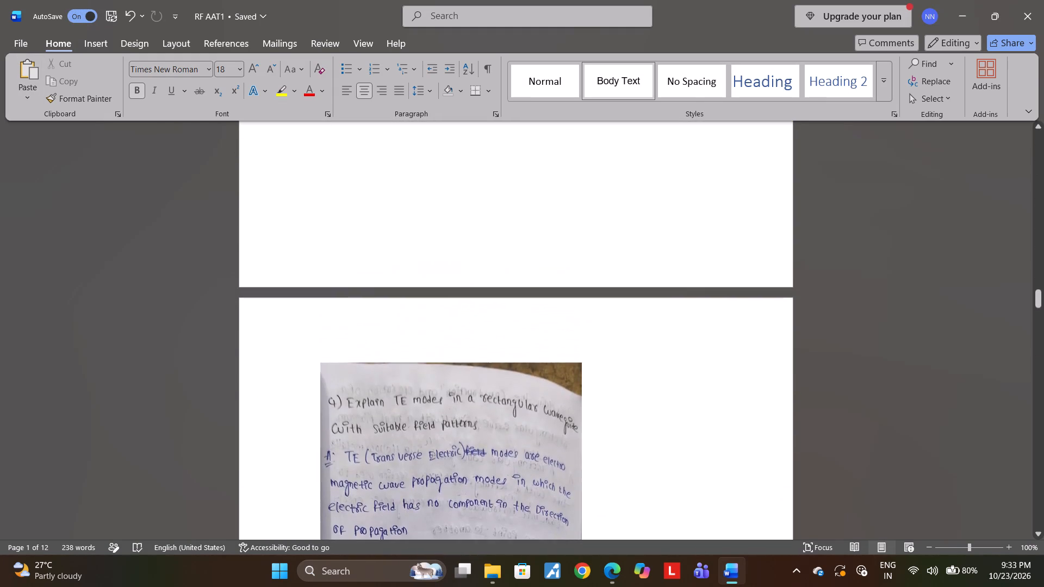
{"action": "left_click", "coordinate": [475, 413]}
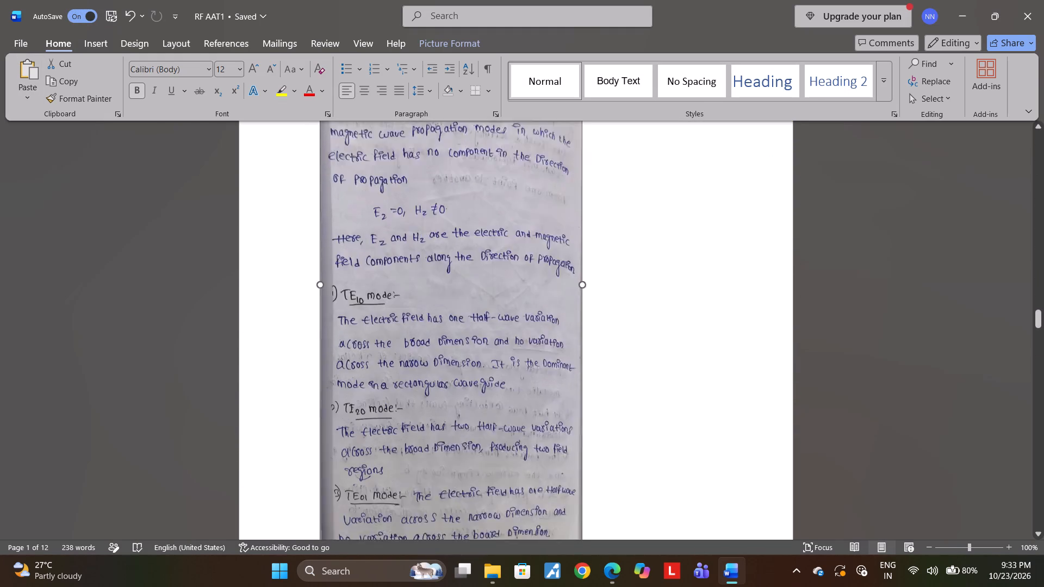
{"action": "left_click_drag", "start_coordinate": [320, 360], "coordinate": [353, 339]}
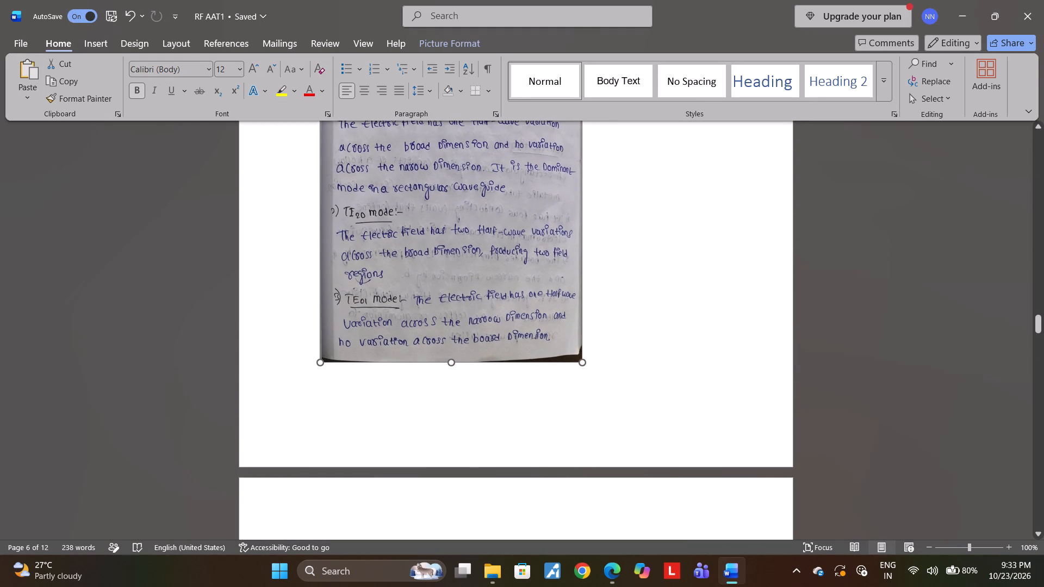
{"action": "left_click_drag", "start_coordinate": [353, 339], "coordinate": [386, 321]}
{"action": "scroll", "coordinate": [477, 281], "scroll_direction": "down", "scroll_amount": 1}
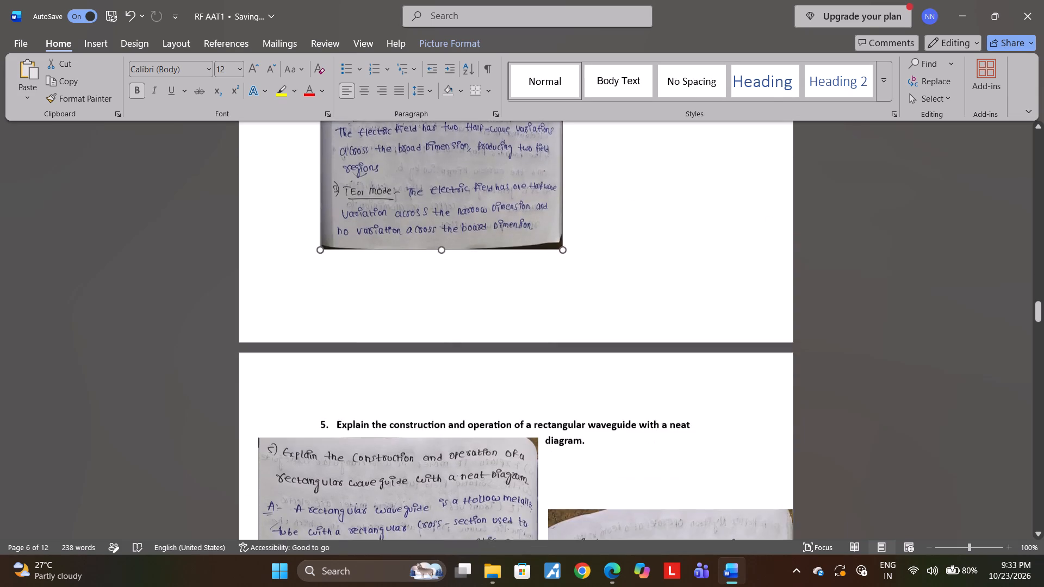
{"action": "scroll", "coordinate": [488, 282], "scroll_direction": "down", "scroll_amount": 1}
{"action": "left_click", "coordinate": [16, 45]}
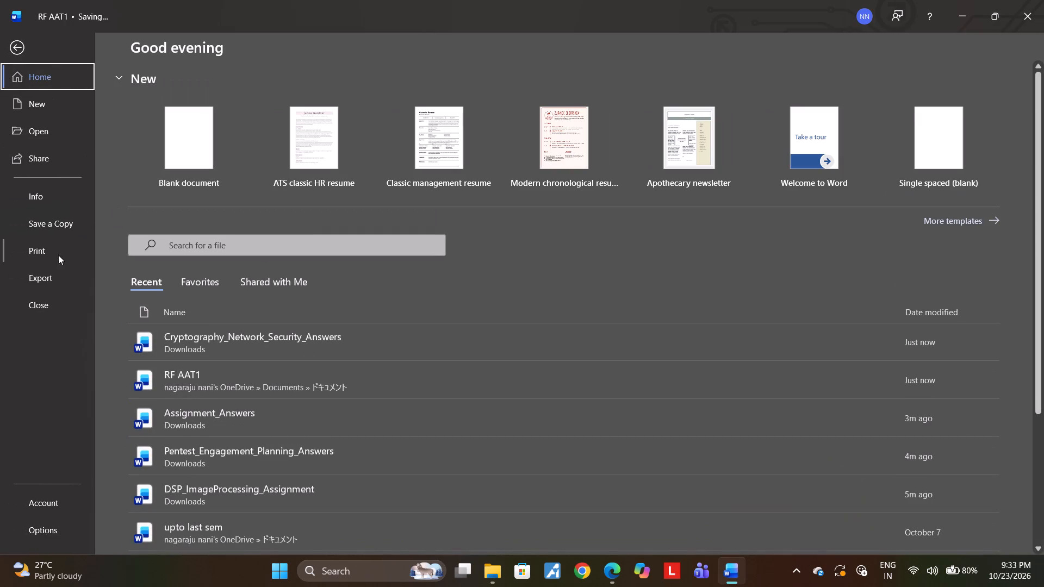
{"action": "left_click", "coordinate": [18, 48]}
Stretch the question 4 answer picture horizontally so it fills more of the page width at the same height.
{"action": "scroll", "coordinate": [500, 198], "scroll_direction": "up", "scroll_amount": 1}
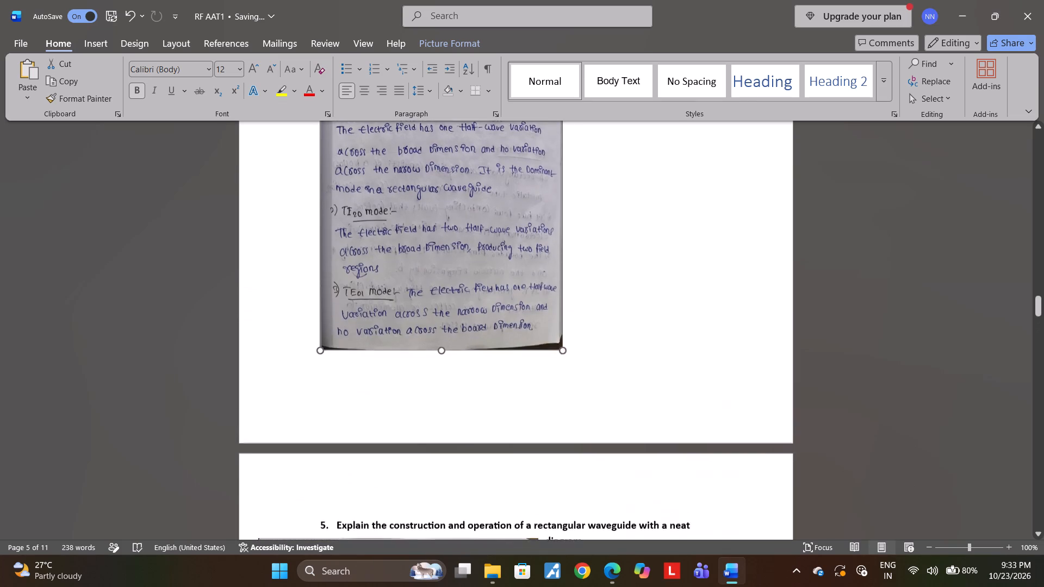
{"action": "scroll", "coordinate": [540, 213], "scroll_direction": "up", "scroll_amount": 1}
{"action": "left_click_drag", "start_coordinate": [563, 287], "coordinate": [681, 287]}
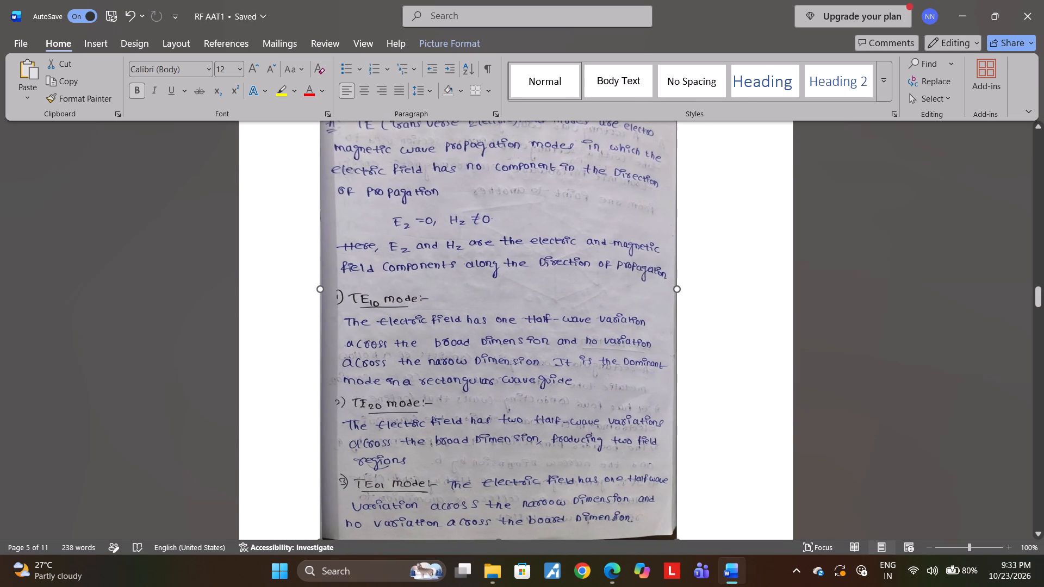
{"action": "left_click_drag", "start_coordinate": [681, 287], "coordinate": [682, 287]}
Check the RF AAT1 pages in the print preview, print them to a PDF named RF in Downloads, and close the document.
{"action": "left_click", "coordinate": [21, 40]}
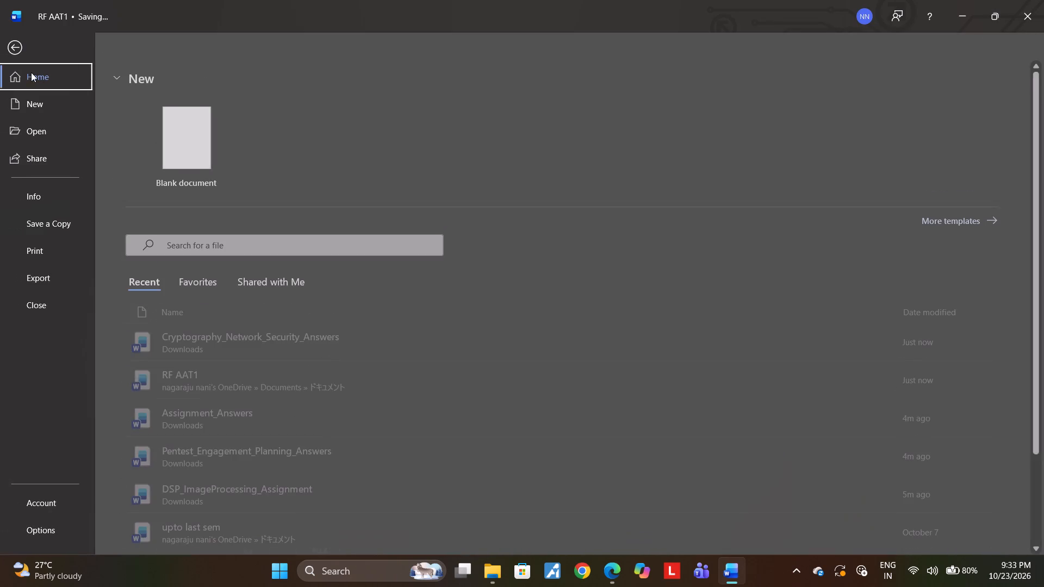
{"action": "left_click", "coordinate": [45, 248]}
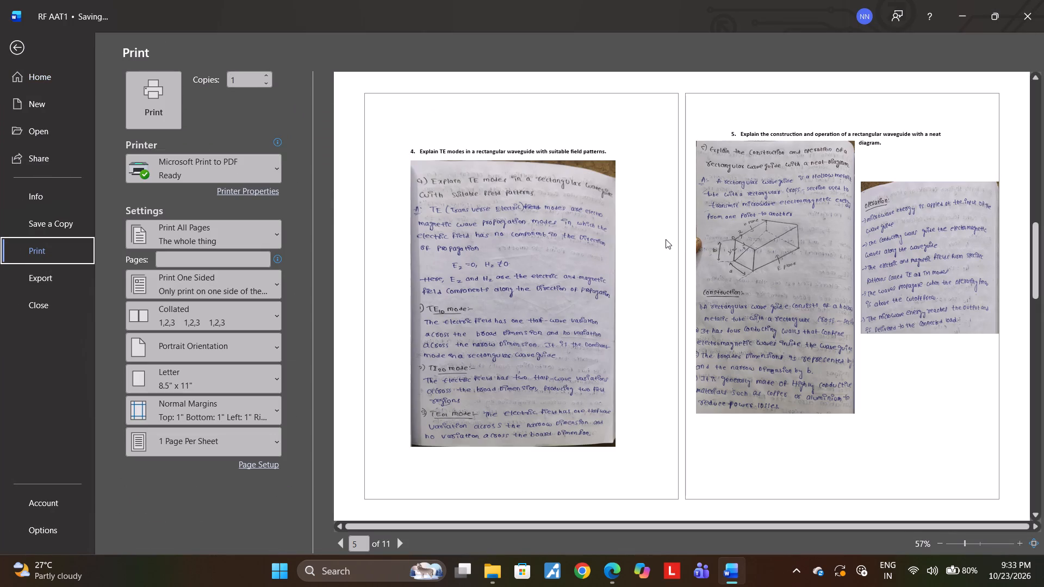
{"action": "scroll", "coordinate": [666, 239], "scroll_direction": "up", "scroll_amount": 1}
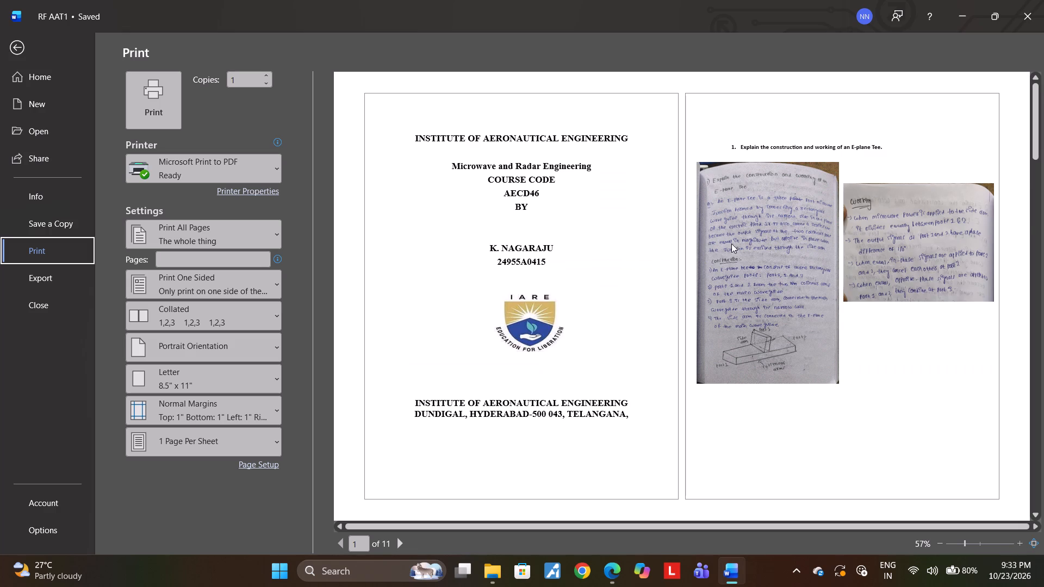
{"action": "scroll", "coordinate": [737, 245], "scroll_direction": "down", "scroll_amount": 5}
{"action": "scroll", "coordinate": [737, 245], "scroll_direction": "up", "scroll_amount": 1}
{"action": "scroll", "coordinate": [737, 245], "scroll_direction": "down", "scroll_amount": 1}
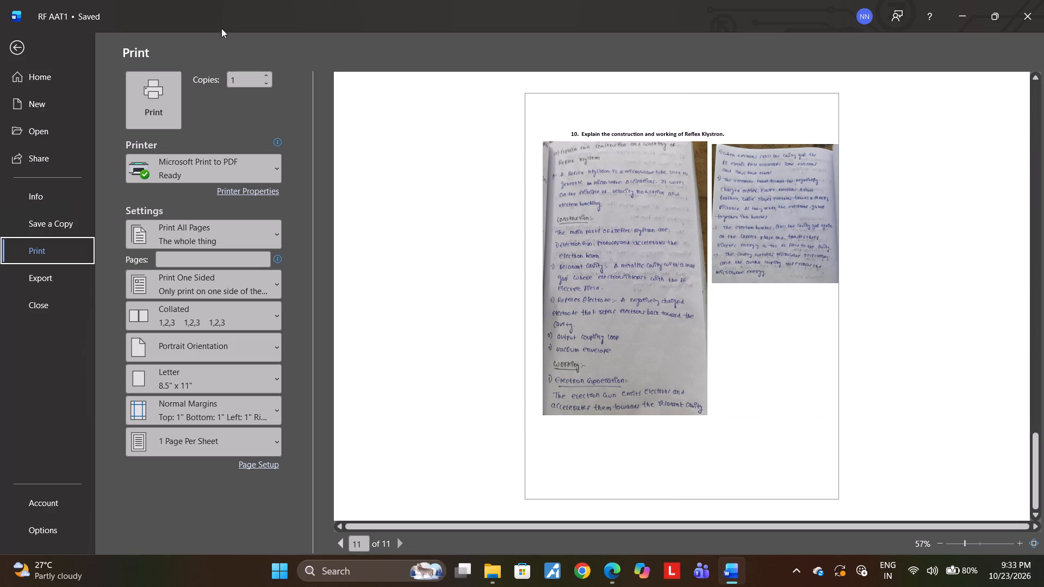
{"action": "left_click", "coordinate": [166, 88]}
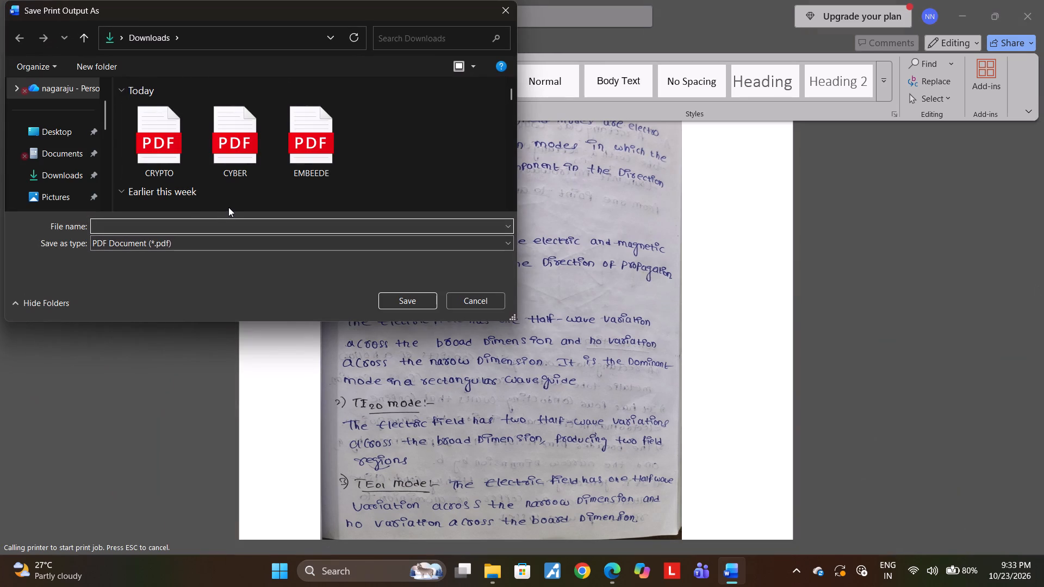
{"action": "type", "text": "RF"}
{"action": "key", "text": "Return"}
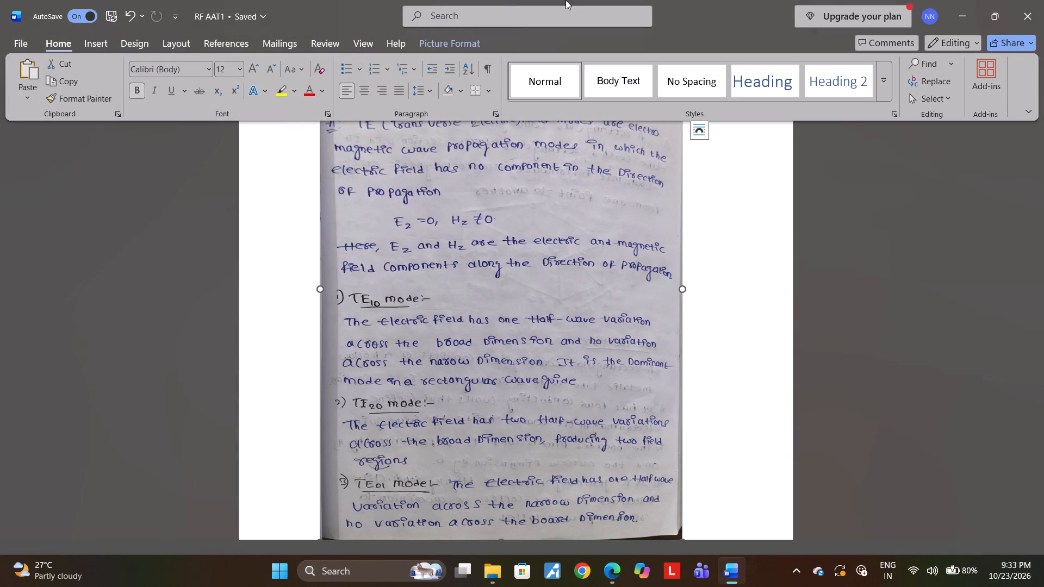
{"action": "left_click", "coordinate": [1022, 26]}
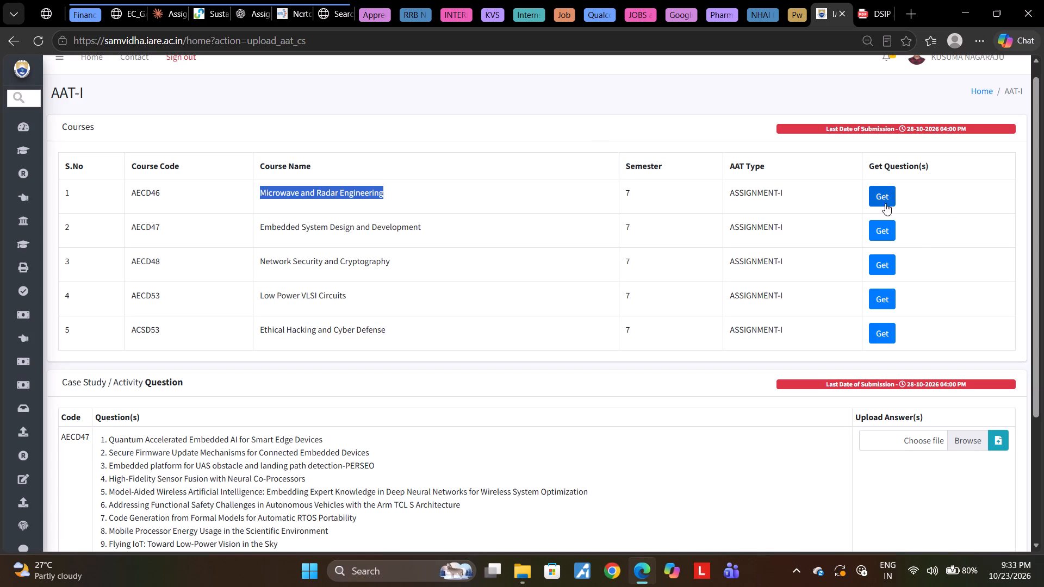
In Edge, get the assignment questions for AECD46 Microwave and Radar Engineering on the AAT-I page and go to their answer upload area.
{"action": "left_click", "coordinate": [885, 197]}
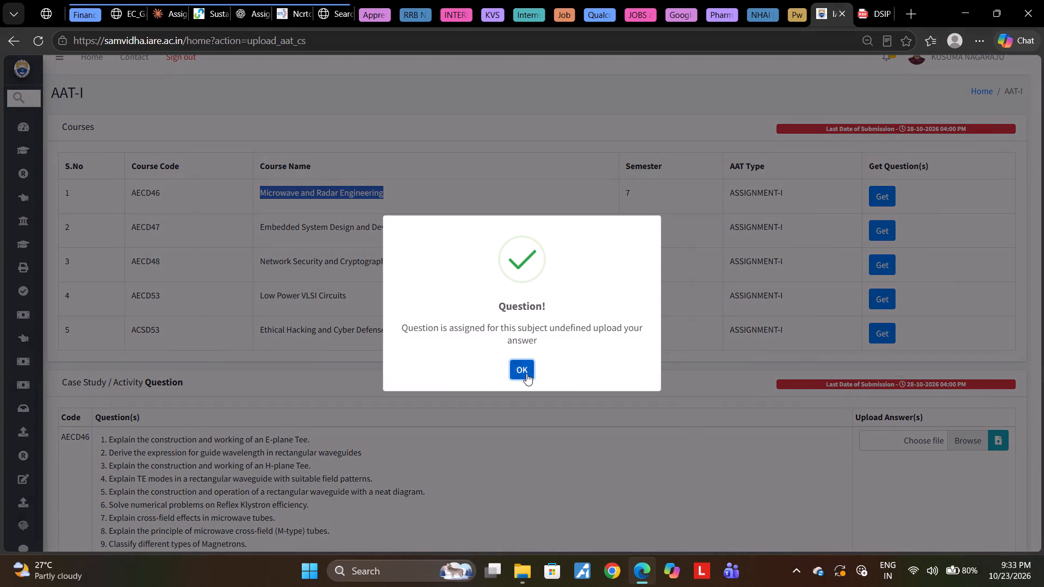
{"action": "left_click", "coordinate": [526, 373]}
{"action": "scroll", "coordinate": [568, 366], "scroll_direction": "down", "scroll_amount": 2}
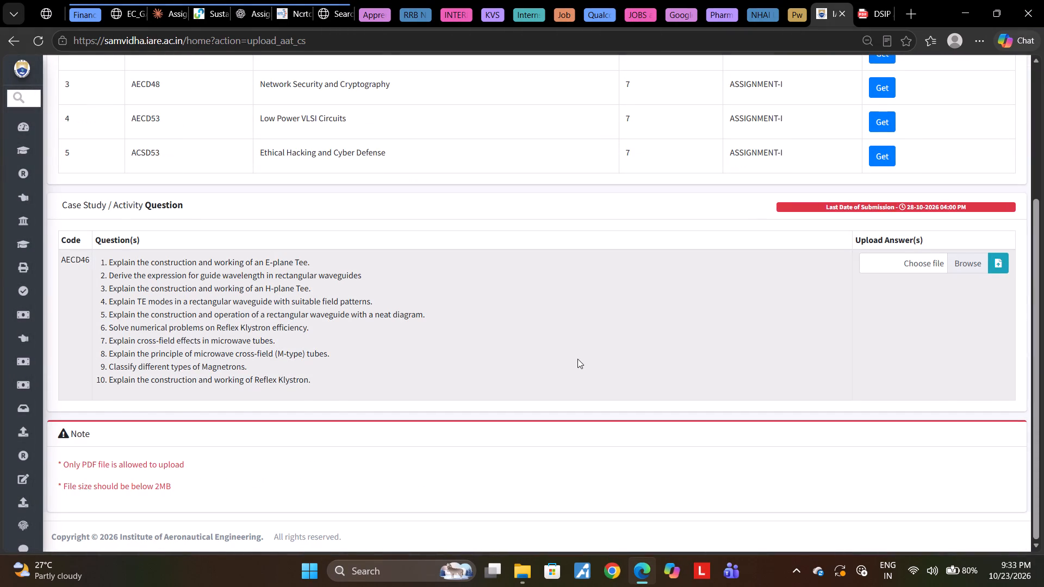
Search the web in a new tab for compress pdf to 1mb and open the 11zon Compress PDF to 1MB tool.
{"action": "left_click", "coordinate": [917, 0]}
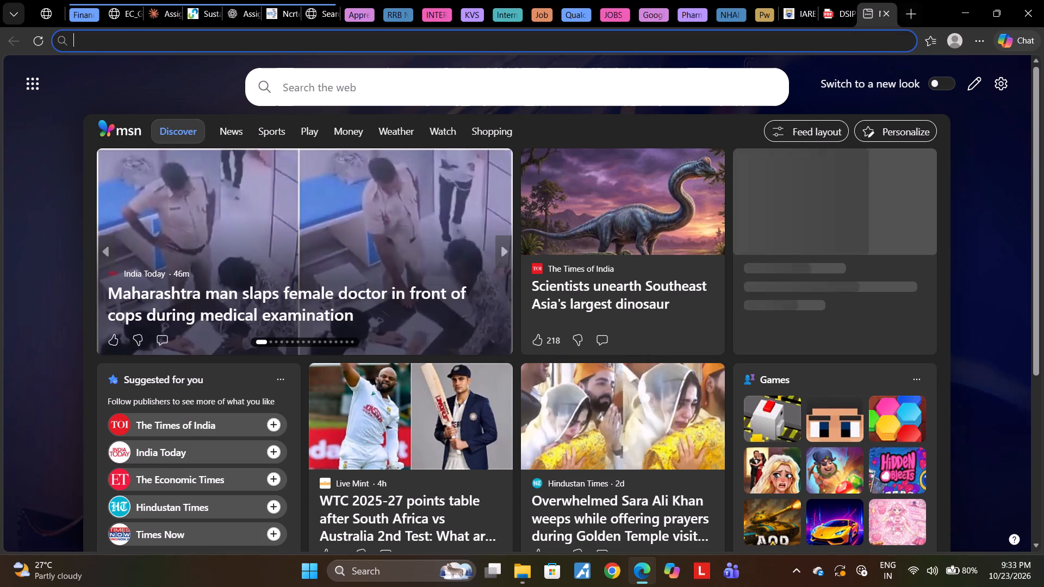
{"action": "left_click", "coordinate": [532, 78]}
{"action": "type", "text": "COMPRESS"}
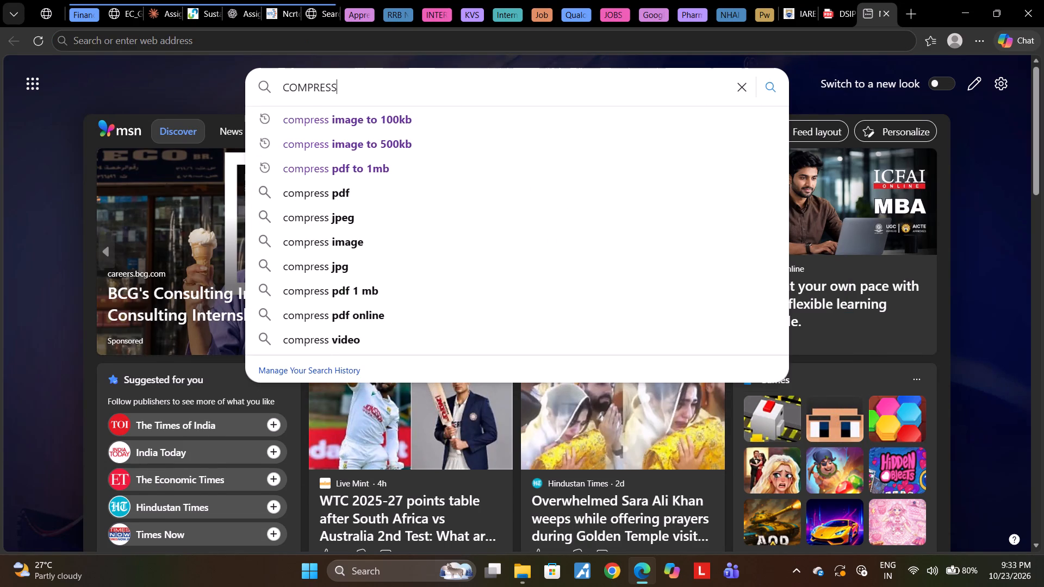
{"action": "left_click", "coordinate": [422, 172]}
{"action": "scroll", "coordinate": [285, 295], "scroll_direction": "down", "scroll_amount": 1}
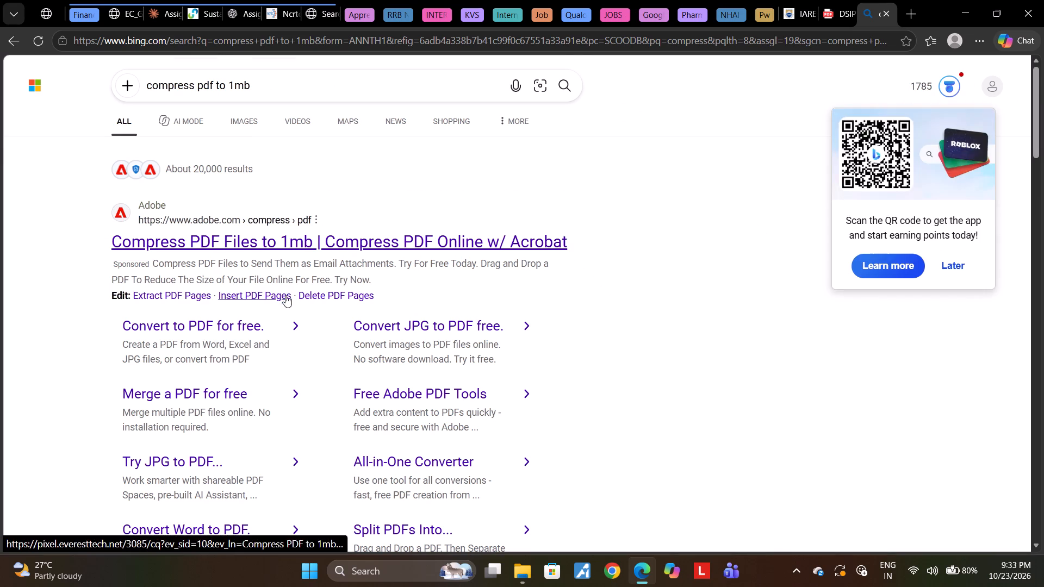
{"action": "scroll", "coordinate": [285, 295], "scroll_direction": "down", "scroll_amount": 4}
{"action": "scroll", "coordinate": [244, 350], "scroll_direction": "down", "scroll_amount": 3}
{"action": "scroll", "coordinate": [227, 414], "scroll_direction": "down", "scroll_amount": 1}
{"action": "left_click", "coordinate": [234, 445]}
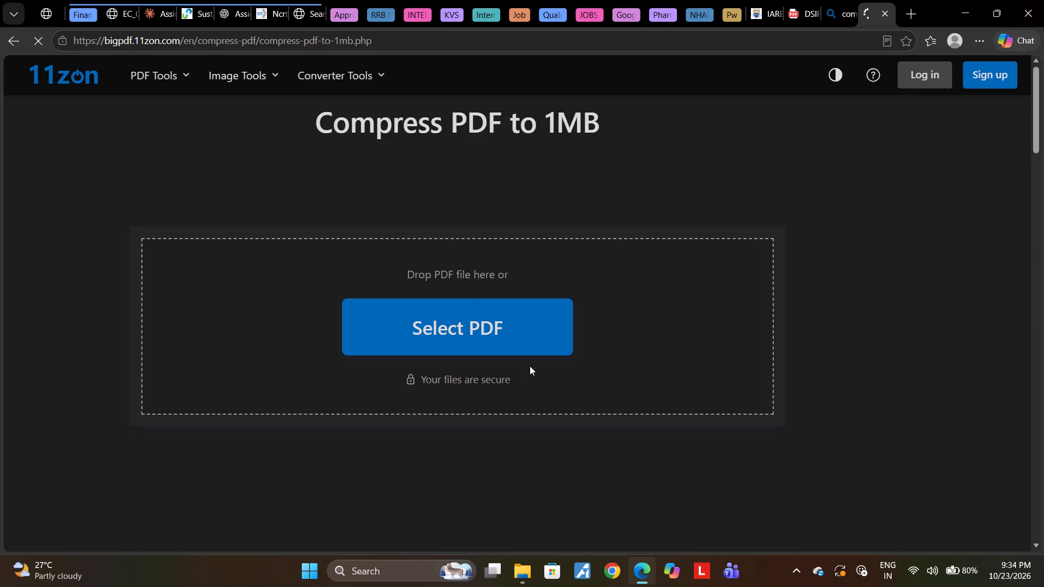
Load the RF, CRYPTO, CYBER and EMBEEDE PDFs from Downloads into the compression tool.
{"action": "left_click", "coordinate": [493, 348]}
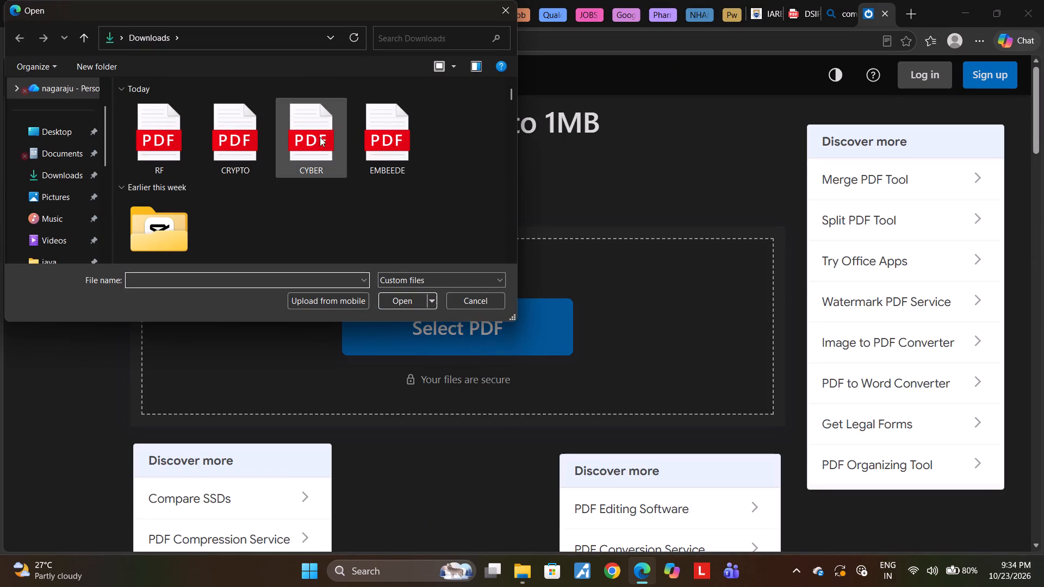
{"action": "left_click", "coordinate": [163, 159]}
{"action": "key", "text": "shift+Right"}
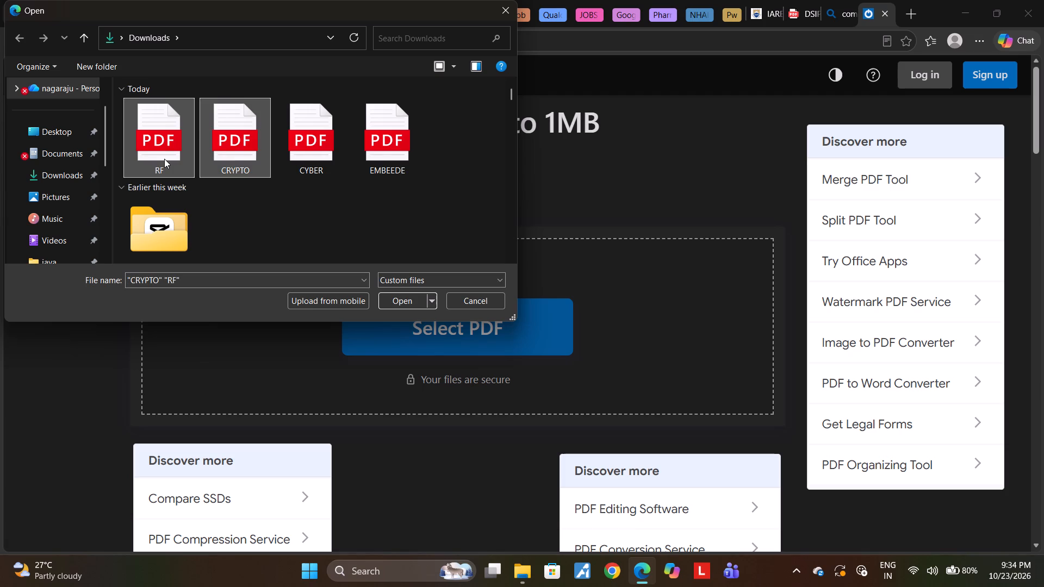
{"action": "key", "text": "shift+Right"}
{"action": "key", "text": "shift+Right"}
{"action": "key", "text": "Return"}
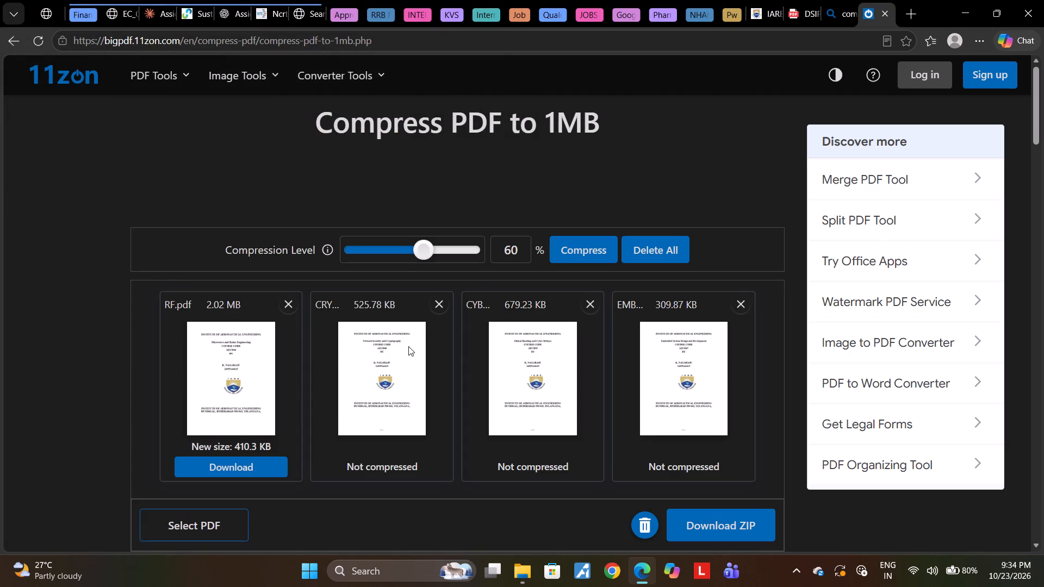
Recompress the PDFs at a compression level of 15% and download the compressed RF file.
{"action": "left_click", "coordinate": [371, 246]}
{"action": "left_click", "coordinate": [581, 248]}
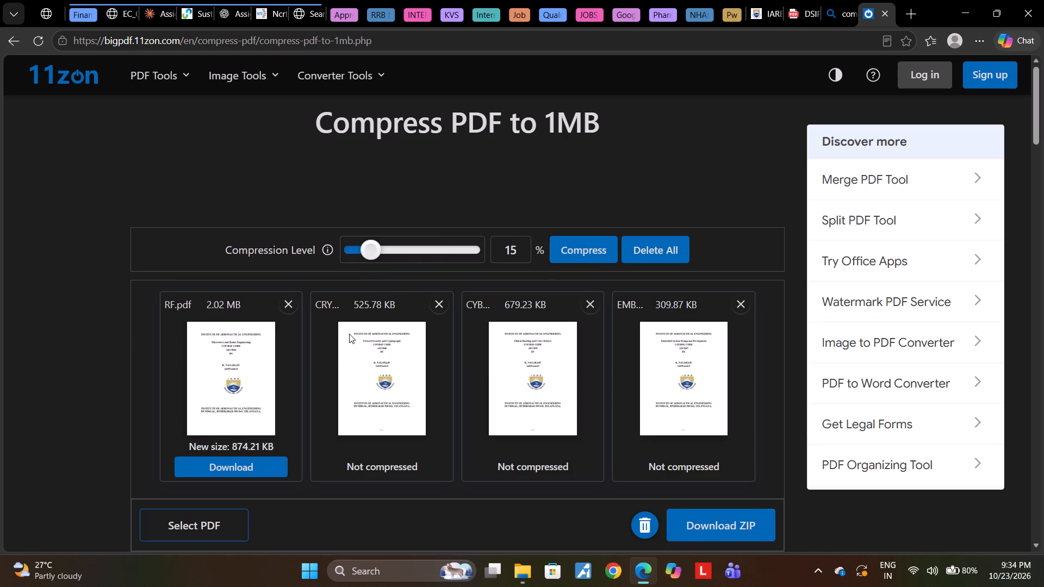
{"action": "left_click", "coordinate": [234, 465]}
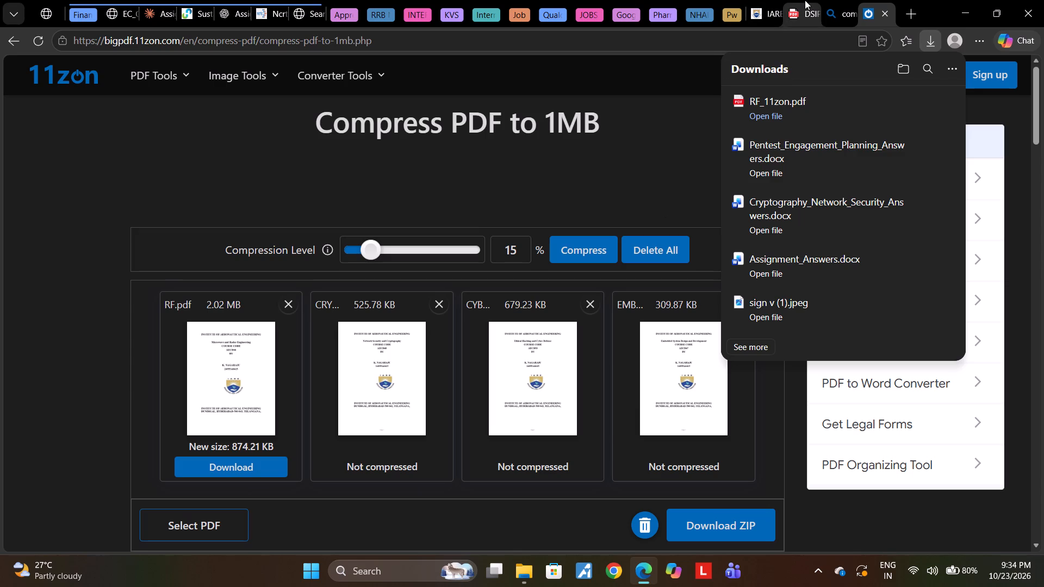
Return to the portal's AAT-I page and upload RF_11zon.pdf from Downloads as the answer for AECD46.
{"action": "left_click", "coordinate": [805, 0]}
{"action": "left_click", "coordinate": [749, 0]}
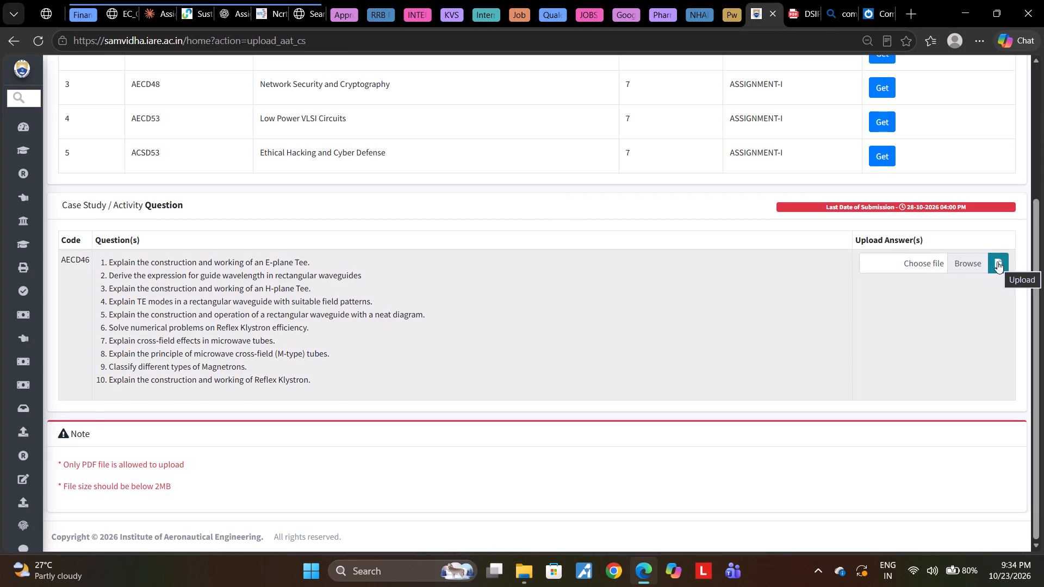
{"action": "left_click", "coordinate": [997, 261]}
{"action": "left_click", "coordinate": [521, 362]}
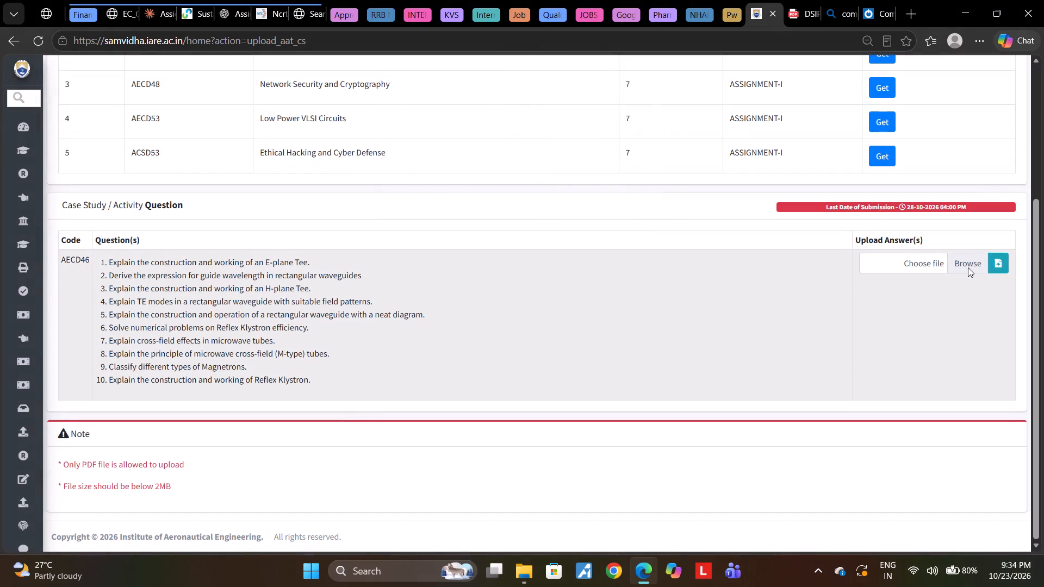
{"action": "left_click", "coordinate": [968, 266]}
{"action": "left_click", "coordinate": [159, 154]}
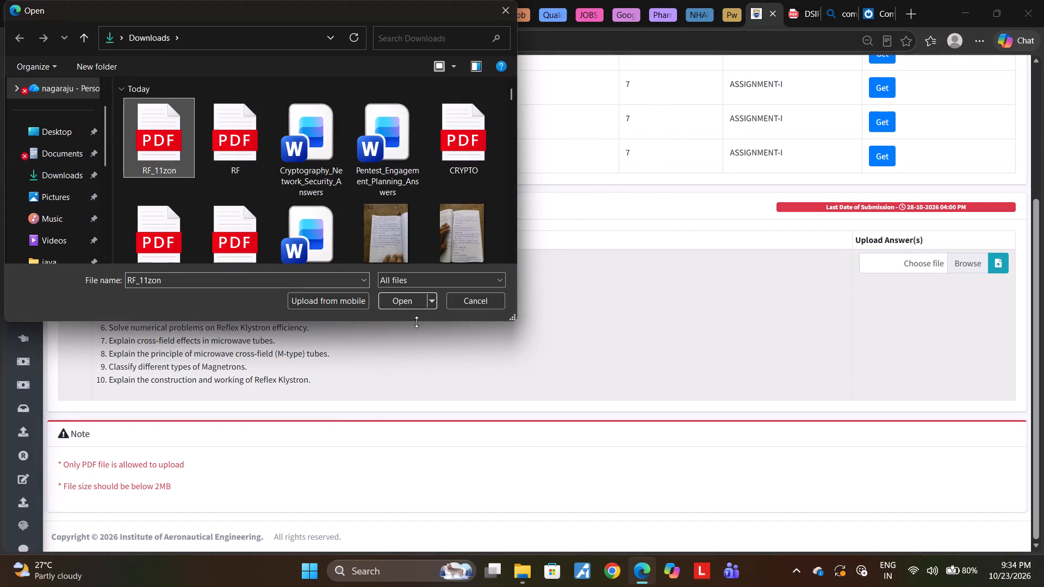
{"action": "left_click", "coordinate": [409, 299]}
{"action": "left_click", "coordinate": [994, 263]}
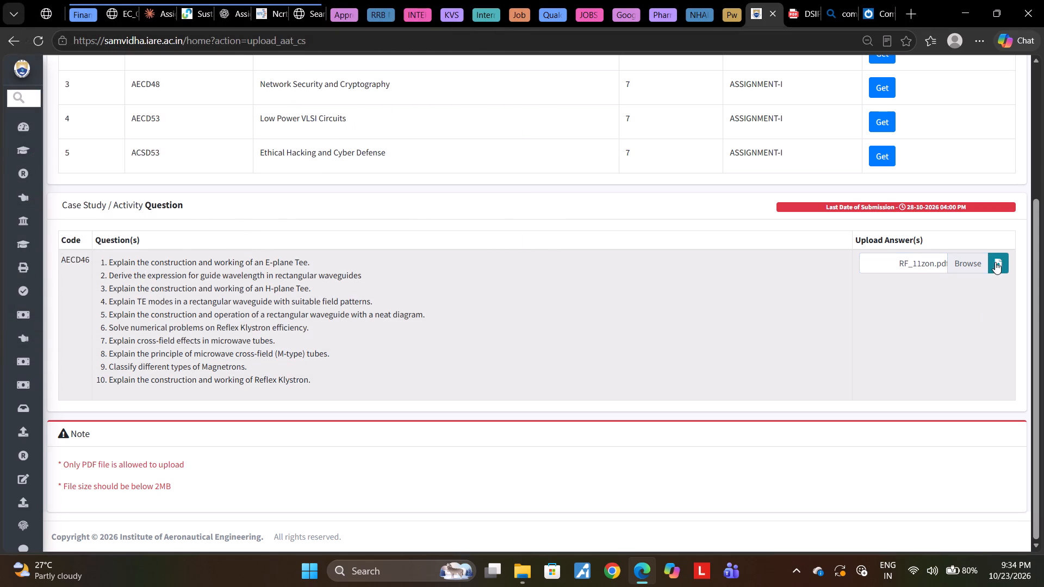
{"action": "left_click", "coordinate": [525, 363]}
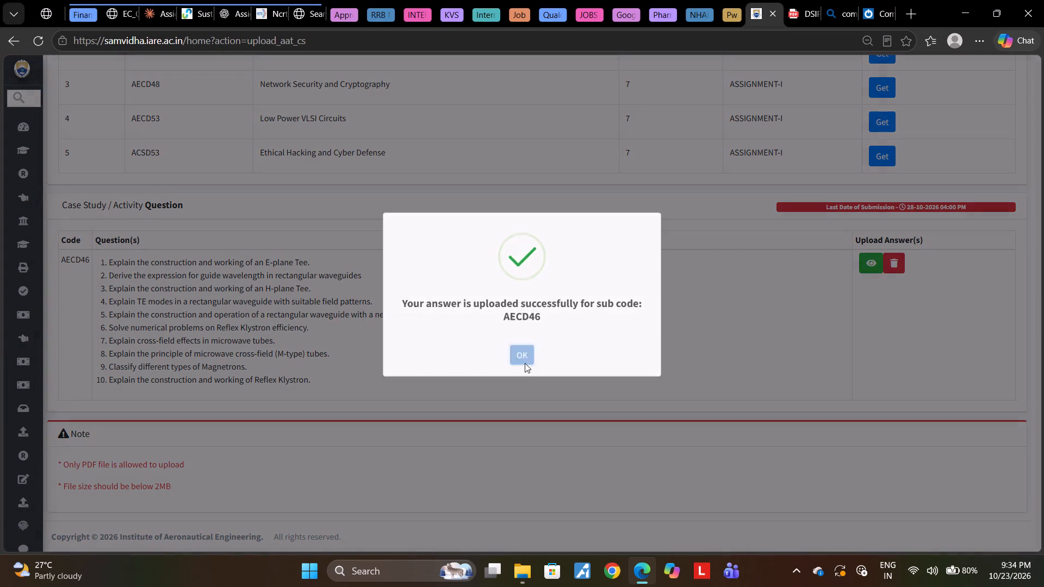
Get the questions for AECD47 Embedded System Design and Development and upload EMBEEDE.pdf from Downloads as the answer.
{"action": "scroll", "coordinate": [837, 273], "scroll_direction": "up", "scroll_amount": 3}
{"action": "left_click", "coordinate": [873, 145]}
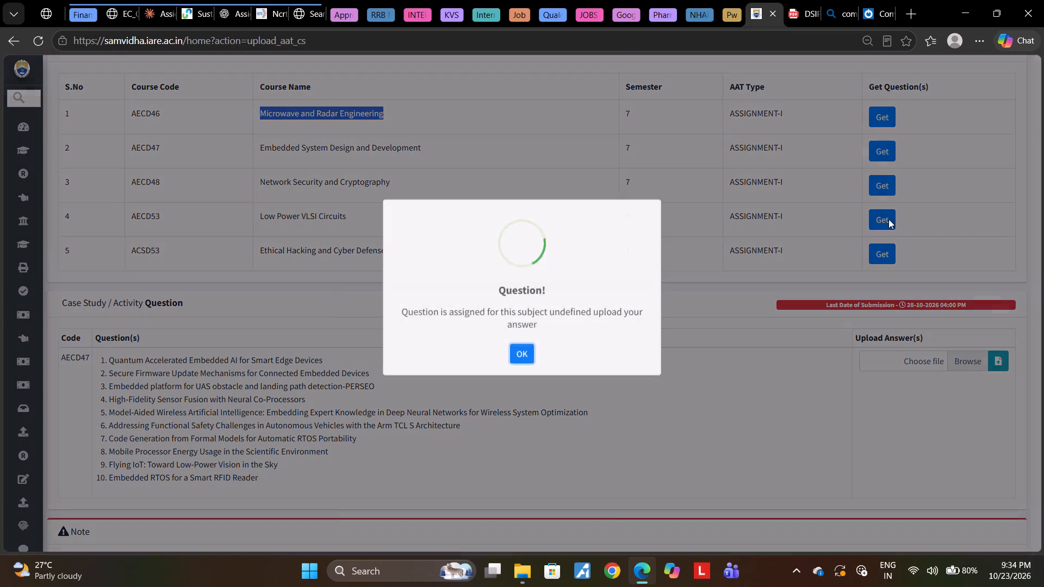
{"action": "left_click", "coordinate": [526, 363]}
{"action": "left_click", "coordinate": [972, 356]}
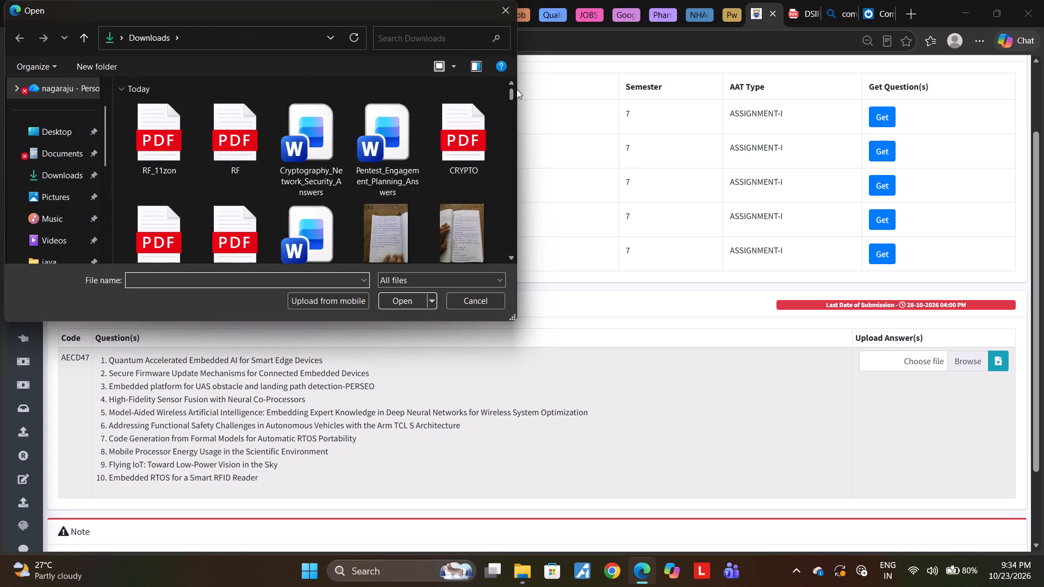
{"action": "left_click", "coordinate": [513, 91]}
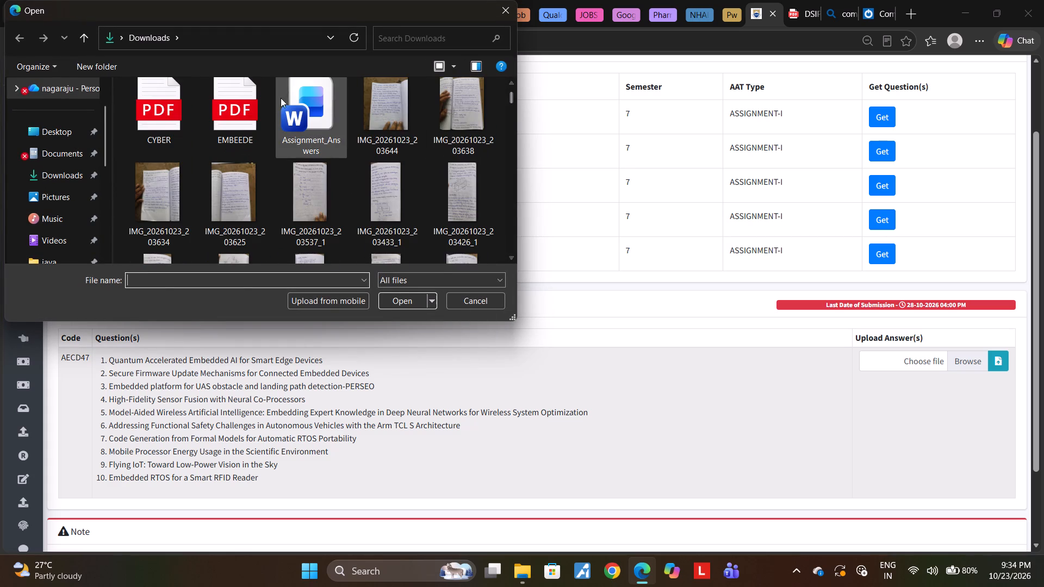
{"action": "left_click", "coordinate": [237, 108]}
{"action": "left_click", "coordinate": [394, 304]}
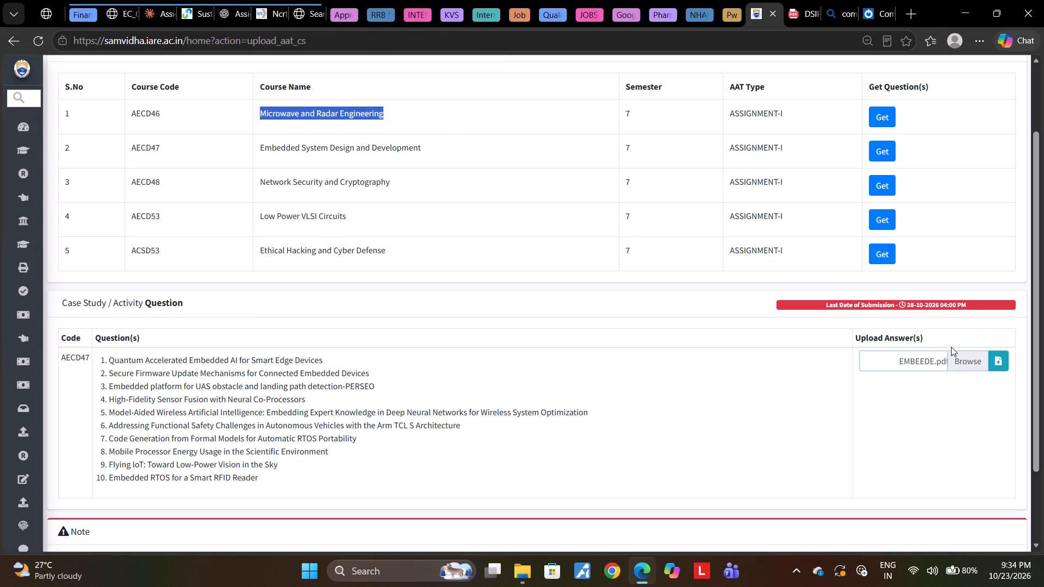
{"action": "left_click", "coordinate": [997, 360]}
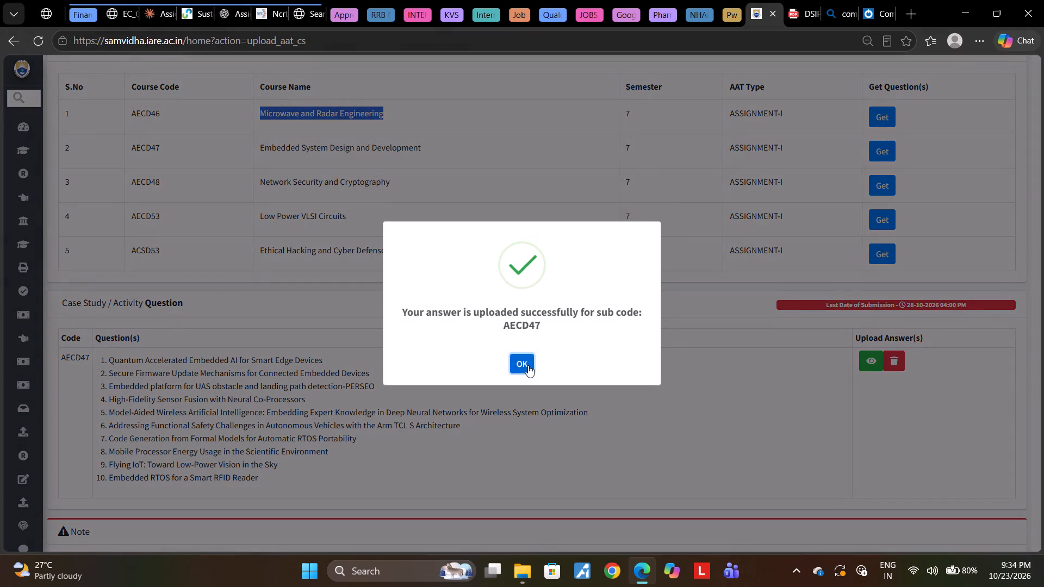
{"action": "left_click", "coordinate": [527, 358]}
Get the questions for AECD48 Network Security and Cryptography and upload CRYPTO.pdf from Downloads as the answer.
{"action": "left_click", "coordinate": [884, 179]}
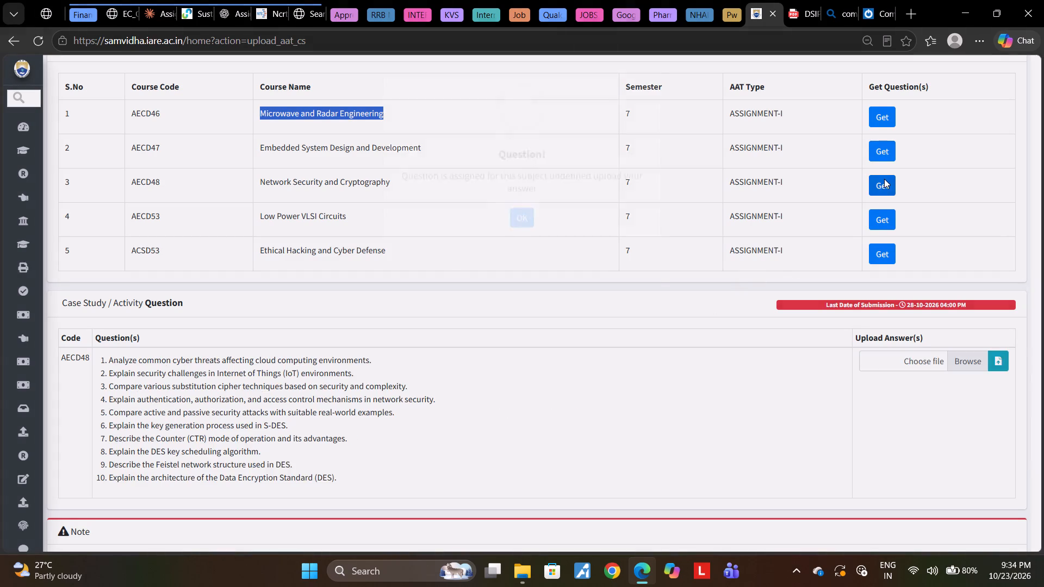
{"action": "left_click", "coordinate": [526, 365]}
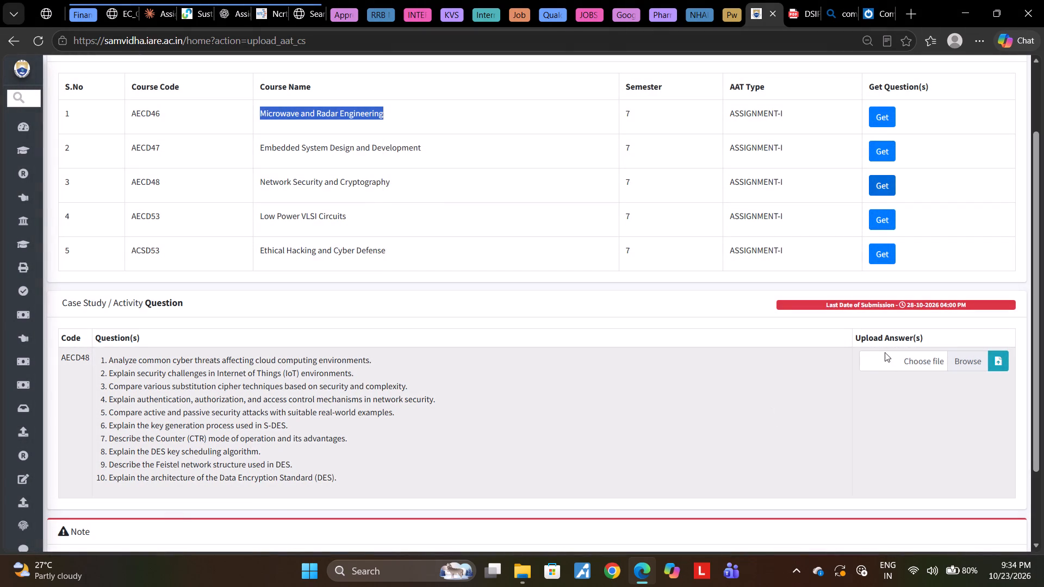
{"action": "left_click", "coordinate": [959, 359]}
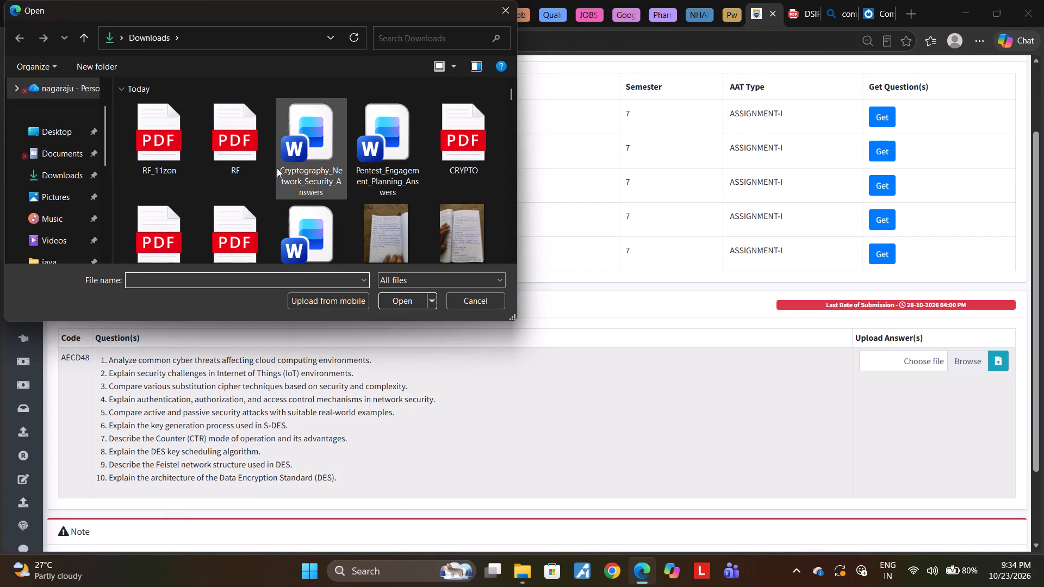
{"action": "left_click", "coordinate": [462, 143]}
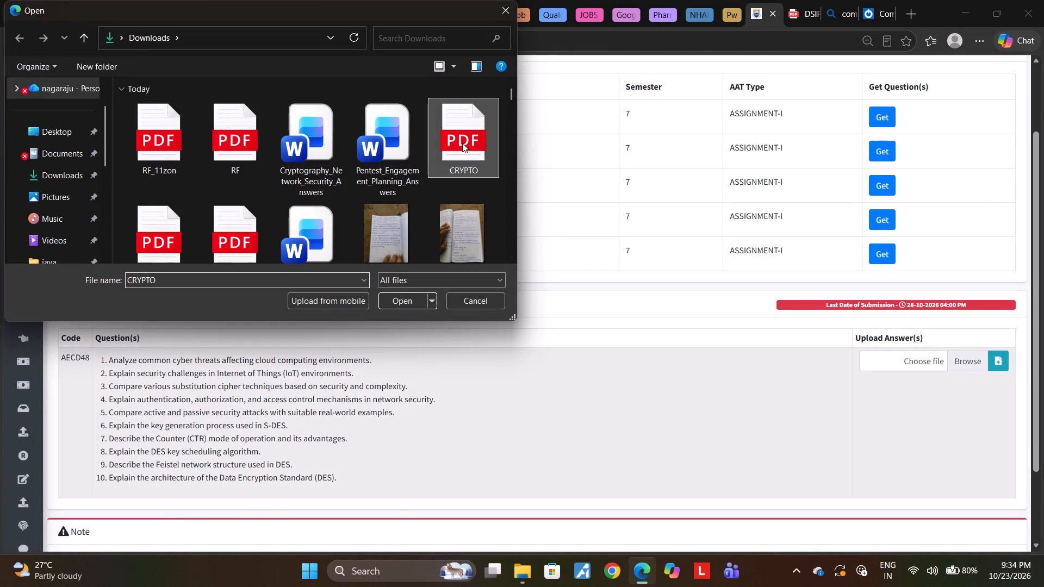
{"action": "left_click", "coordinate": [401, 301]}
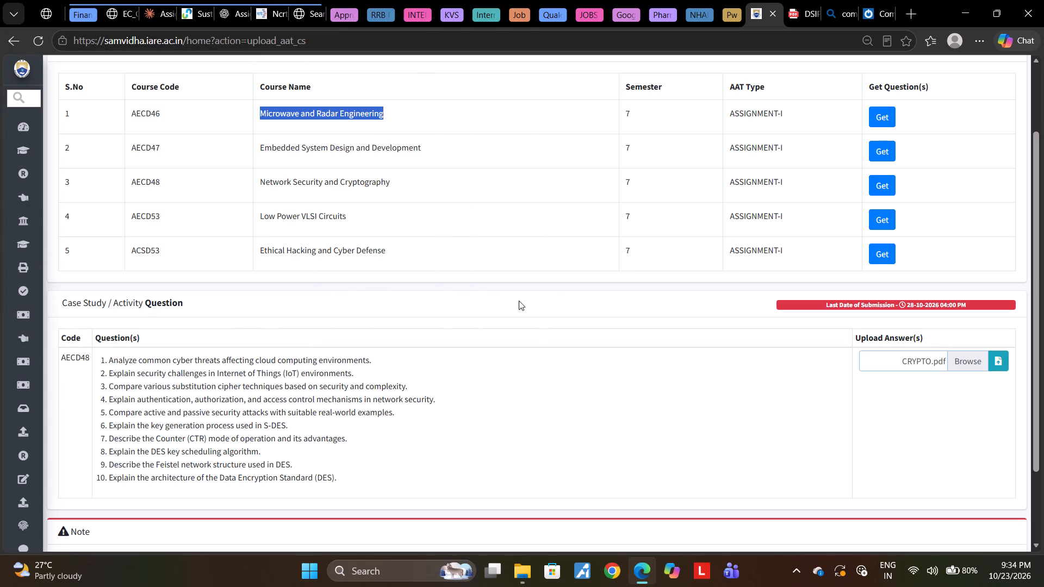
{"action": "left_click", "coordinate": [999, 356]}
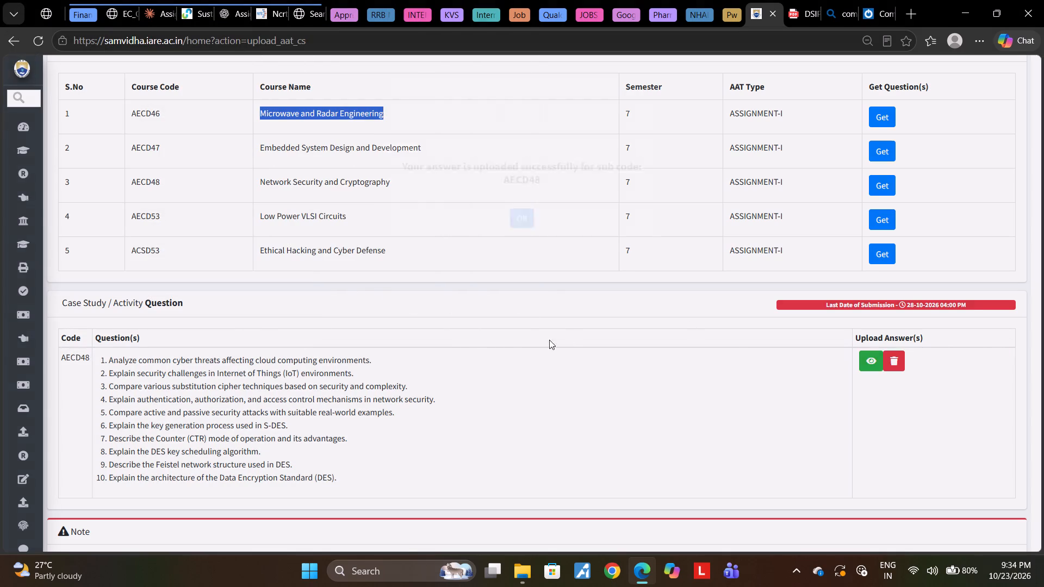
{"action": "left_click", "coordinate": [517, 359]}
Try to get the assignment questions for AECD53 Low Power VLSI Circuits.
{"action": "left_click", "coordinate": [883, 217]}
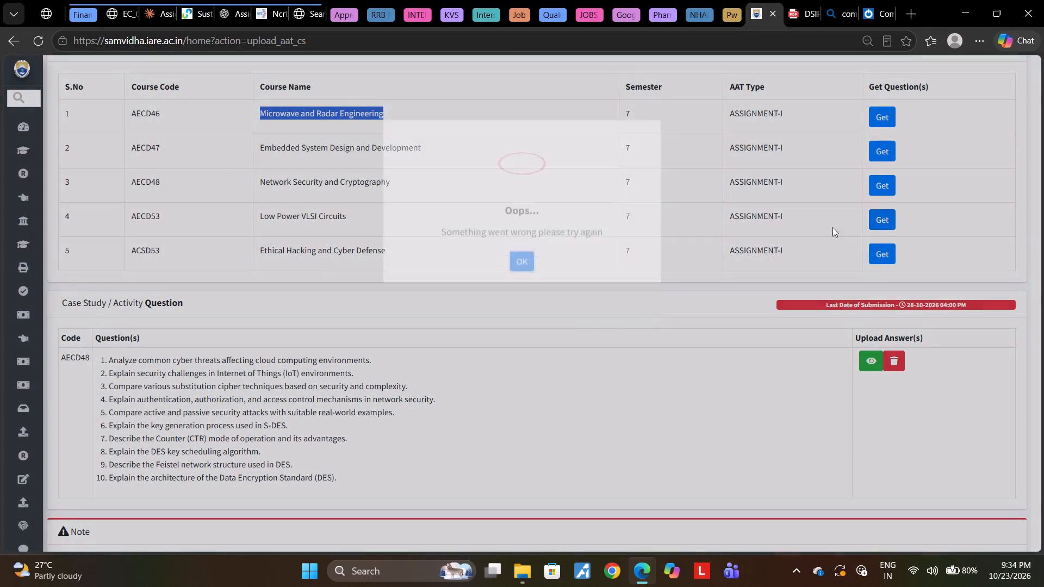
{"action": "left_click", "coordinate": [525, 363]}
Get the questions for ACSD53 Ethical Hacking and Cyber Defense and upload CYBER.pdf from Downloads as the answer.
{"action": "left_click", "coordinate": [885, 250]}
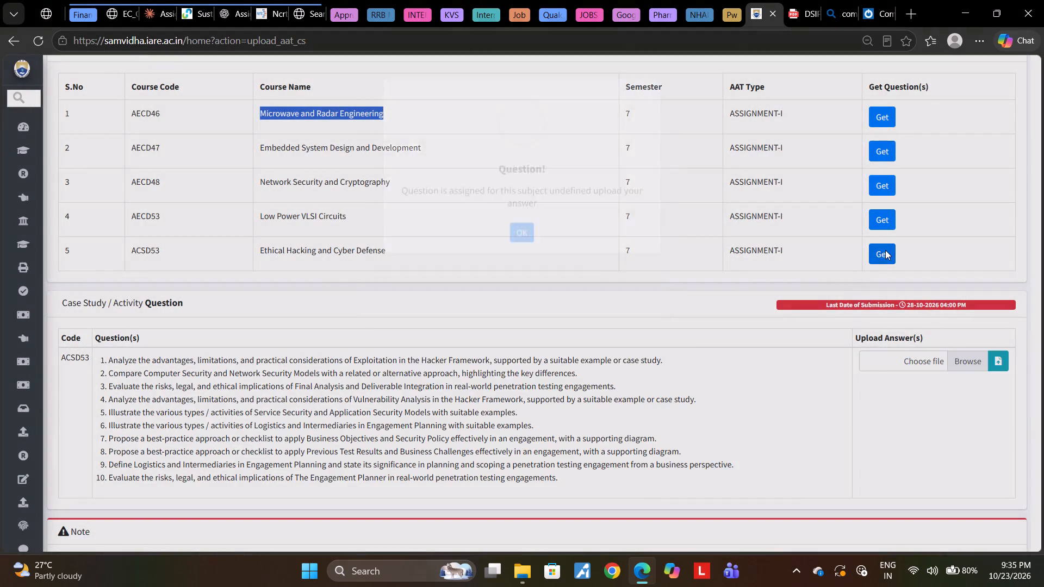
{"action": "left_click", "coordinate": [521, 371]}
{"action": "left_click", "coordinate": [968, 358]}
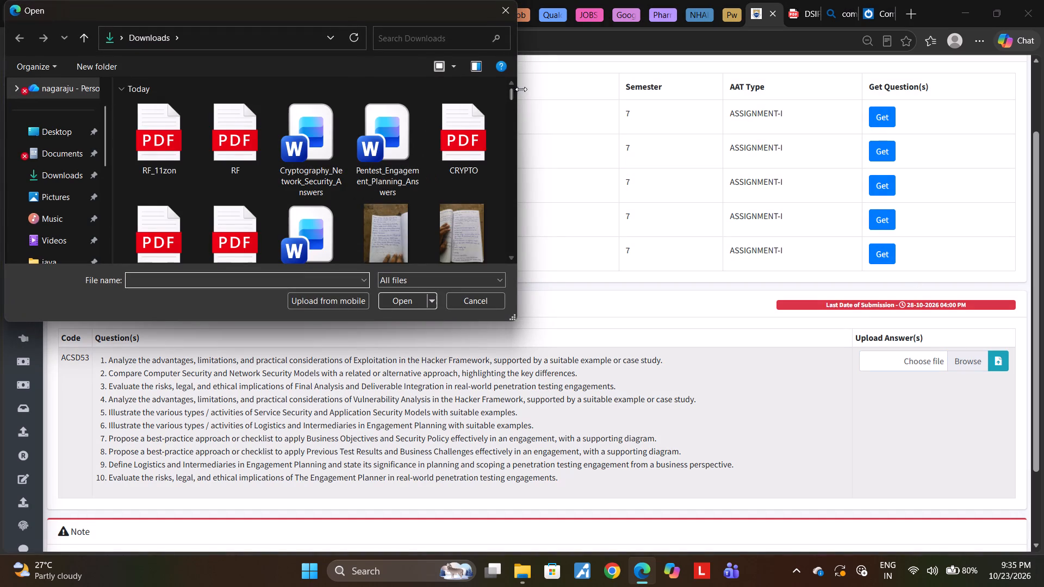
{"action": "left_click", "coordinate": [512, 95]}
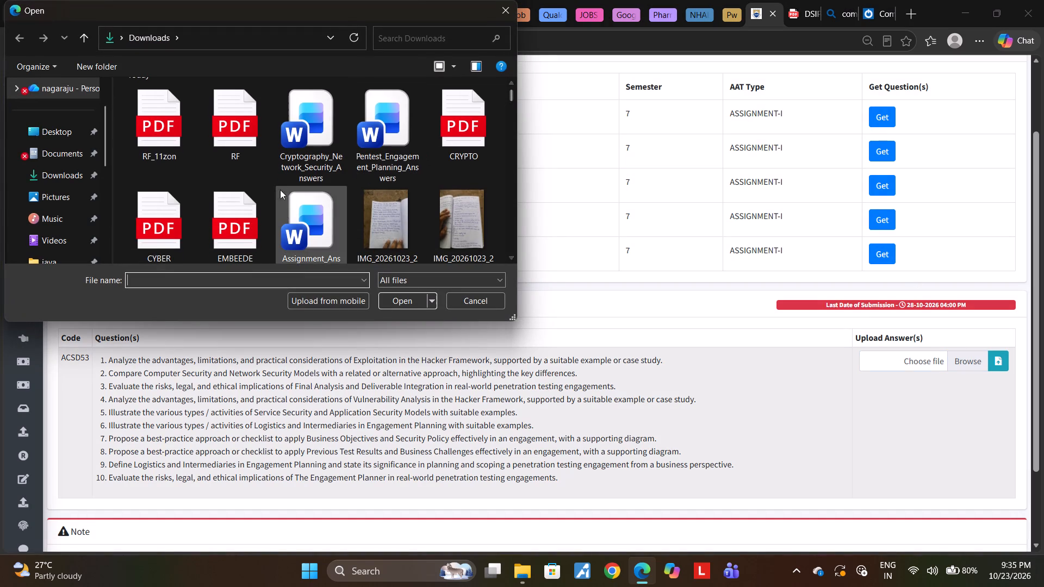
{"action": "left_click", "coordinate": [177, 209]}
{"action": "left_click", "coordinate": [412, 299]}
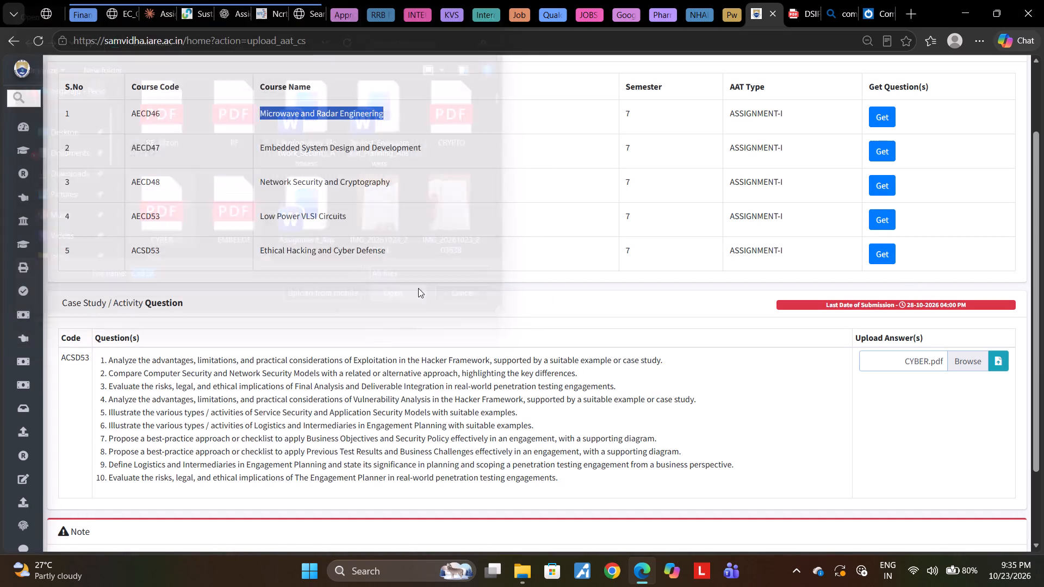
{"action": "left_click", "coordinate": [999, 360]}
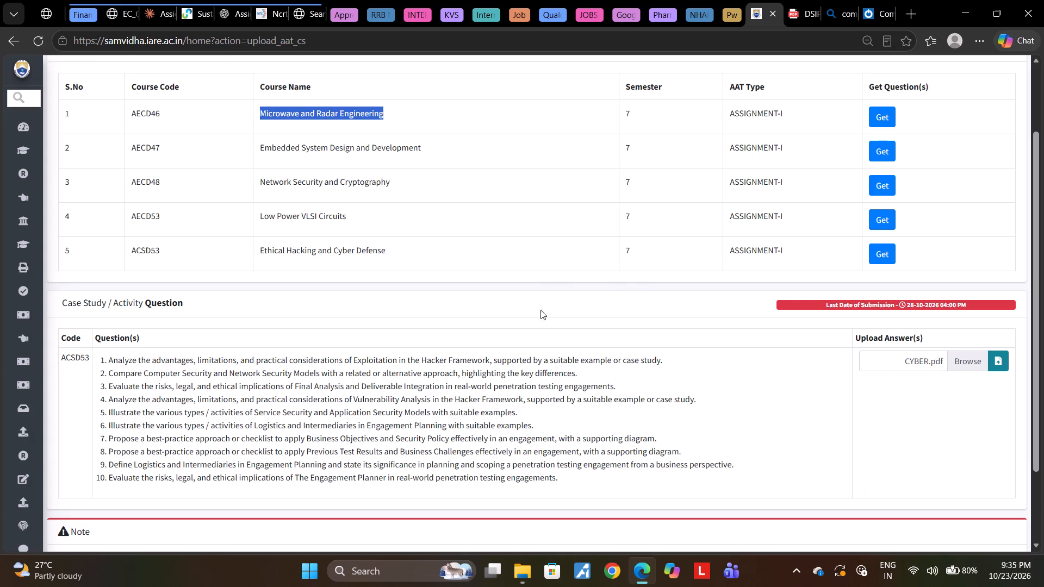
{"action": "left_click", "coordinate": [521, 362]}
{"action": "scroll", "coordinate": [678, 357], "scroll_direction": "down", "scroll_amount": 4}
{"action": "scroll", "coordinate": [708, 353], "scroll_direction": "up", "scroll_amount": 4}
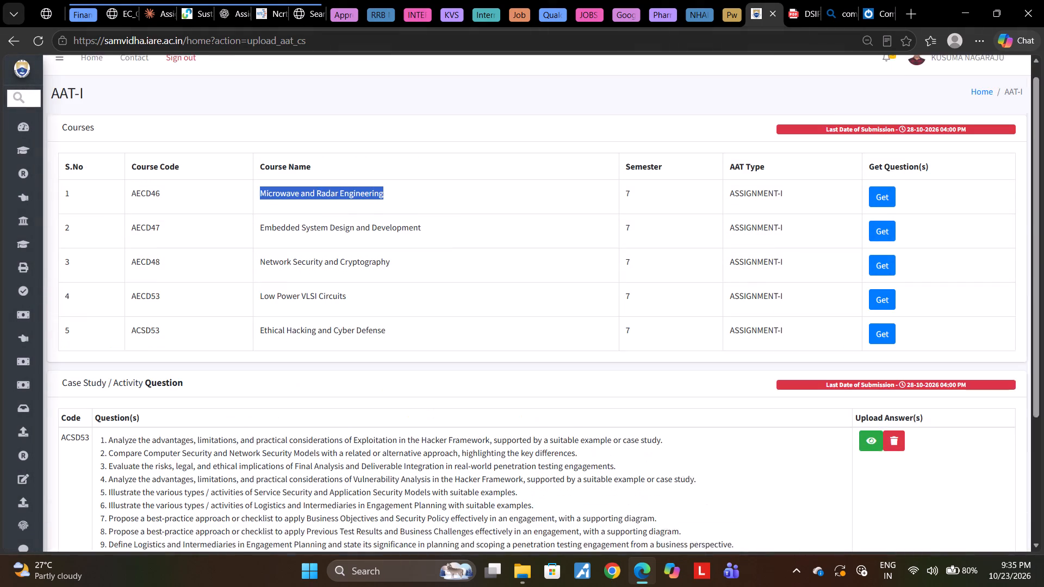
Close the browser tab holding the 11zon PDF compression tool.
{"action": "left_click", "coordinate": [875, 15]}
{"action": "left_click", "coordinate": [884, 12]}
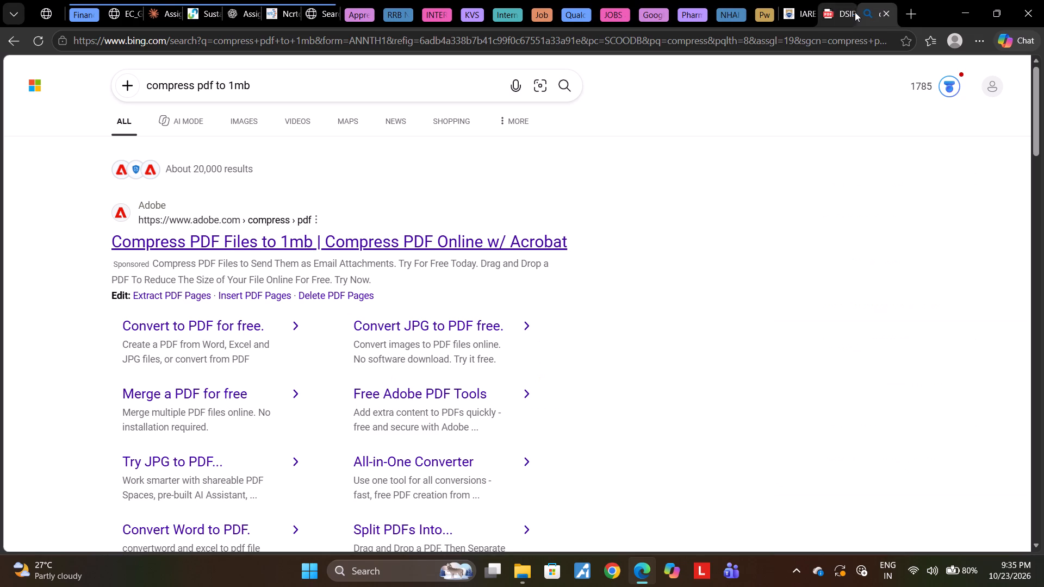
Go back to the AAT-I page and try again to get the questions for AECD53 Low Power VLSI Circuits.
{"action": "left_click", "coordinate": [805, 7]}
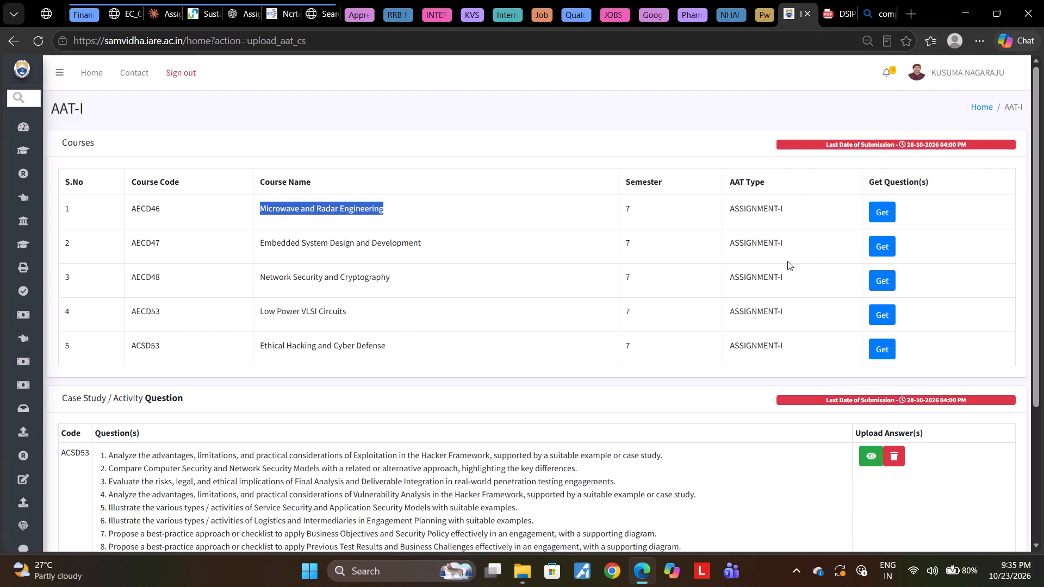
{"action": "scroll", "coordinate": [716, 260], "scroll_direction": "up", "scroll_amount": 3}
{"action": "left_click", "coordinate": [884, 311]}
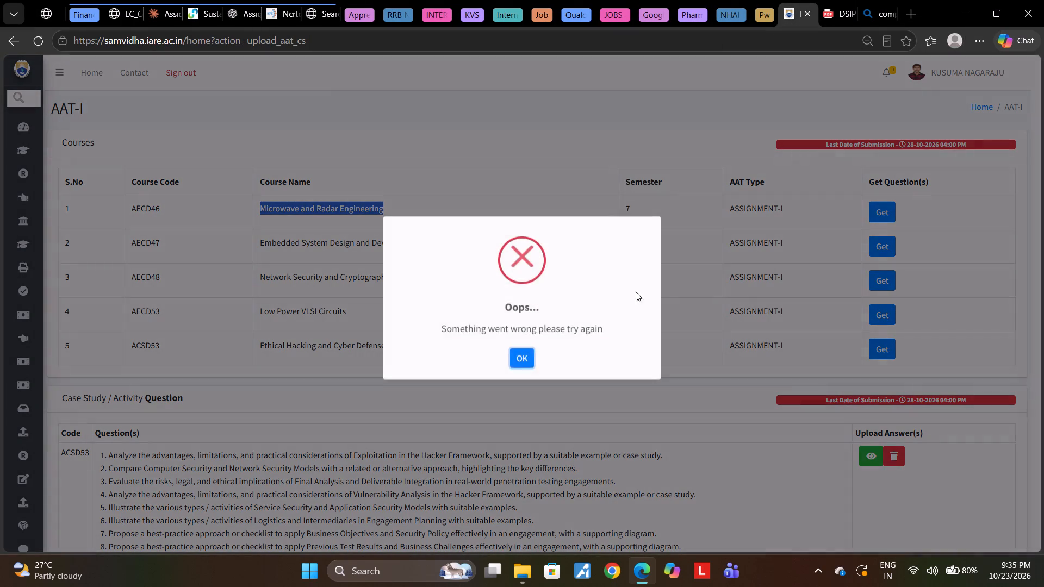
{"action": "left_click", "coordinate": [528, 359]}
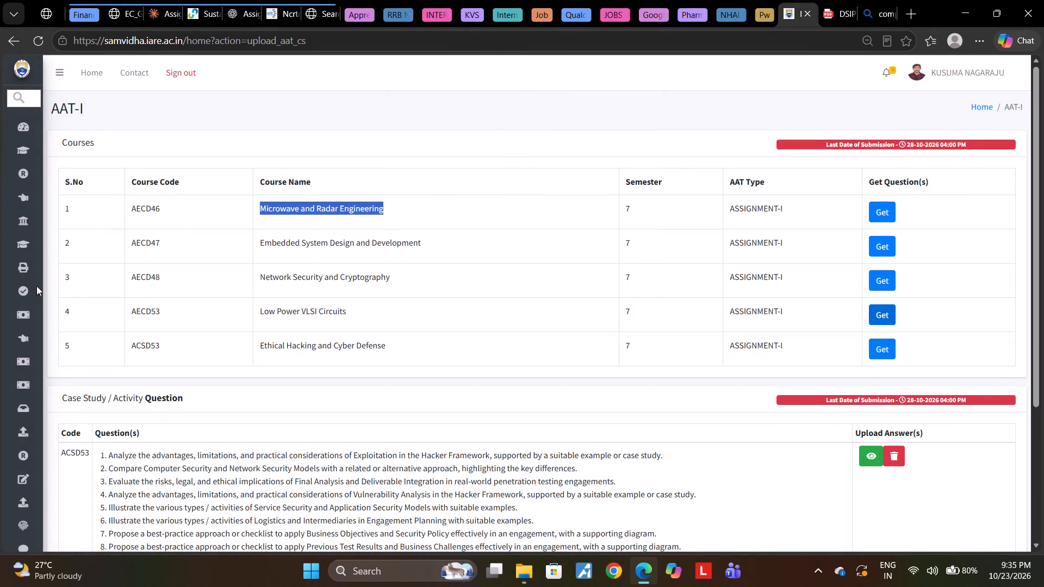
Check the AAT (Concept Video) and AAT (Tech Talk) upload pages for their pending submissions and deadlines.
{"action": "left_click", "coordinate": [92, 511]}
{"action": "scroll", "coordinate": [98, 408], "scroll_direction": "down", "scroll_amount": 3}
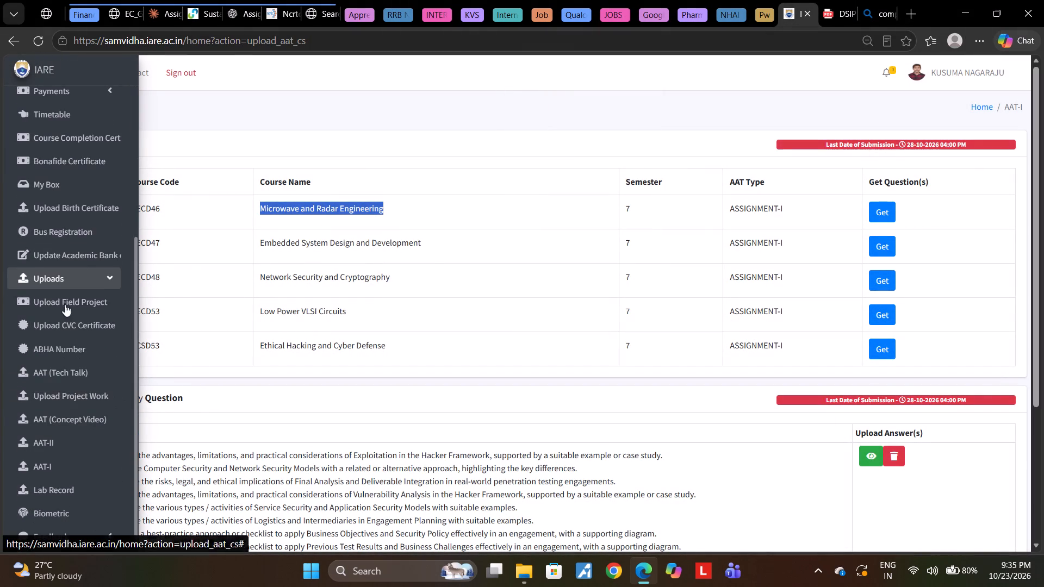
{"action": "left_click", "coordinate": [71, 412]}
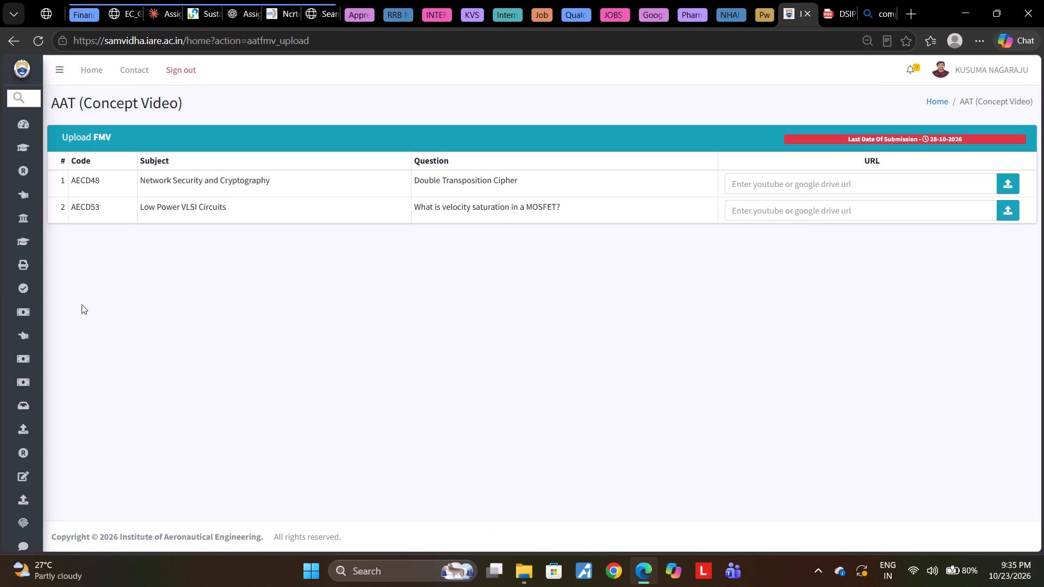
{"action": "scroll", "coordinate": [59, 397], "scroll_direction": "down", "scroll_amount": 2}
{"action": "left_click", "coordinate": [54, 486]}
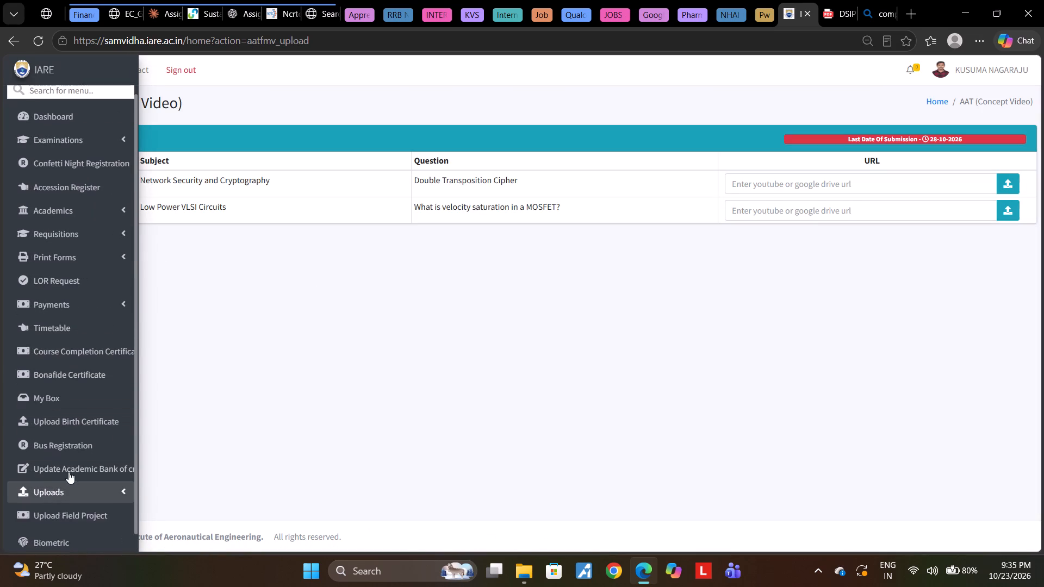
{"action": "scroll", "coordinate": [74, 466], "scroll_direction": "down", "scroll_amount": 3}
{"action": "left_click", "coordinate": [81, 368]}
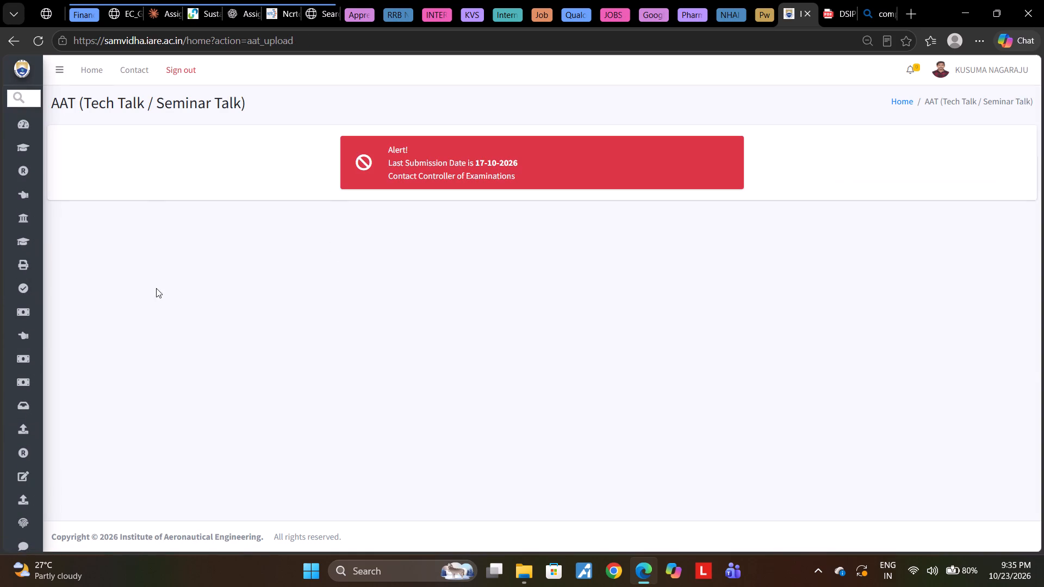
Open the AAT-II upload page and get the project question for AECD46 Microwave and Radar Engineering to review its submission requirements.
{"action": "scroll", "coordinate": [11, 451], "scroll_direction": "down", "scroll_amount": 4}
{"action": "left_click_drag", "start_coordinate": [72, 488], "coordinate": [79, 483]}
{"action": "scroll", "coordinate": [102, 470], "scroll_direction": "down", "scroll_amount": 4}
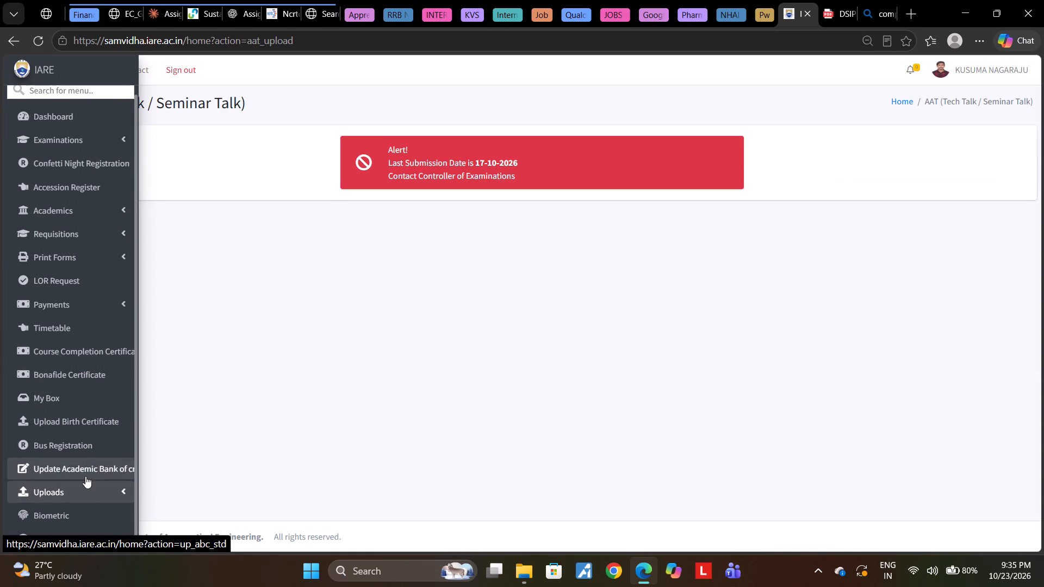
{"action": "left_click", "coordinate": [85, 484]}
{"action": "scroll", "coordinate": [88, 477], "scroll_direction": "down", "scroll_amount": 5}
{"action": "left_click", "coordinate": [76, 444]}
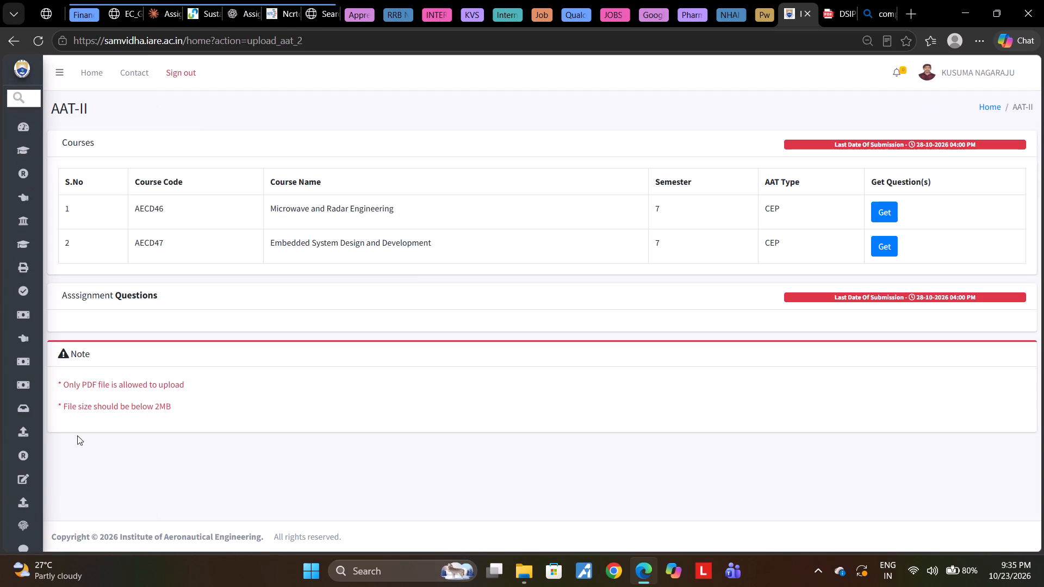
{"action": "left_click", "coordinate": [892, 213]}
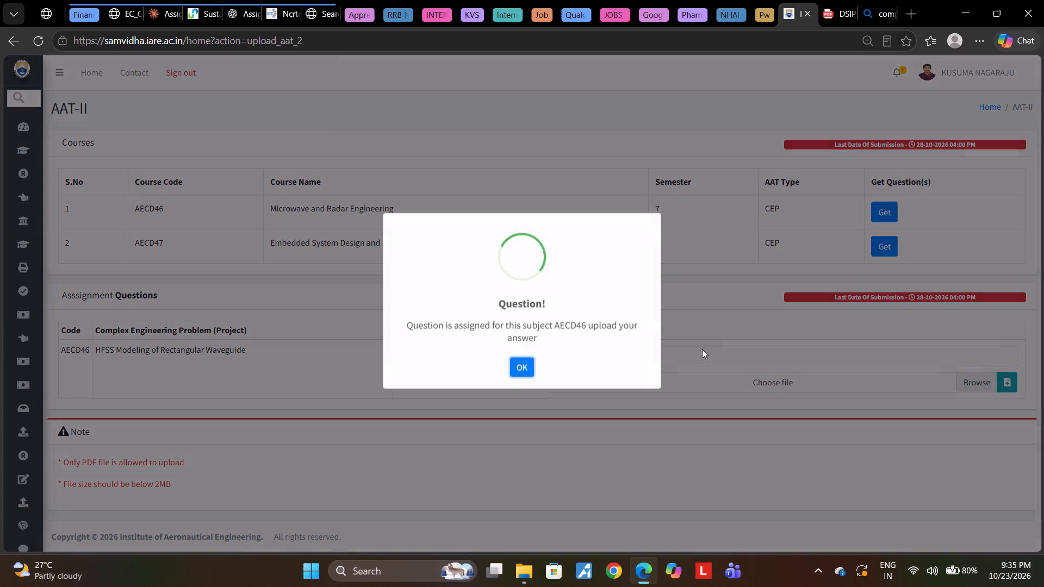
{"action": "left_click", "coordinate": [525, 372]}
{"action": "scroll", "coordinate": [803, 170], "scroll_direction": "down", "scroll_amount": 2}
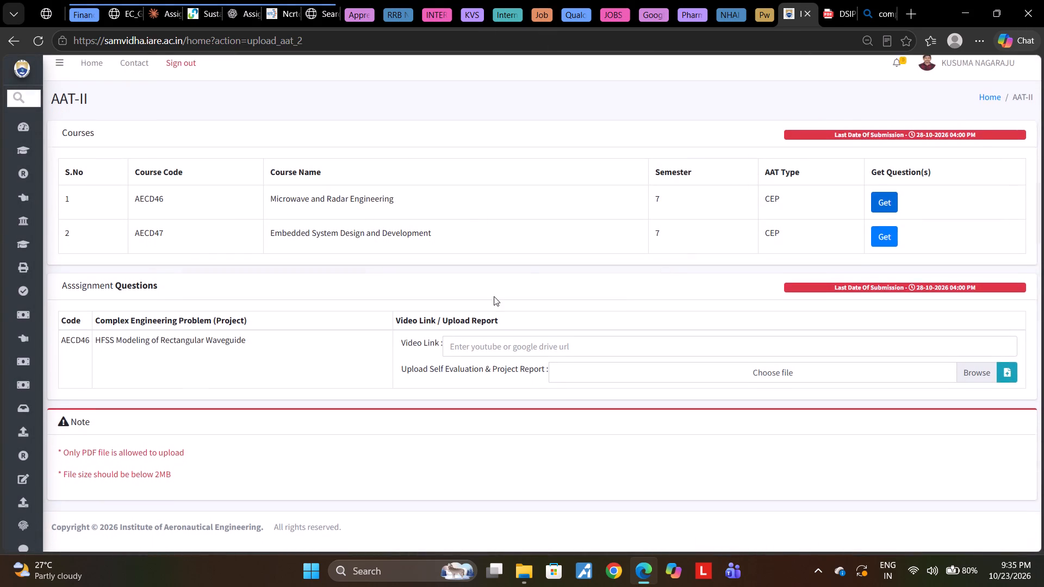
{"action": "scroll", "coordinate": [494, 296], "scroll_direction": "down", "scroll_amount": 2}
{"action": "scroll", "coordinate": [617, 286], "scroll_direction": "down", "scroll_amount": 1}
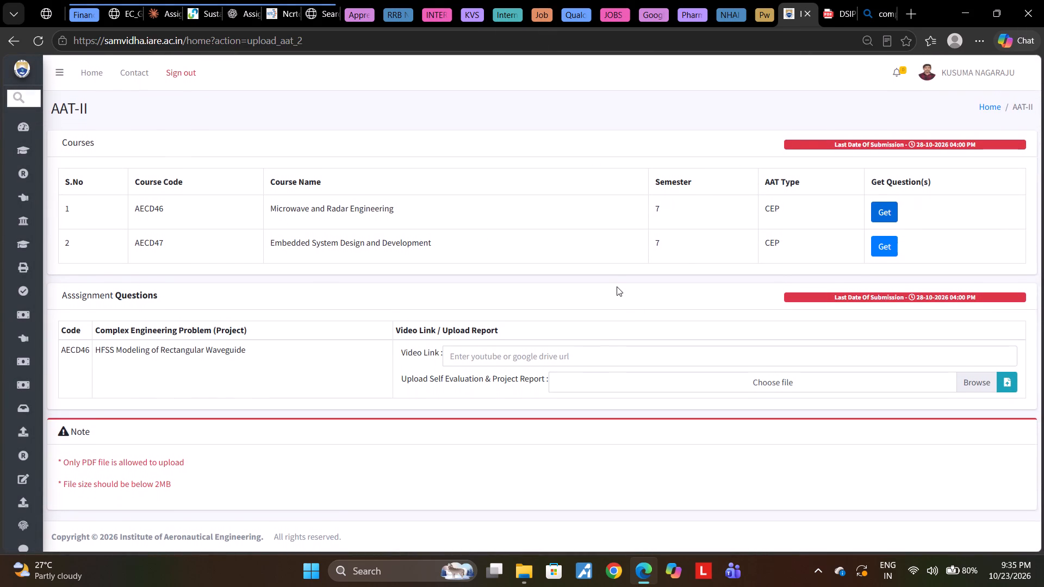